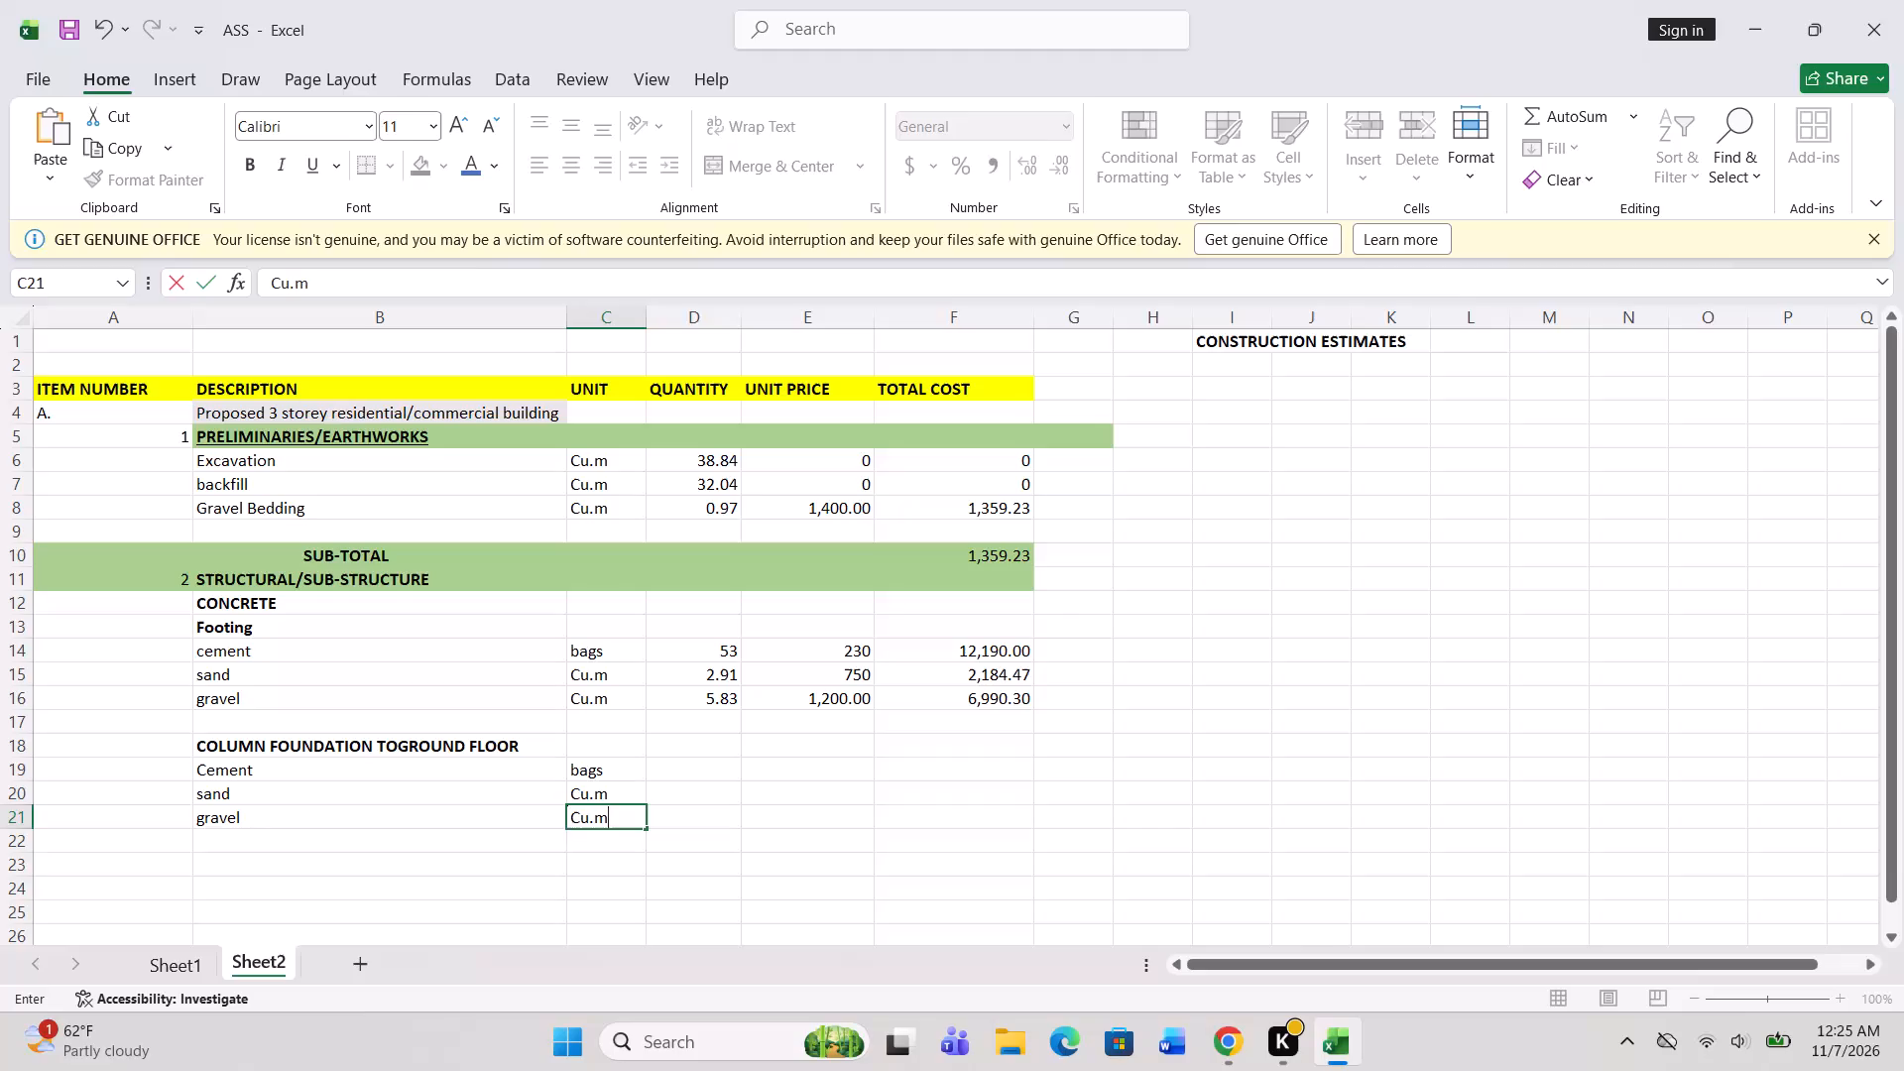
# Enter the column foundation quantities: 8.00 for cement, 0.43 for sand and 0.86 for gravel.
pyautogui.click(715, 775)
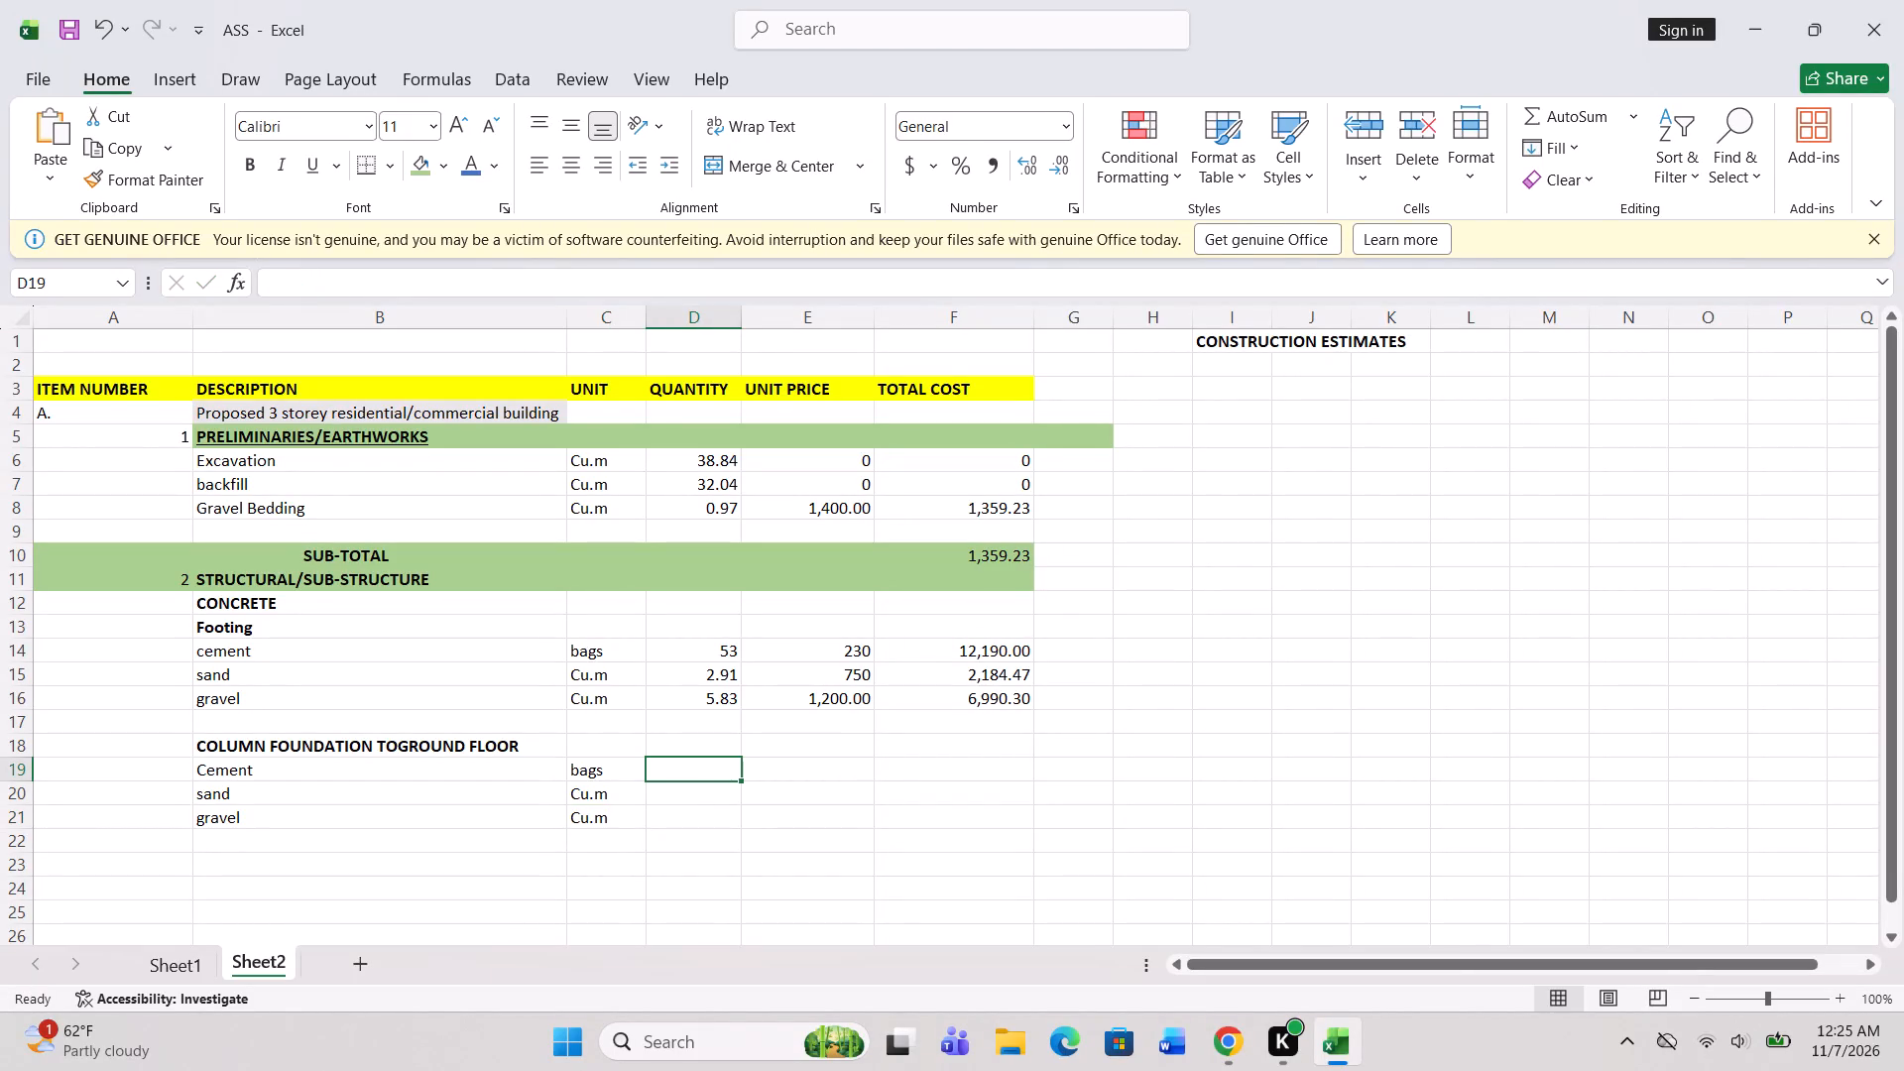
pyautogui.press('8')
pyautogui.write('.00')
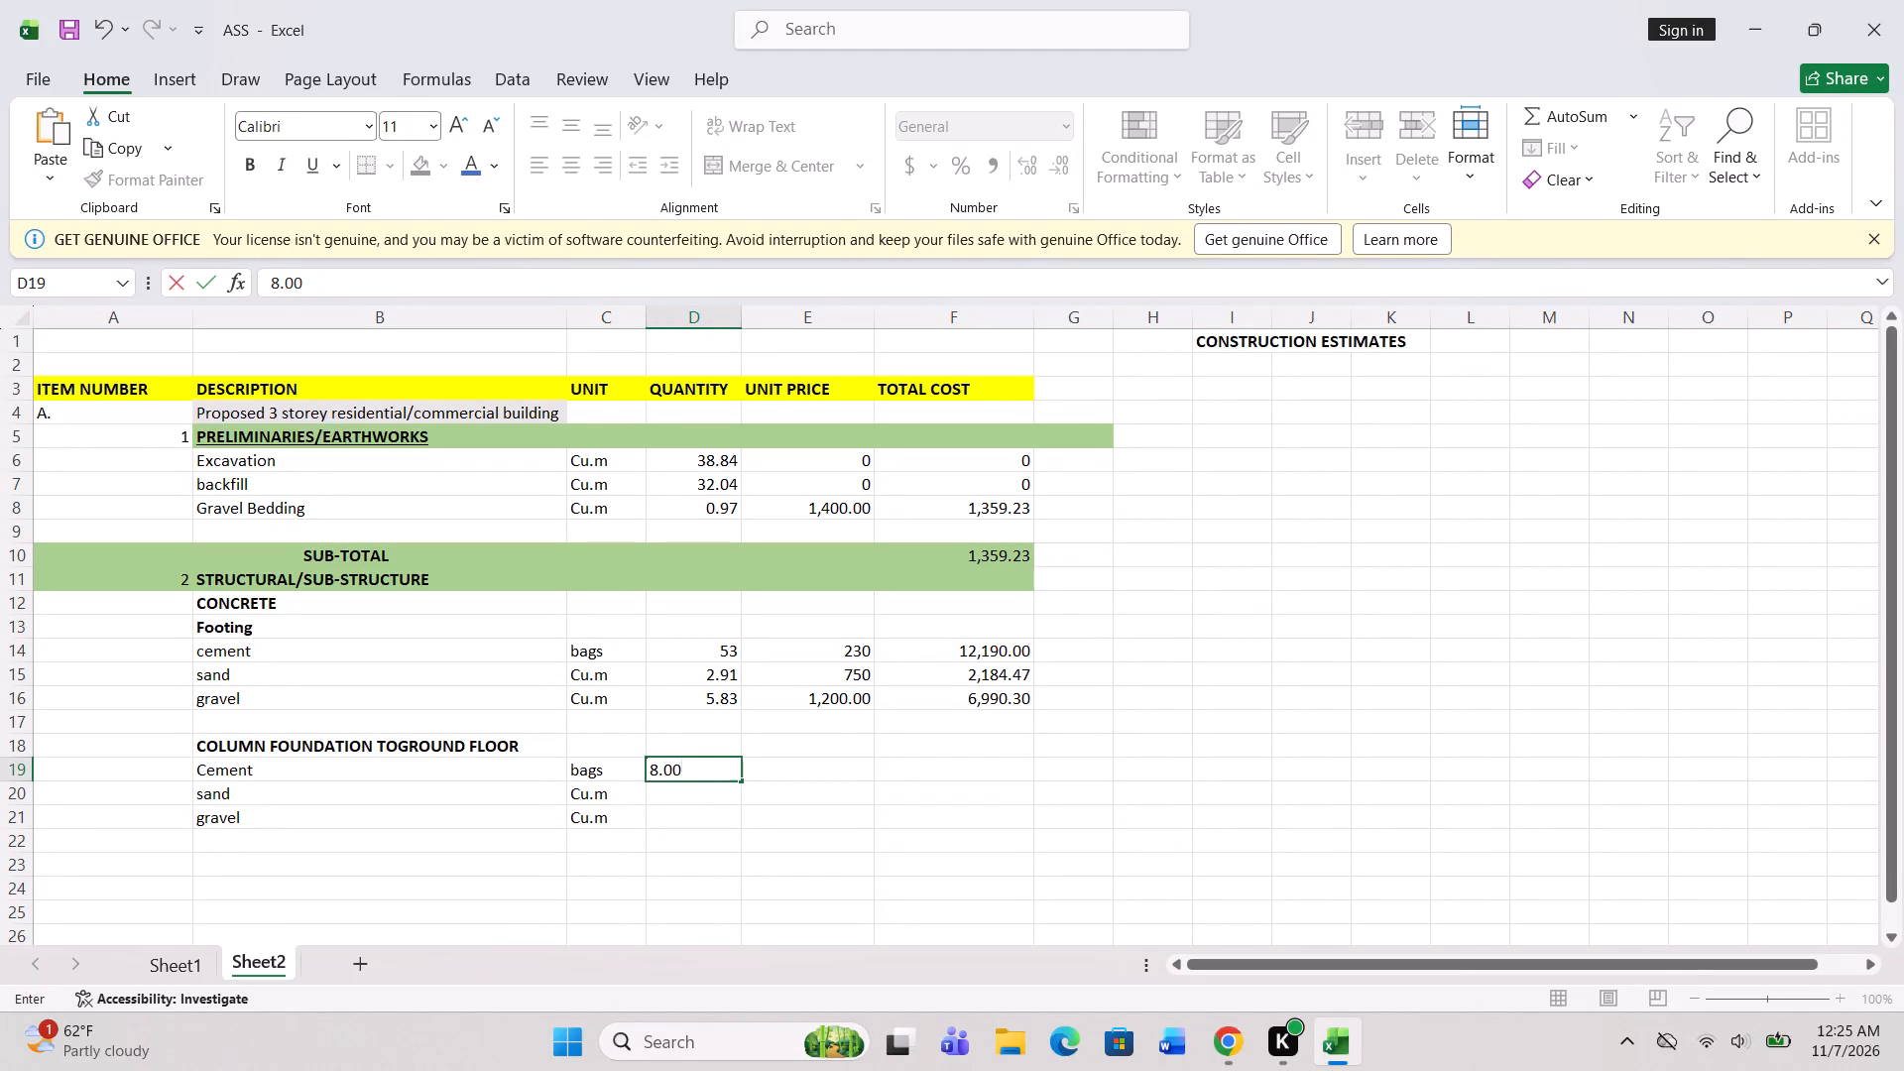
pyautogui.click(686, 800)
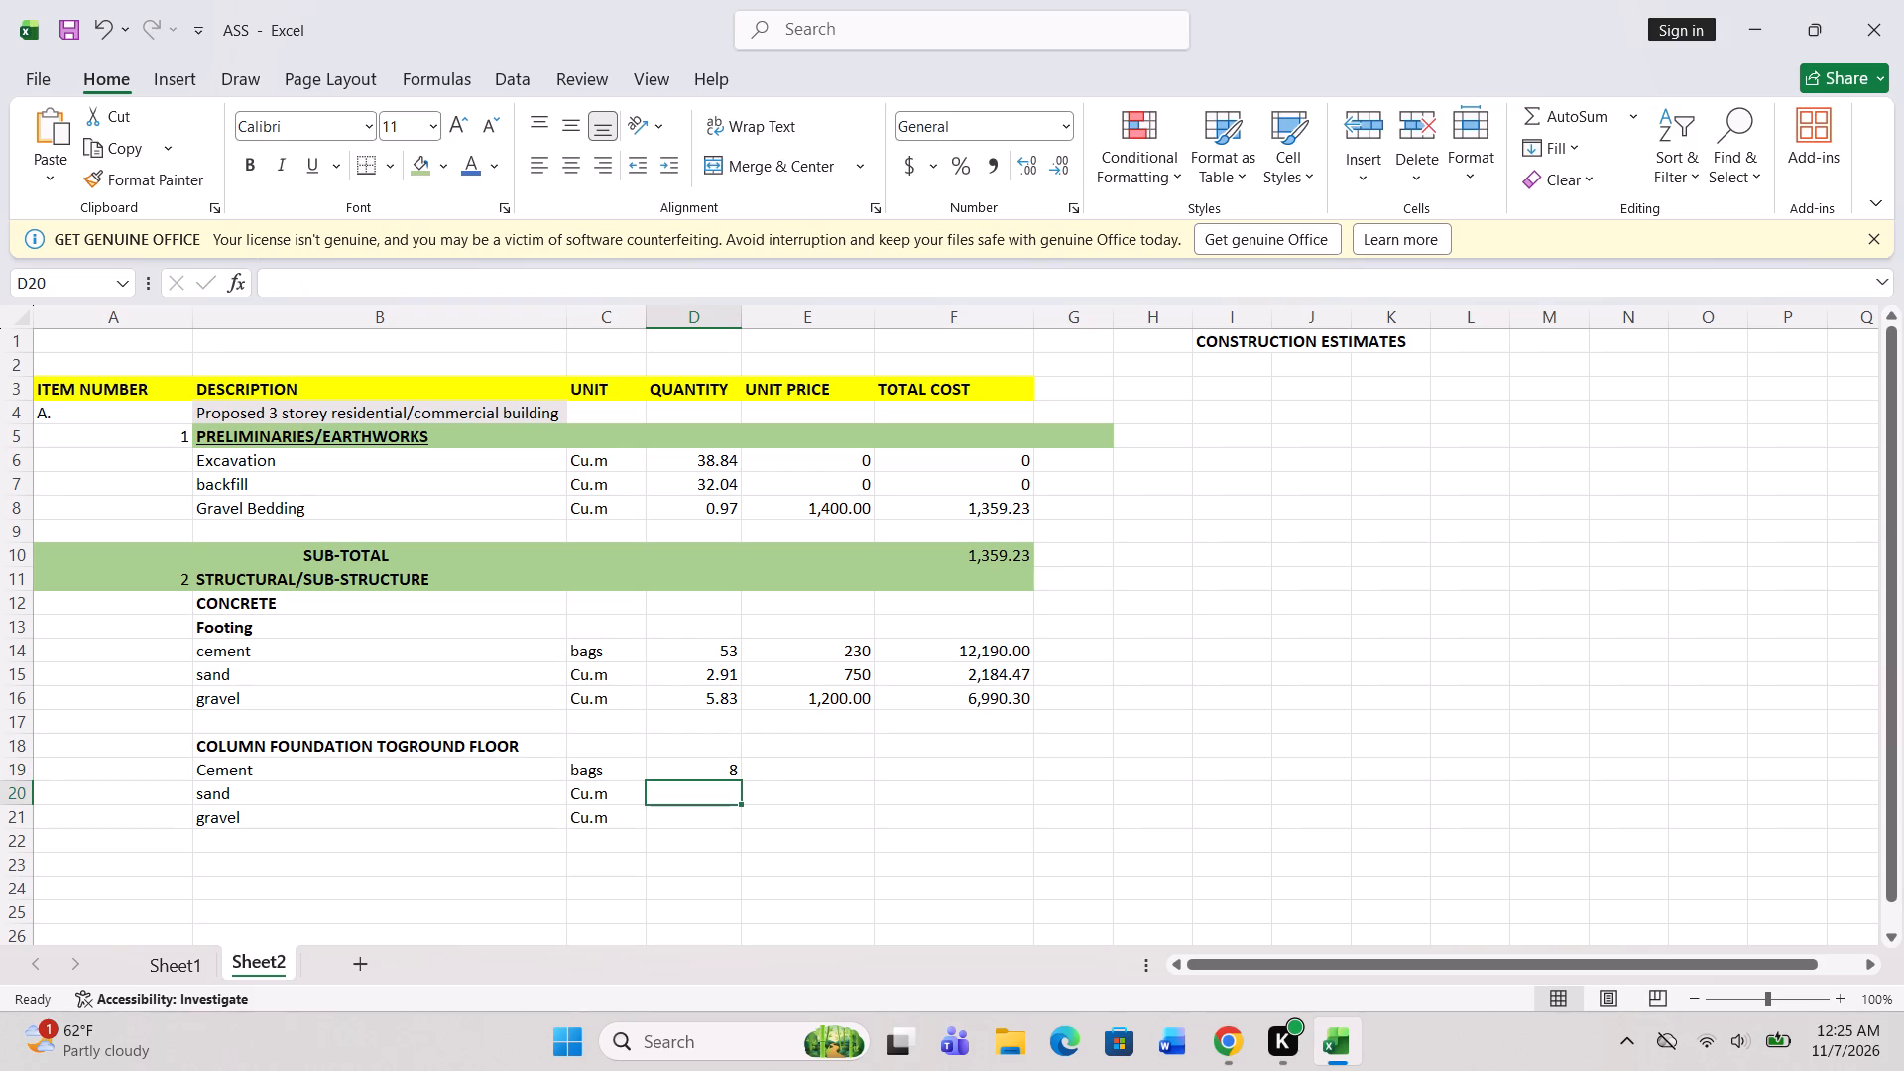
pyautogui.press('0')
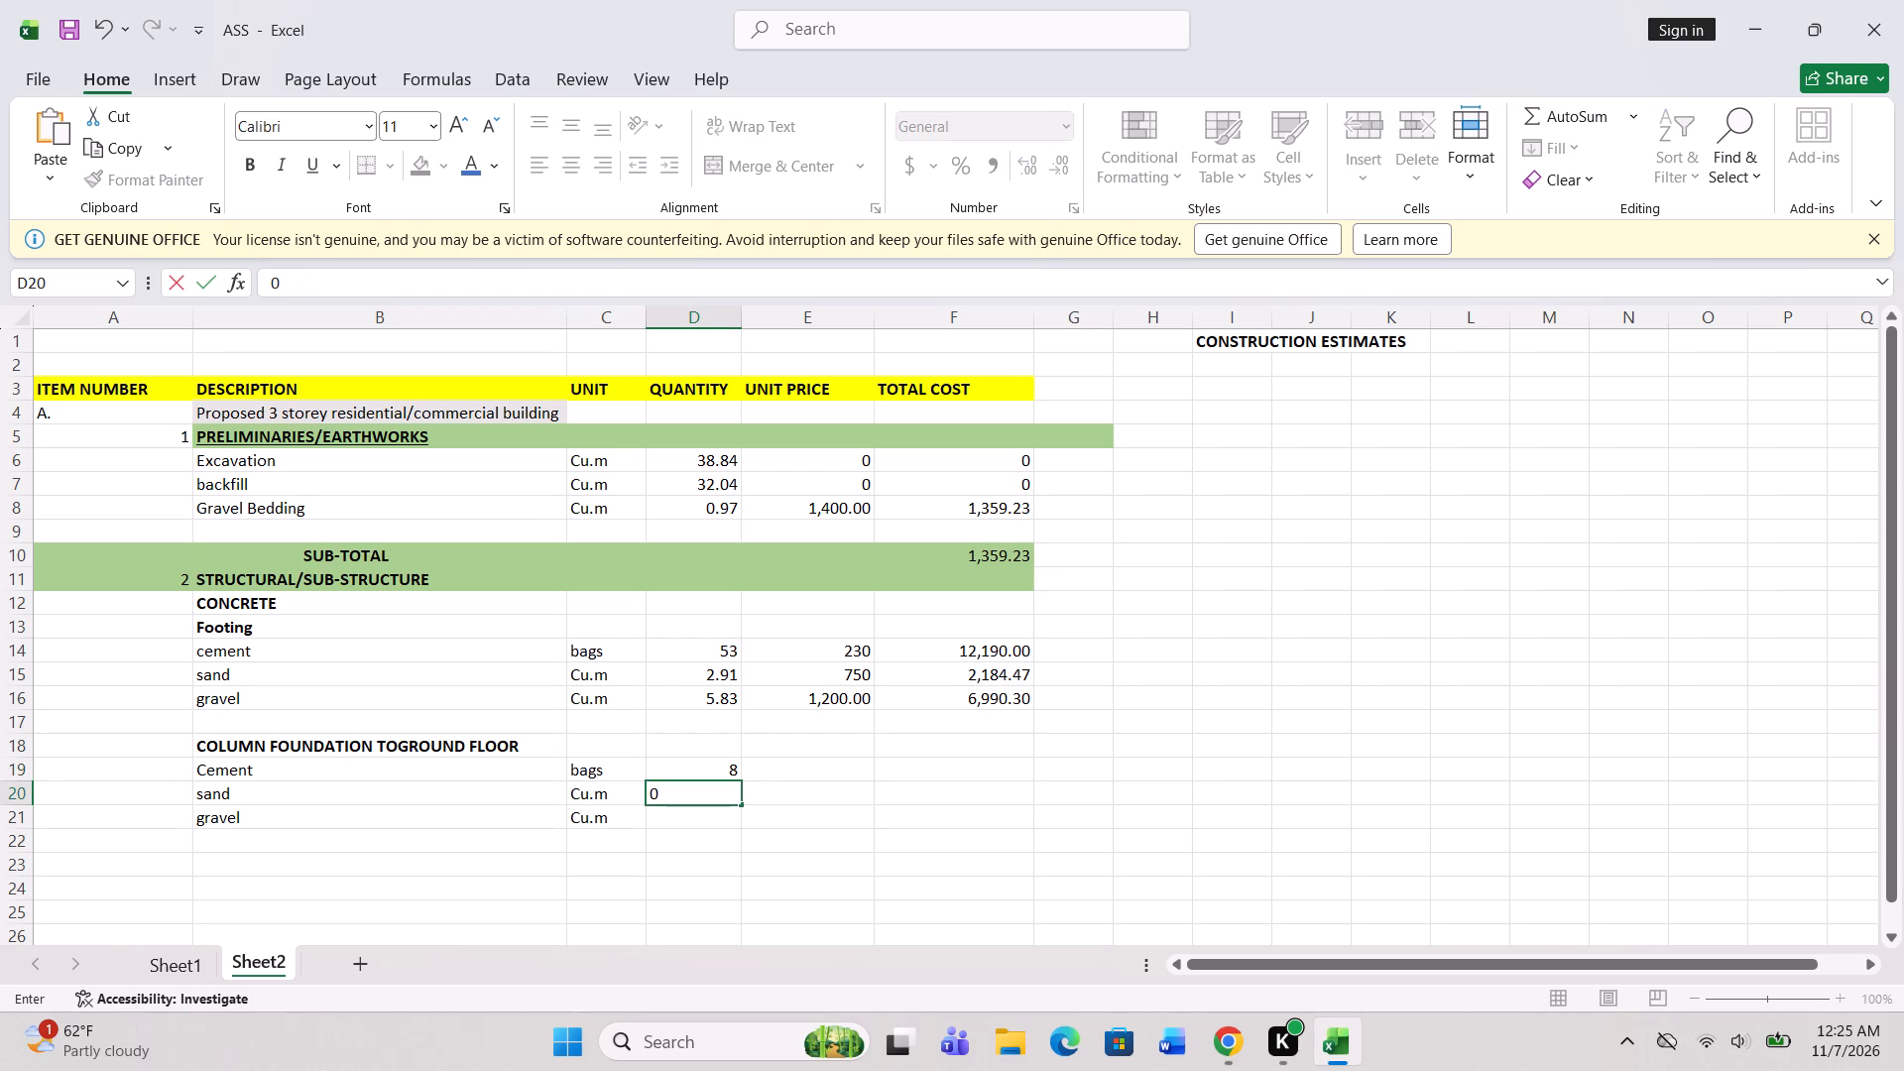
pyautogui.press('.')
pyautogui.write('43')
pyautogui.click(702, 821)
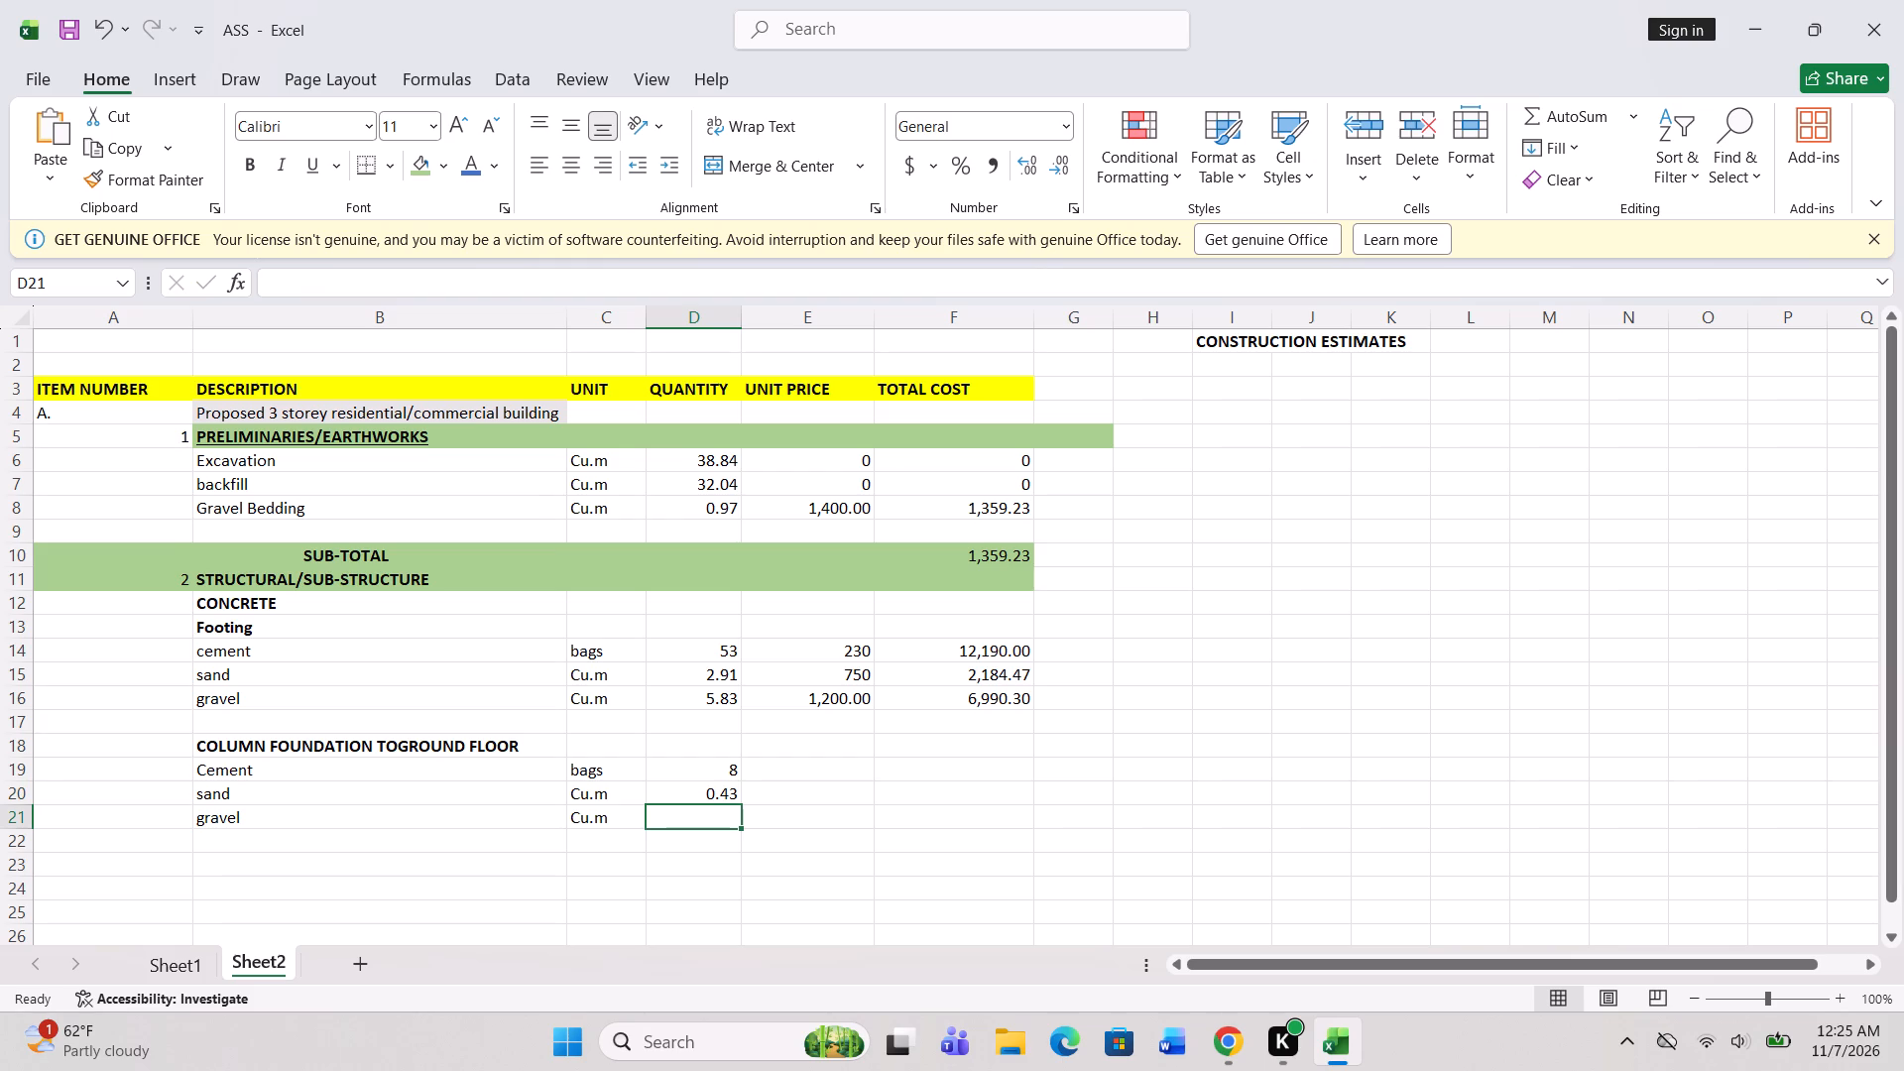
pyautogui.press('0')
pyautogui.press('.')
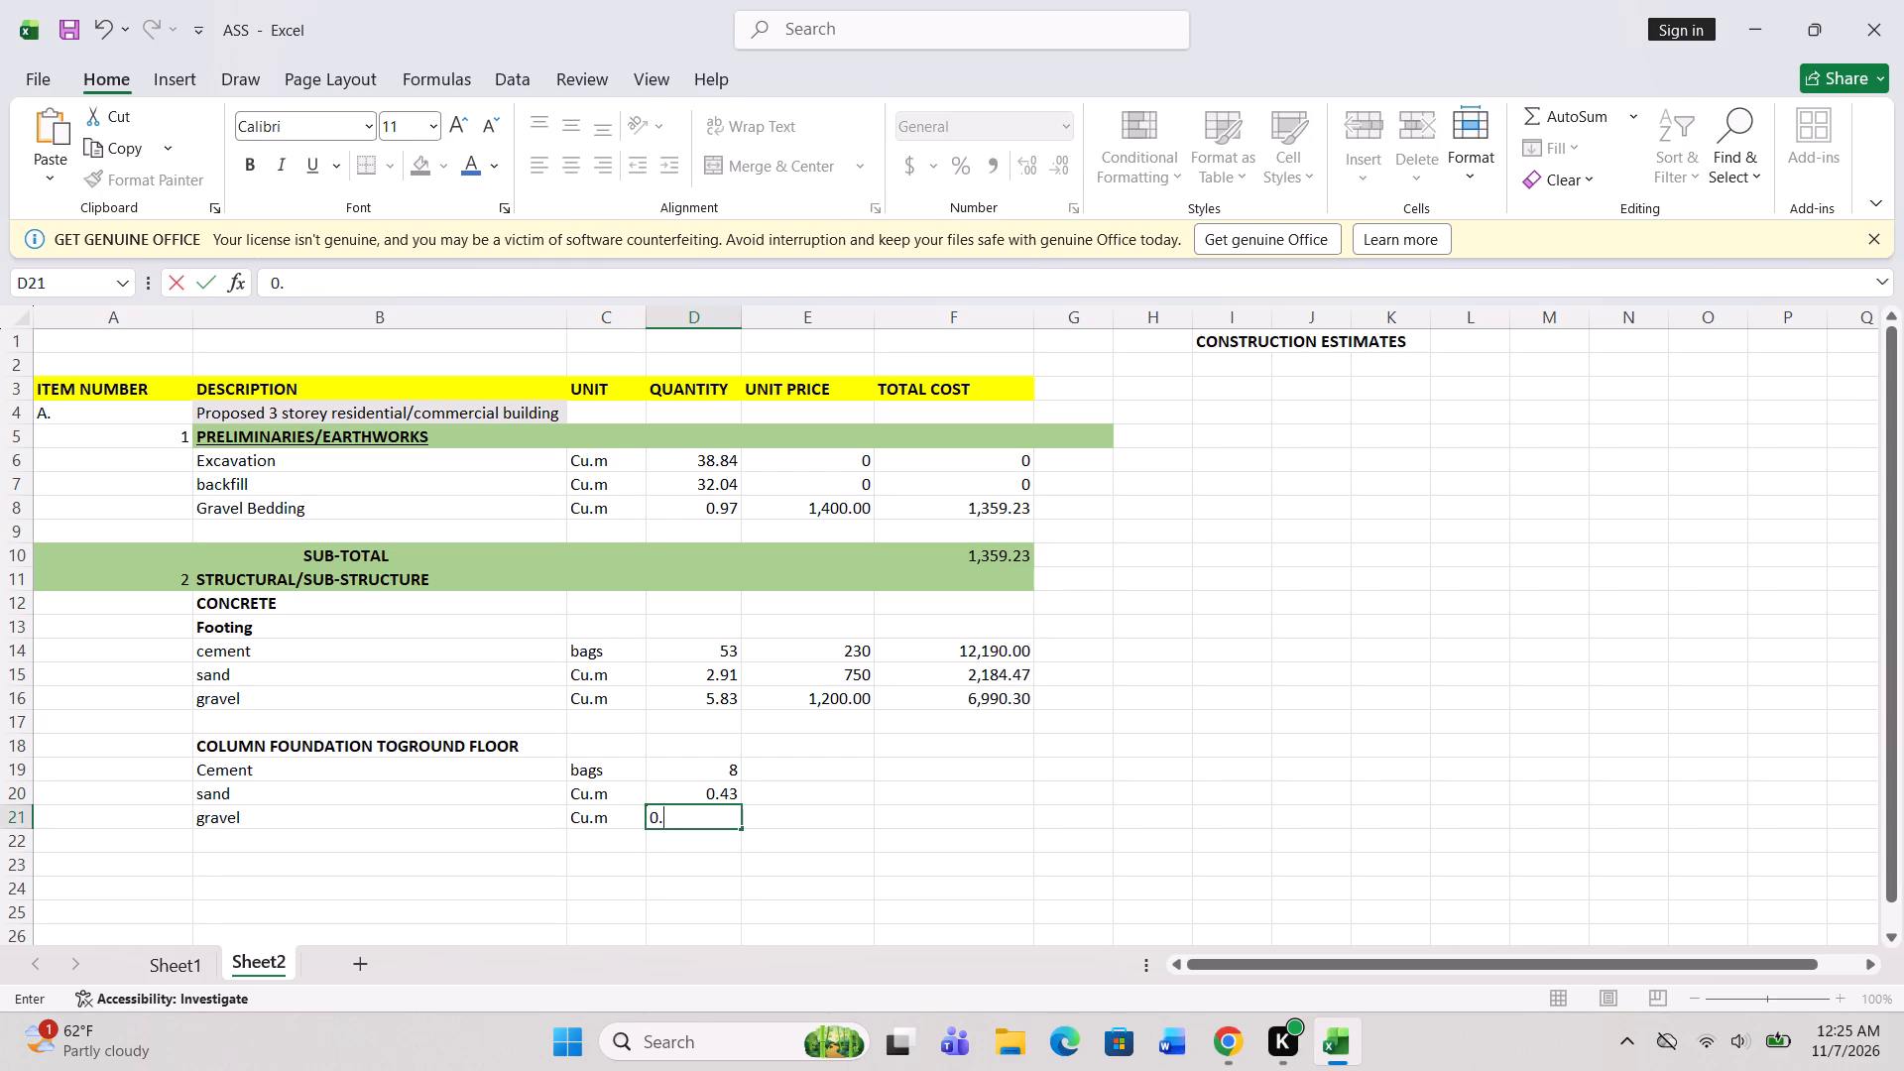
pyautogui.press('8')
pyautogui.press('6')
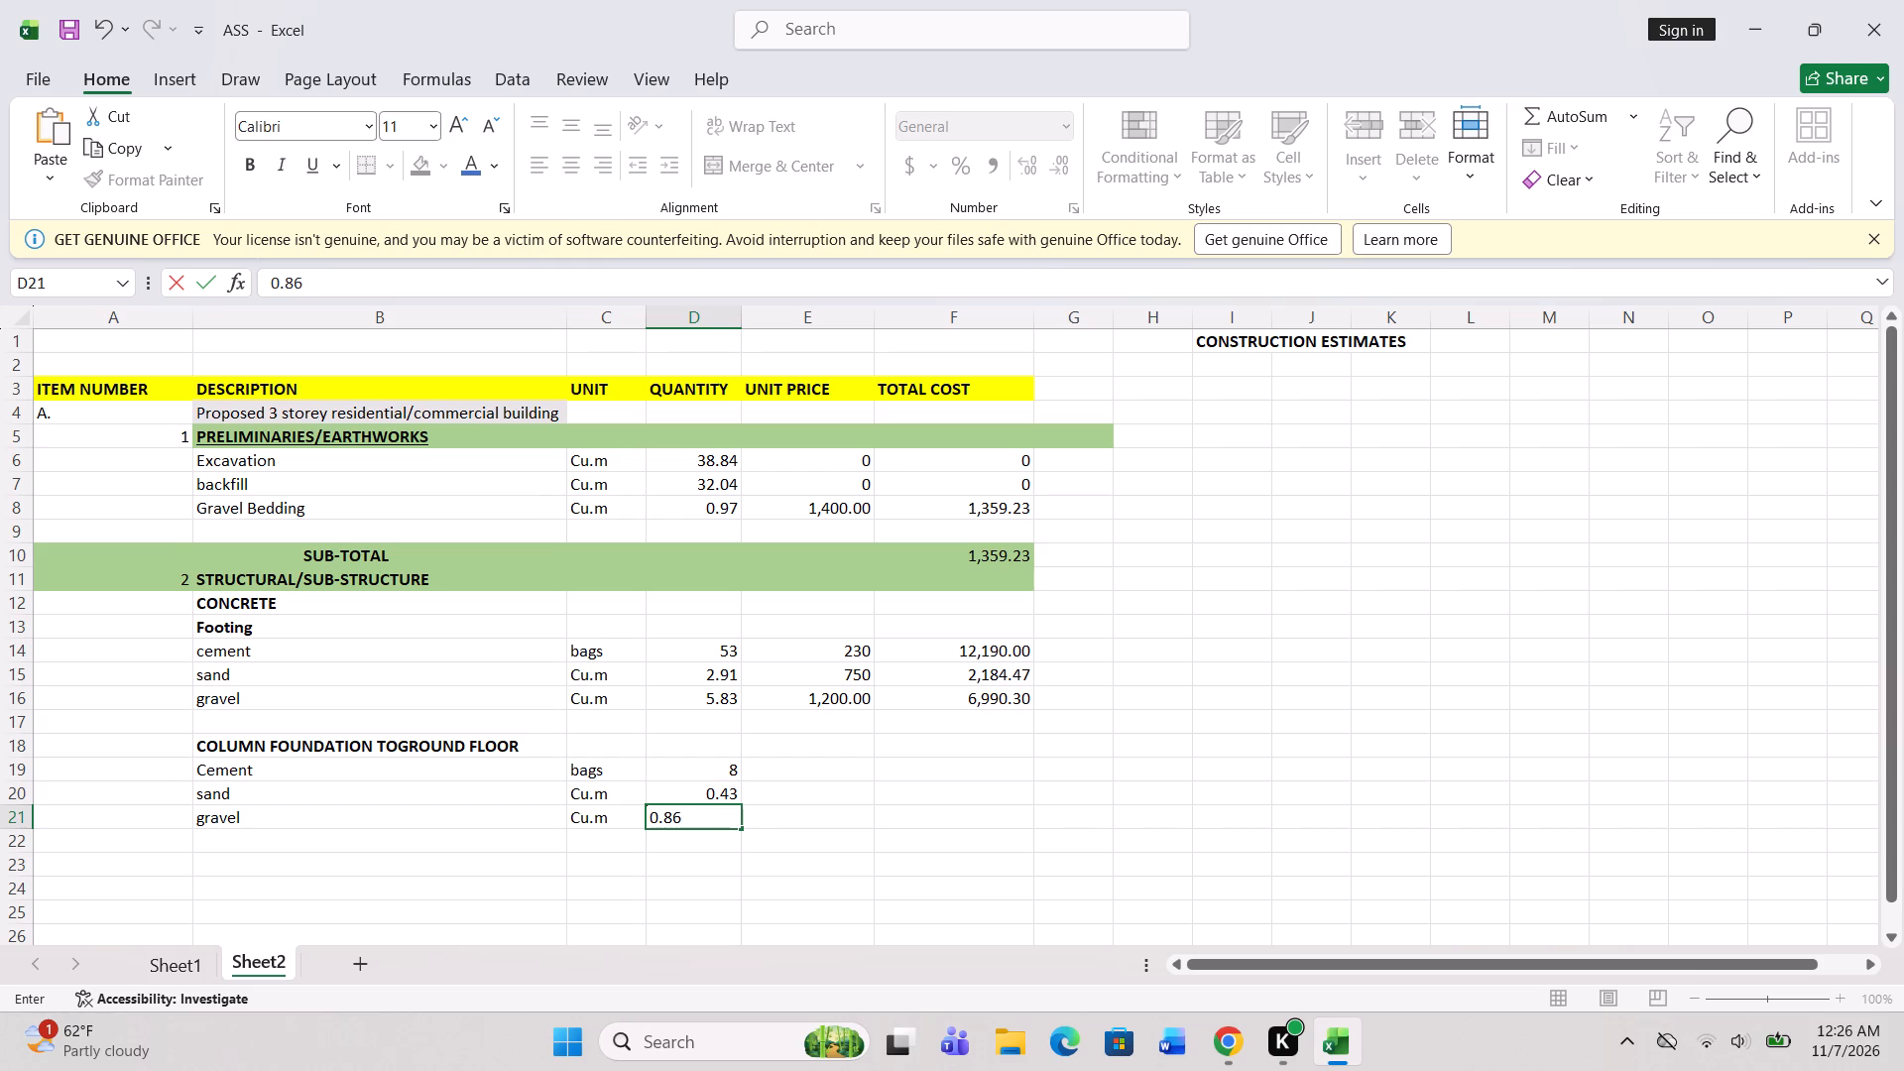
# Enter the column foundation unit prices: 230 for cement, 750 for sand and 1,200.00 for gravel.
pyautogui.click(844, 764)
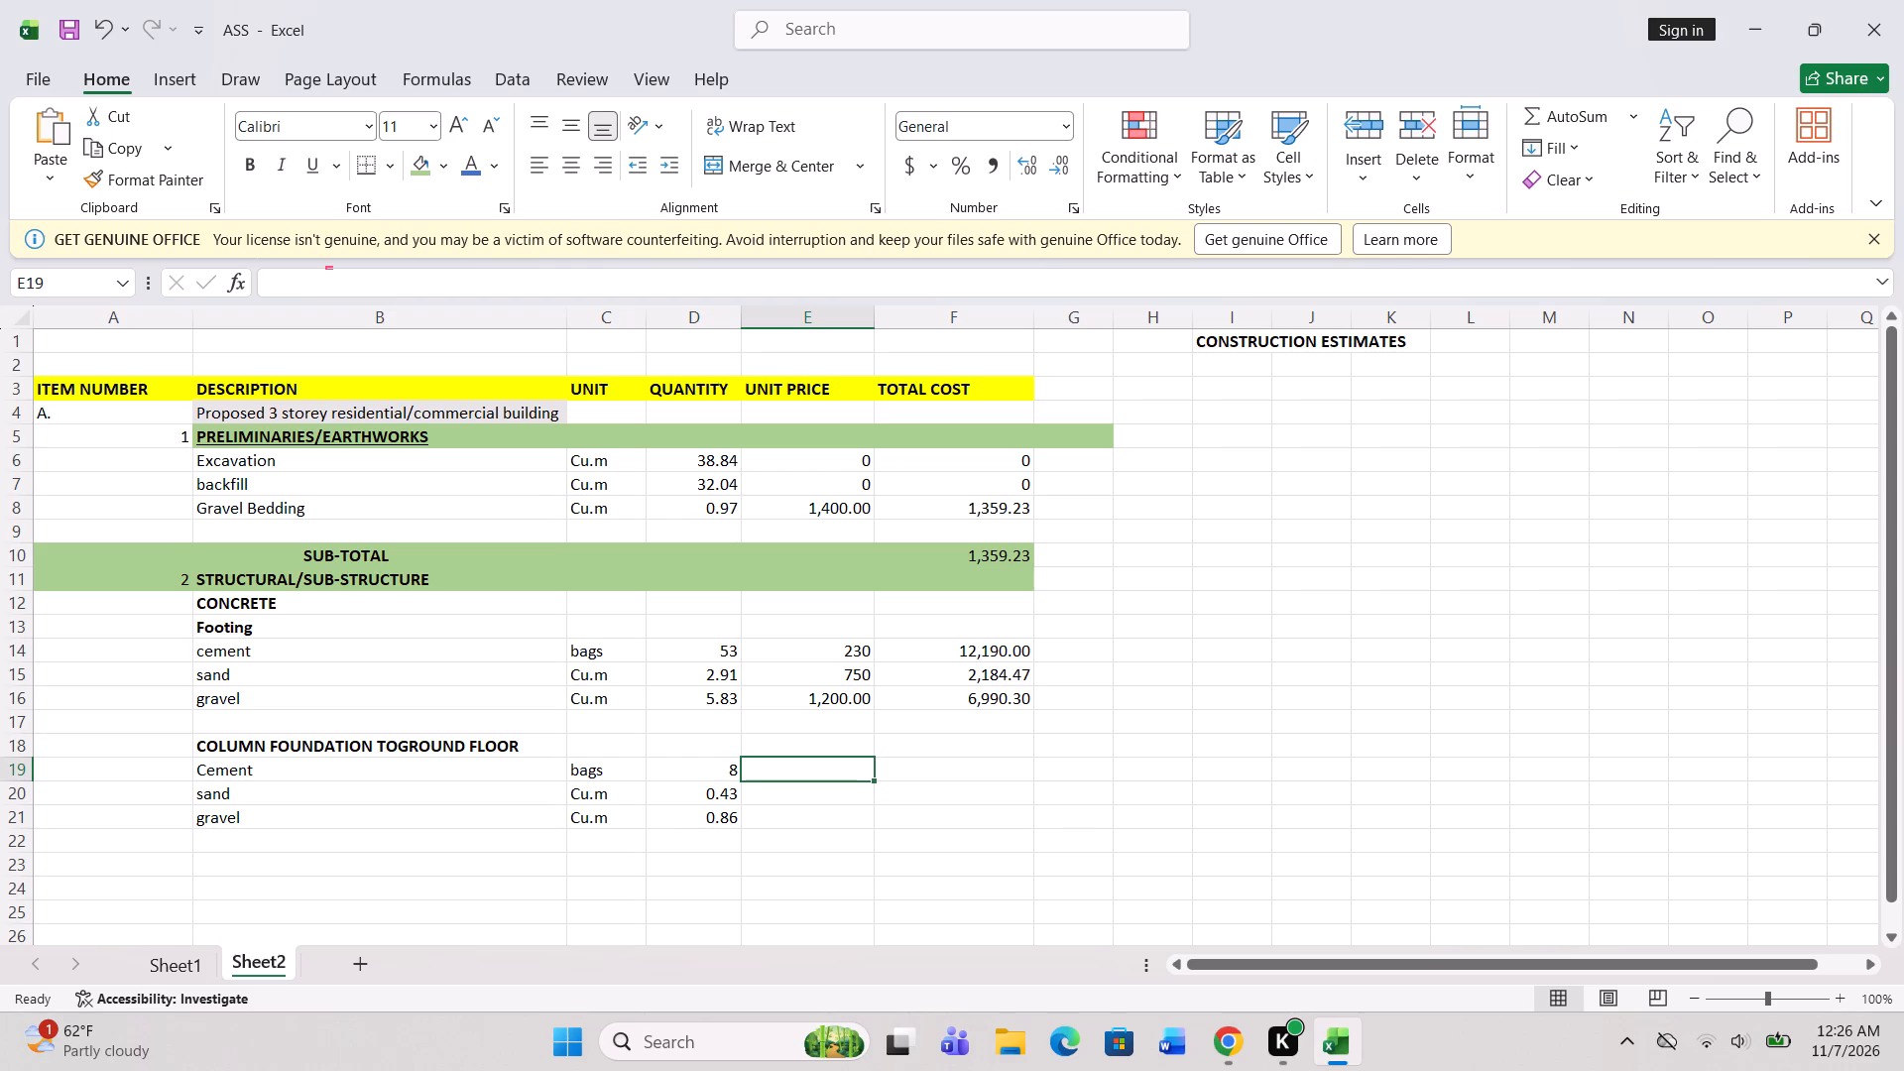
pyautogui.write('23')
pyautogui.press('0')
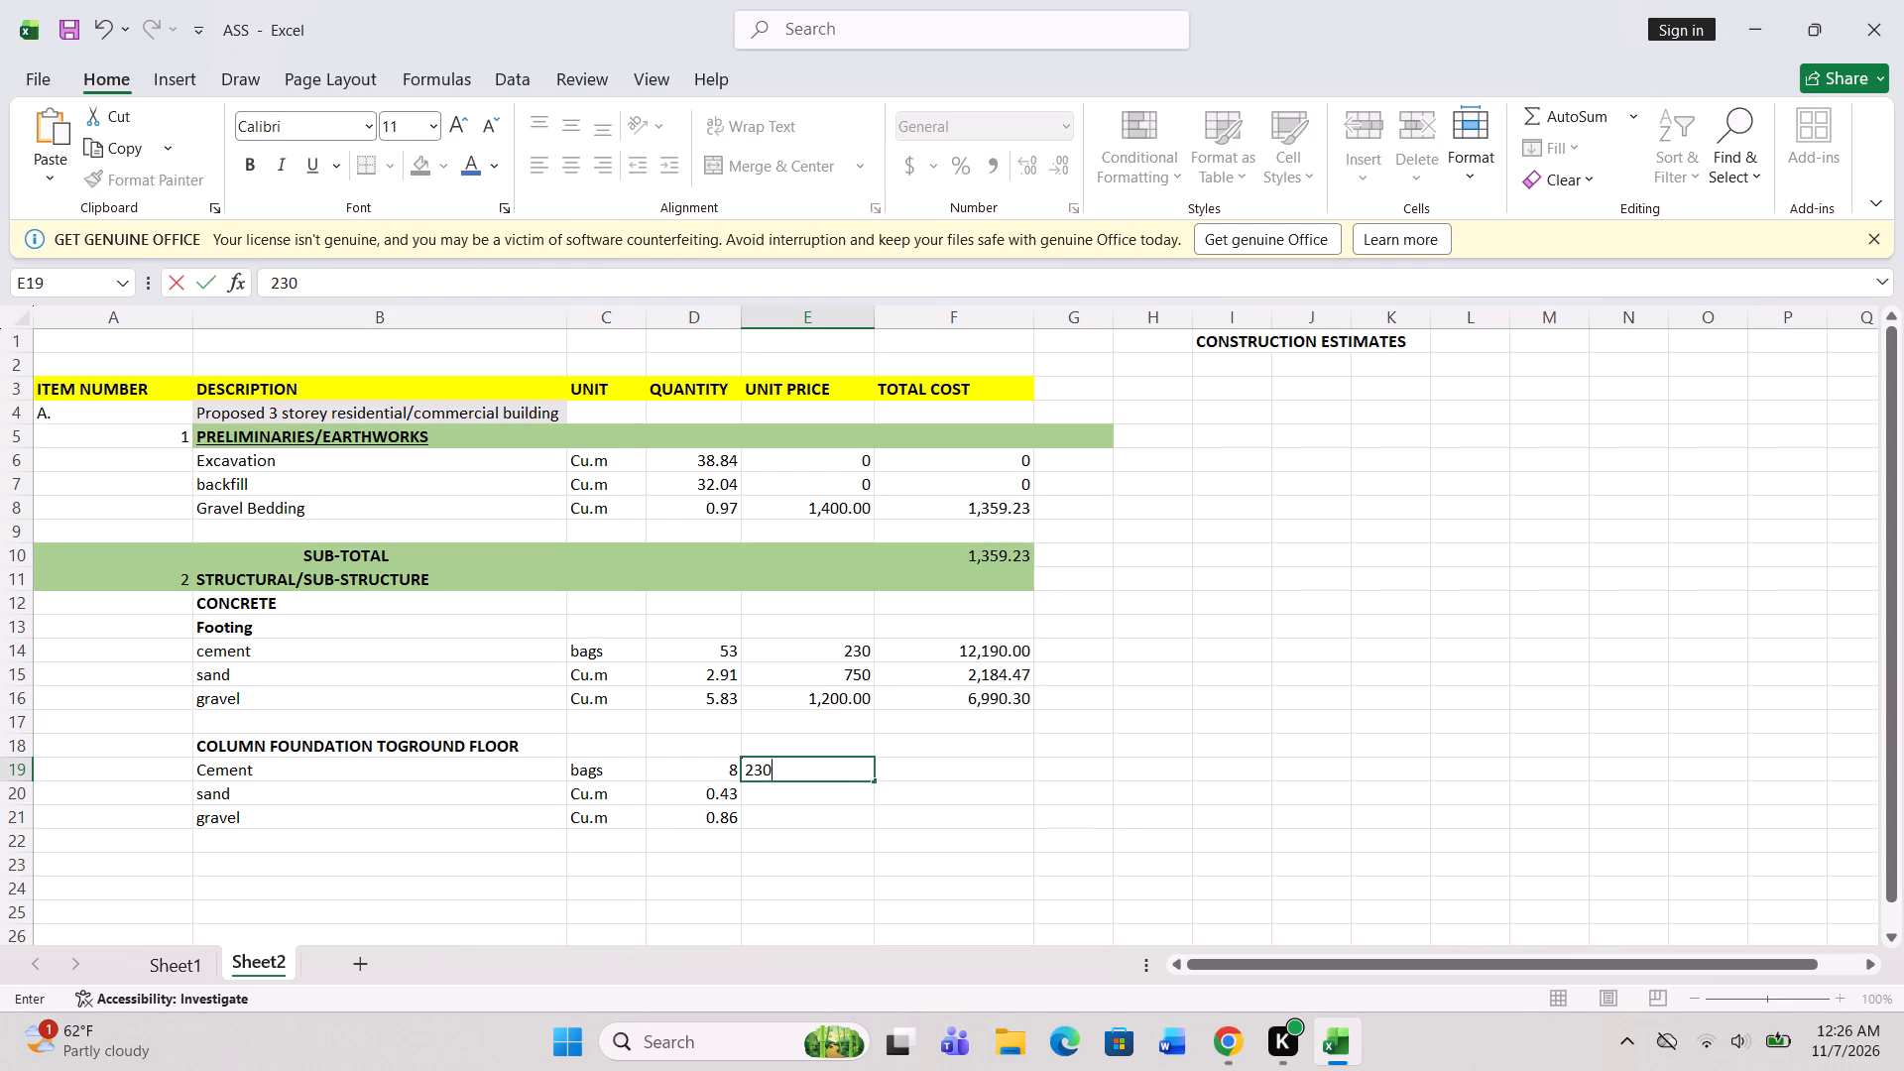
pyautogui.click(830, 792)
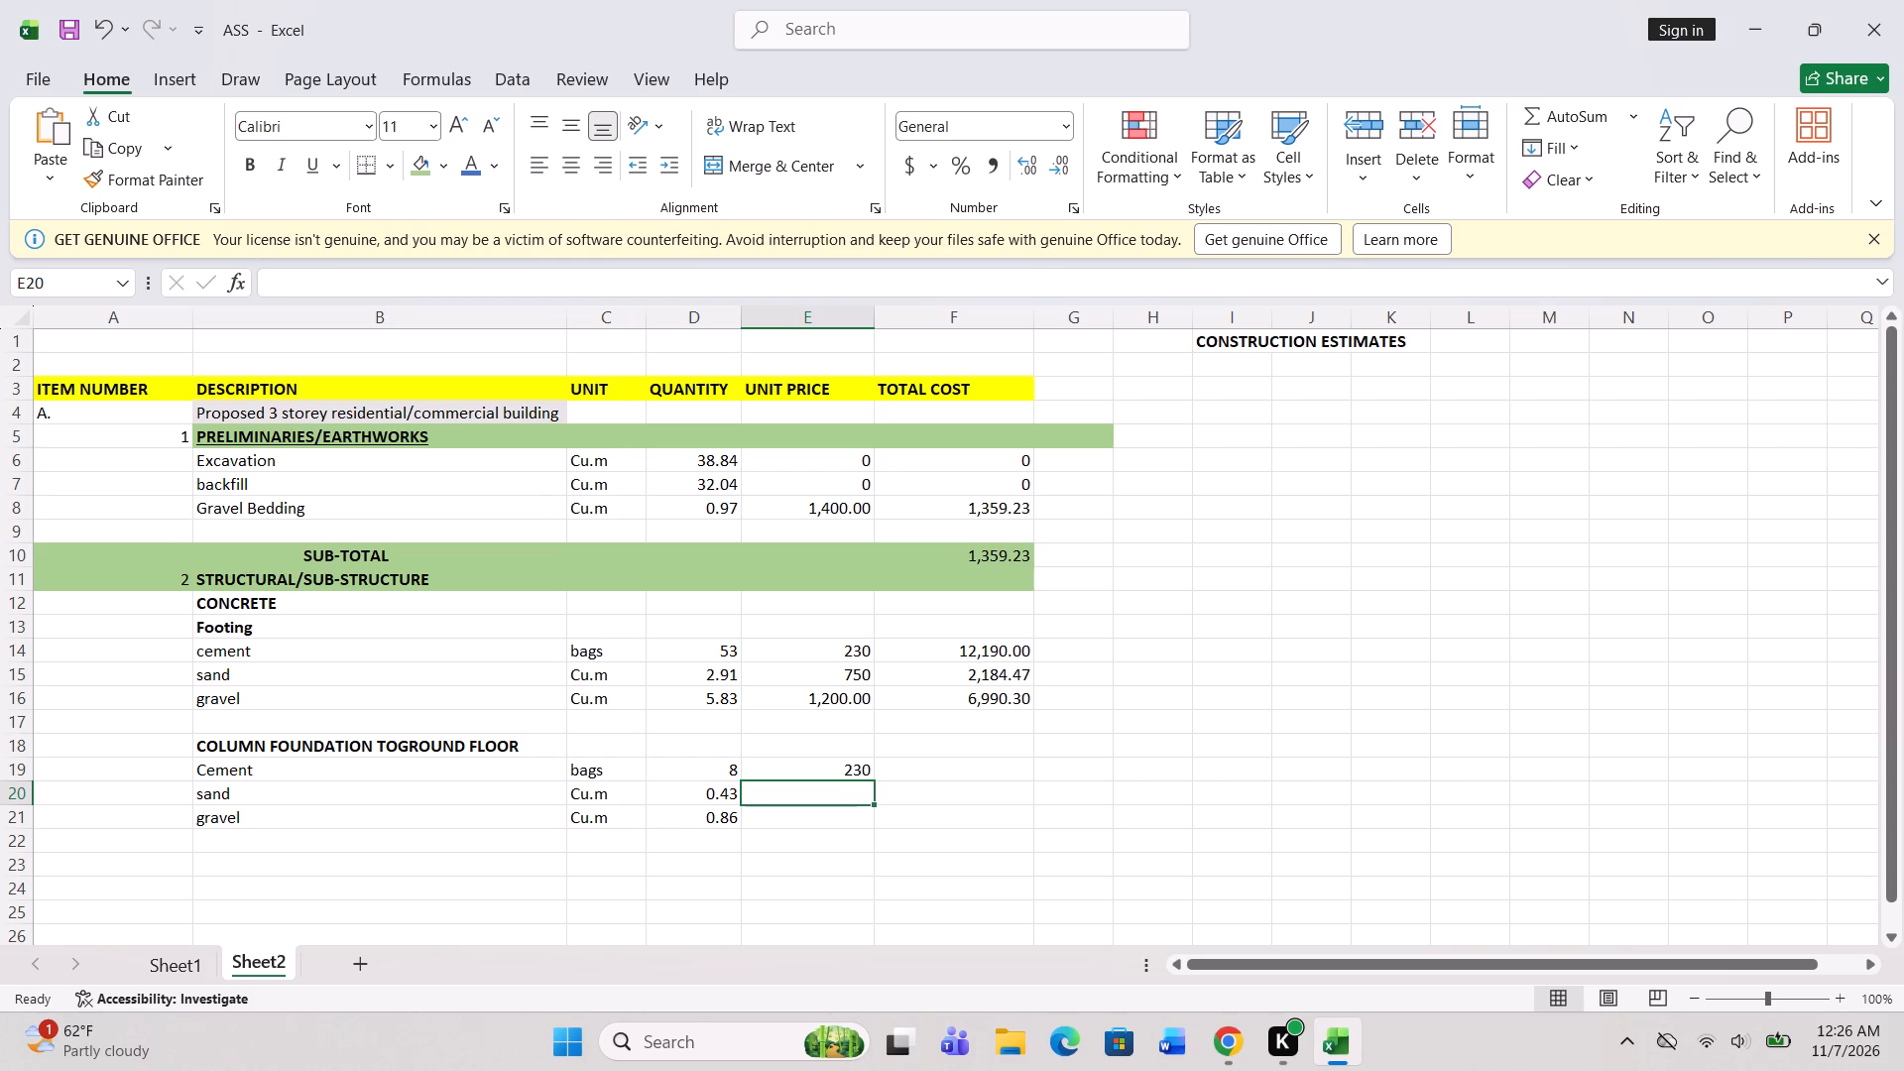
pyautogui.write('750')
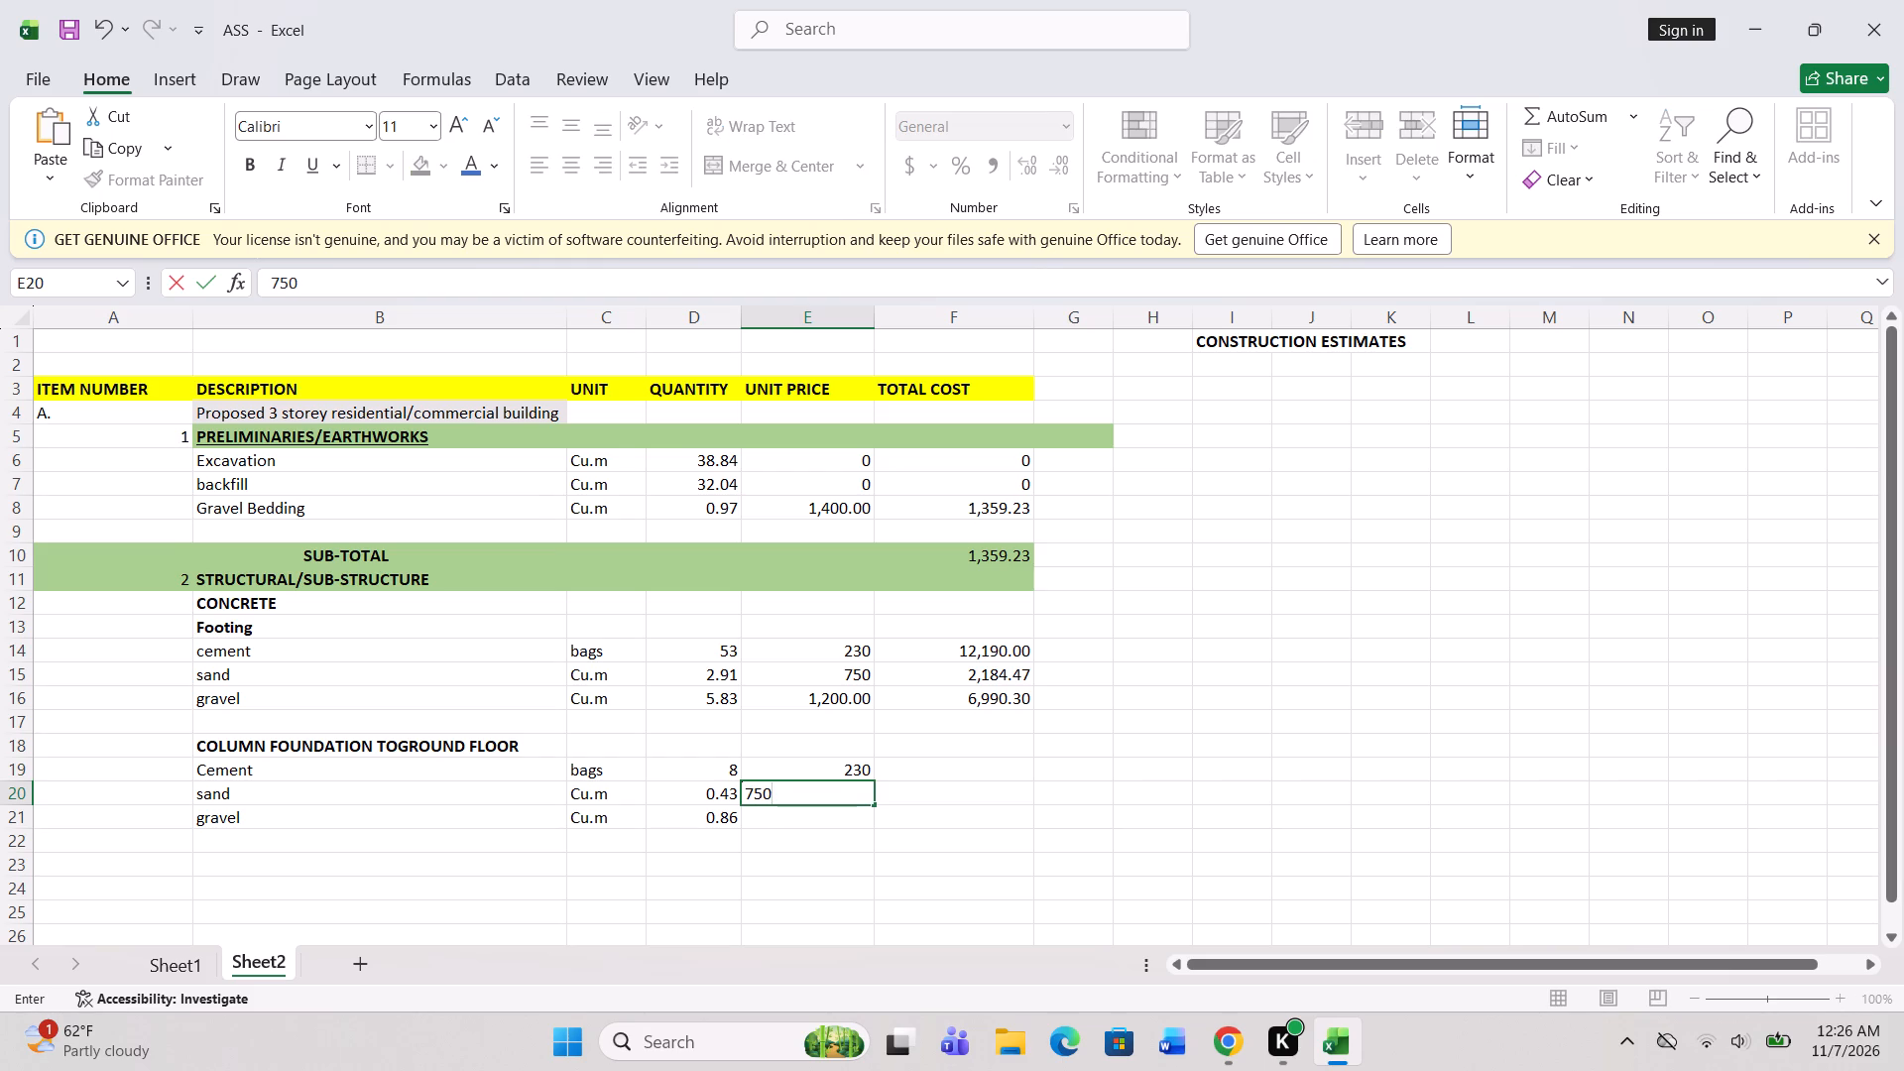
pyautogui.click(846, 827)
pyautogui.write('12')
pyautogui.press('0')
pyautogui.press('0')
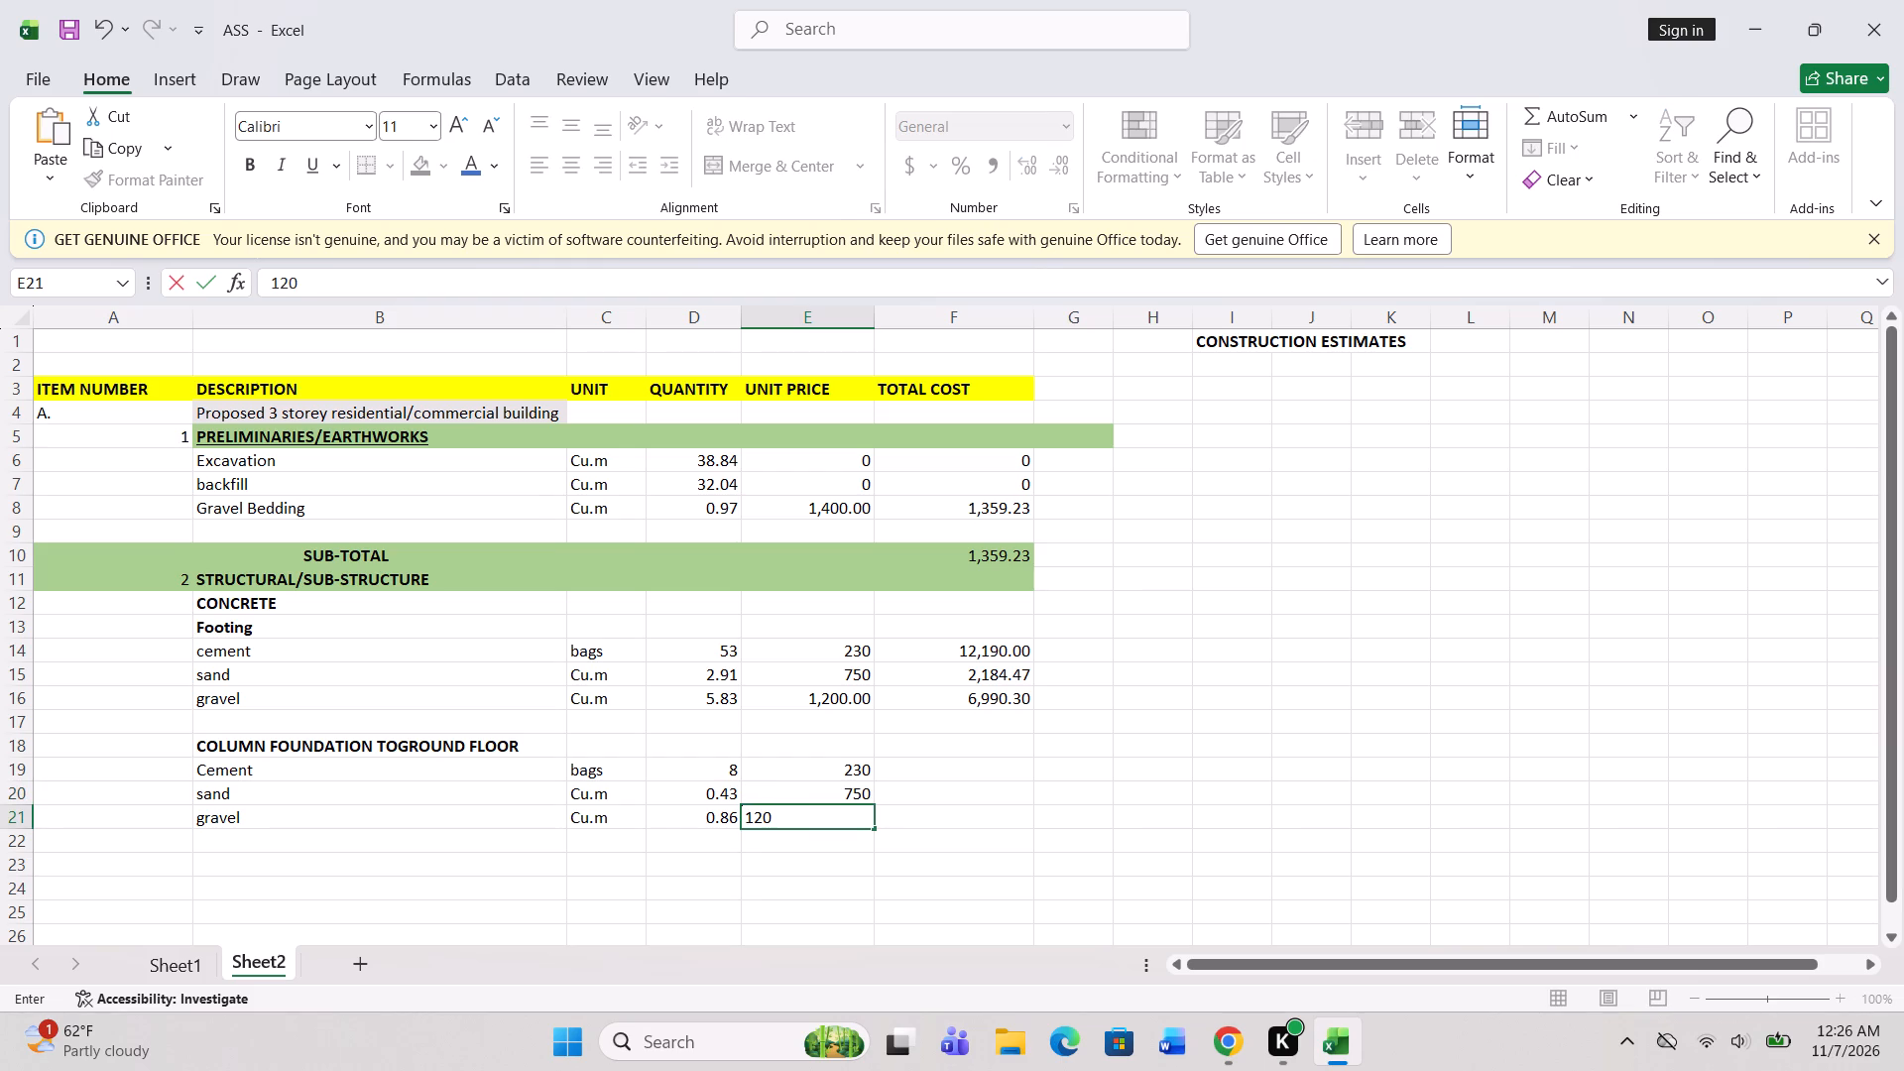
pyautogui.click(752, 820)
pyautogui.press(',')
pyautogui.click(789, 822)
pyautogui.press('.')
pyautogui.write('00')
# Enter 1,840.00 as the total cost of the column foundation cement in F19.
pyautogui.click(976, 779)
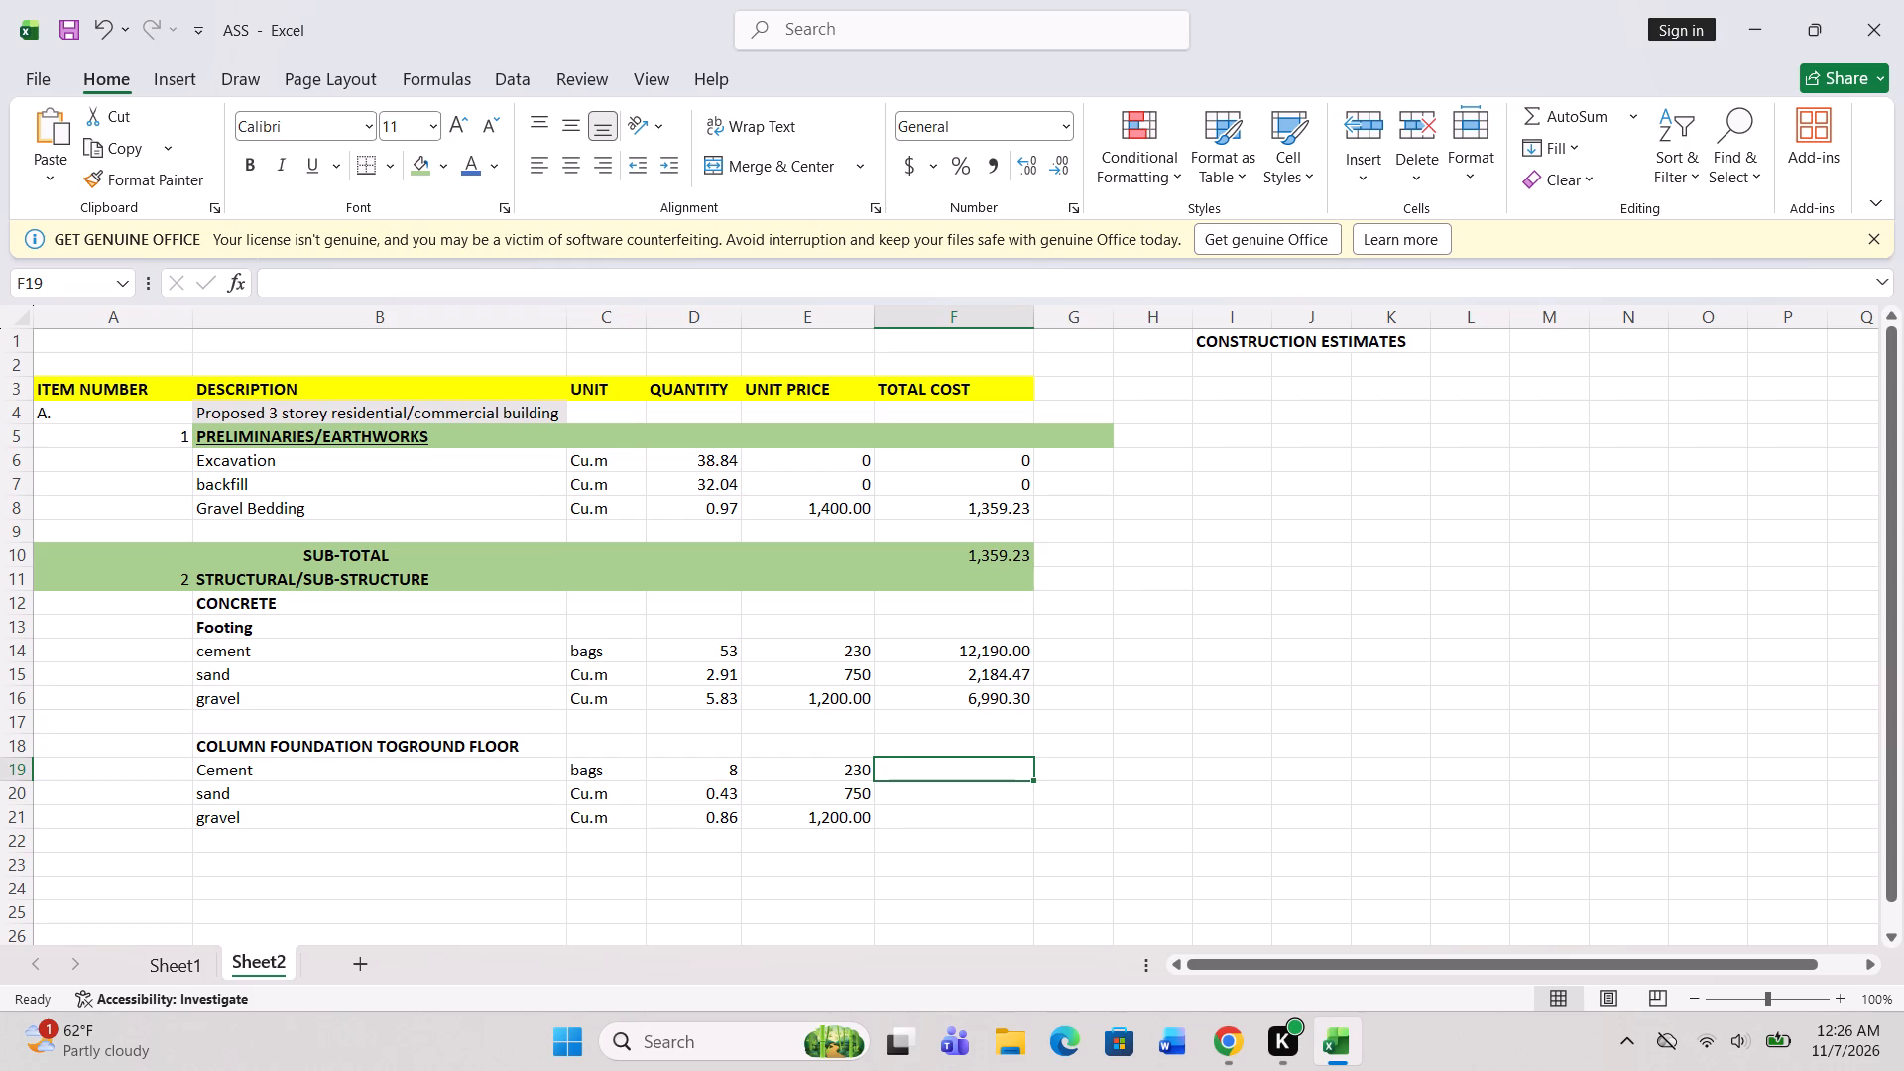
pyautogui.press('1')
pyautogui.press(',')
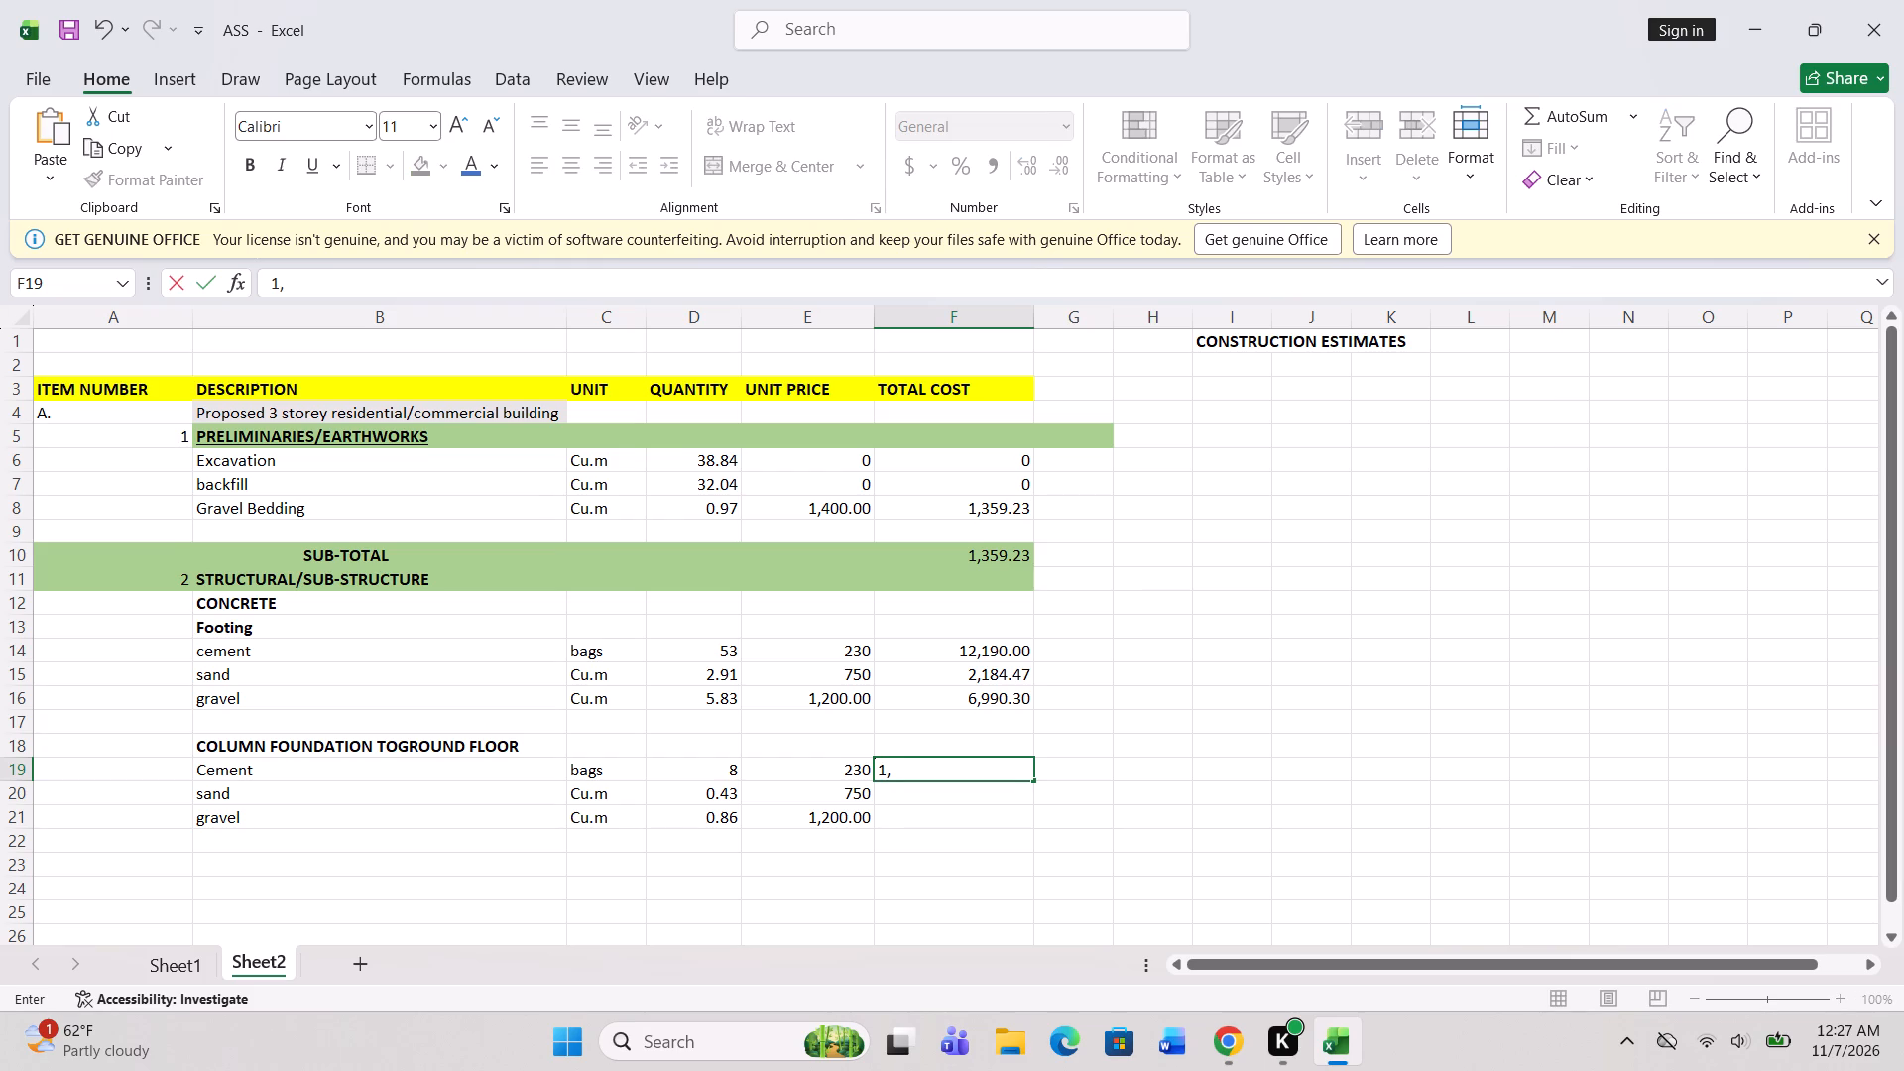
pyautogui.press('8')
pyautogui.write('40')
pyautogui.press('.')
pyautogui.write('00')
# Enter 2,184.47 as the total cost of the column foundation sand in F20.
pyautogui.click(948, 791)
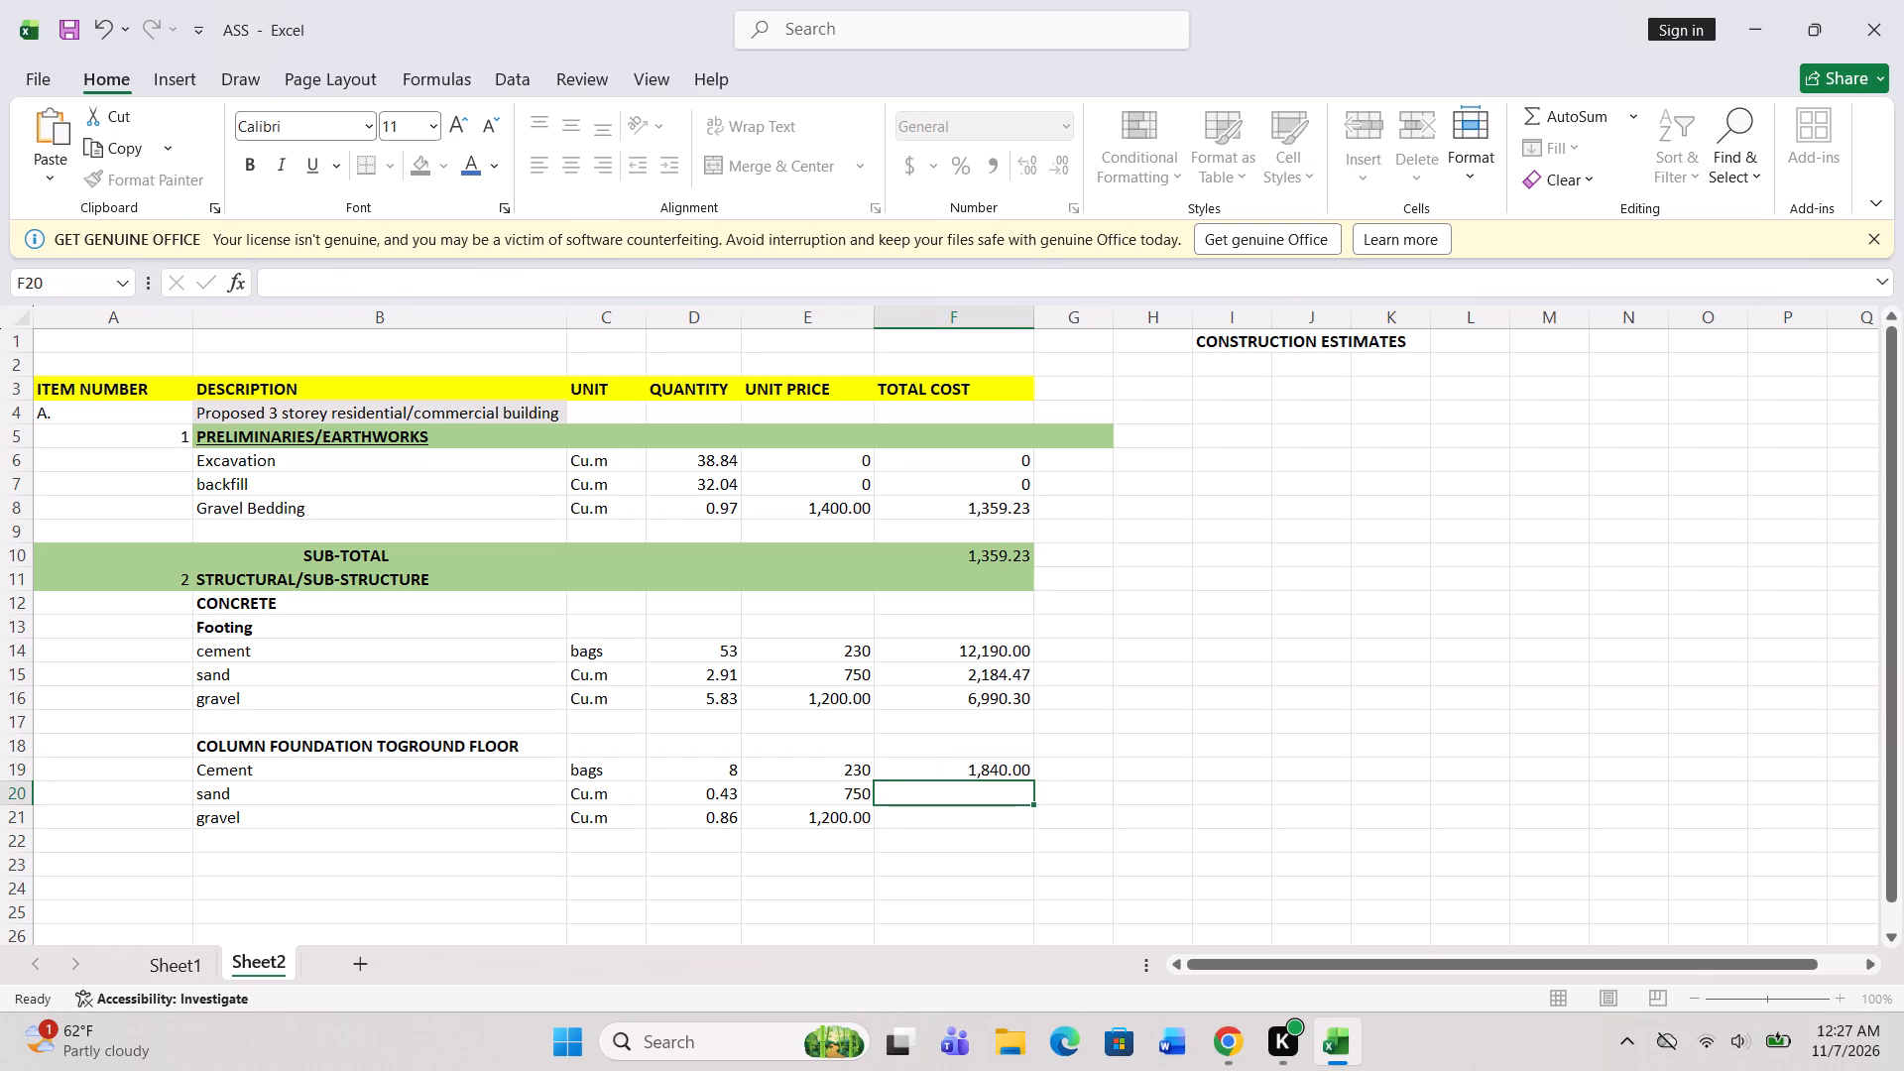
pyautogui.press('2')
pyautogui.write(',1')
pyautogui.press('8')
pyautogui.press('4')
pyautogui.press('.')
pyautogui.write('47')
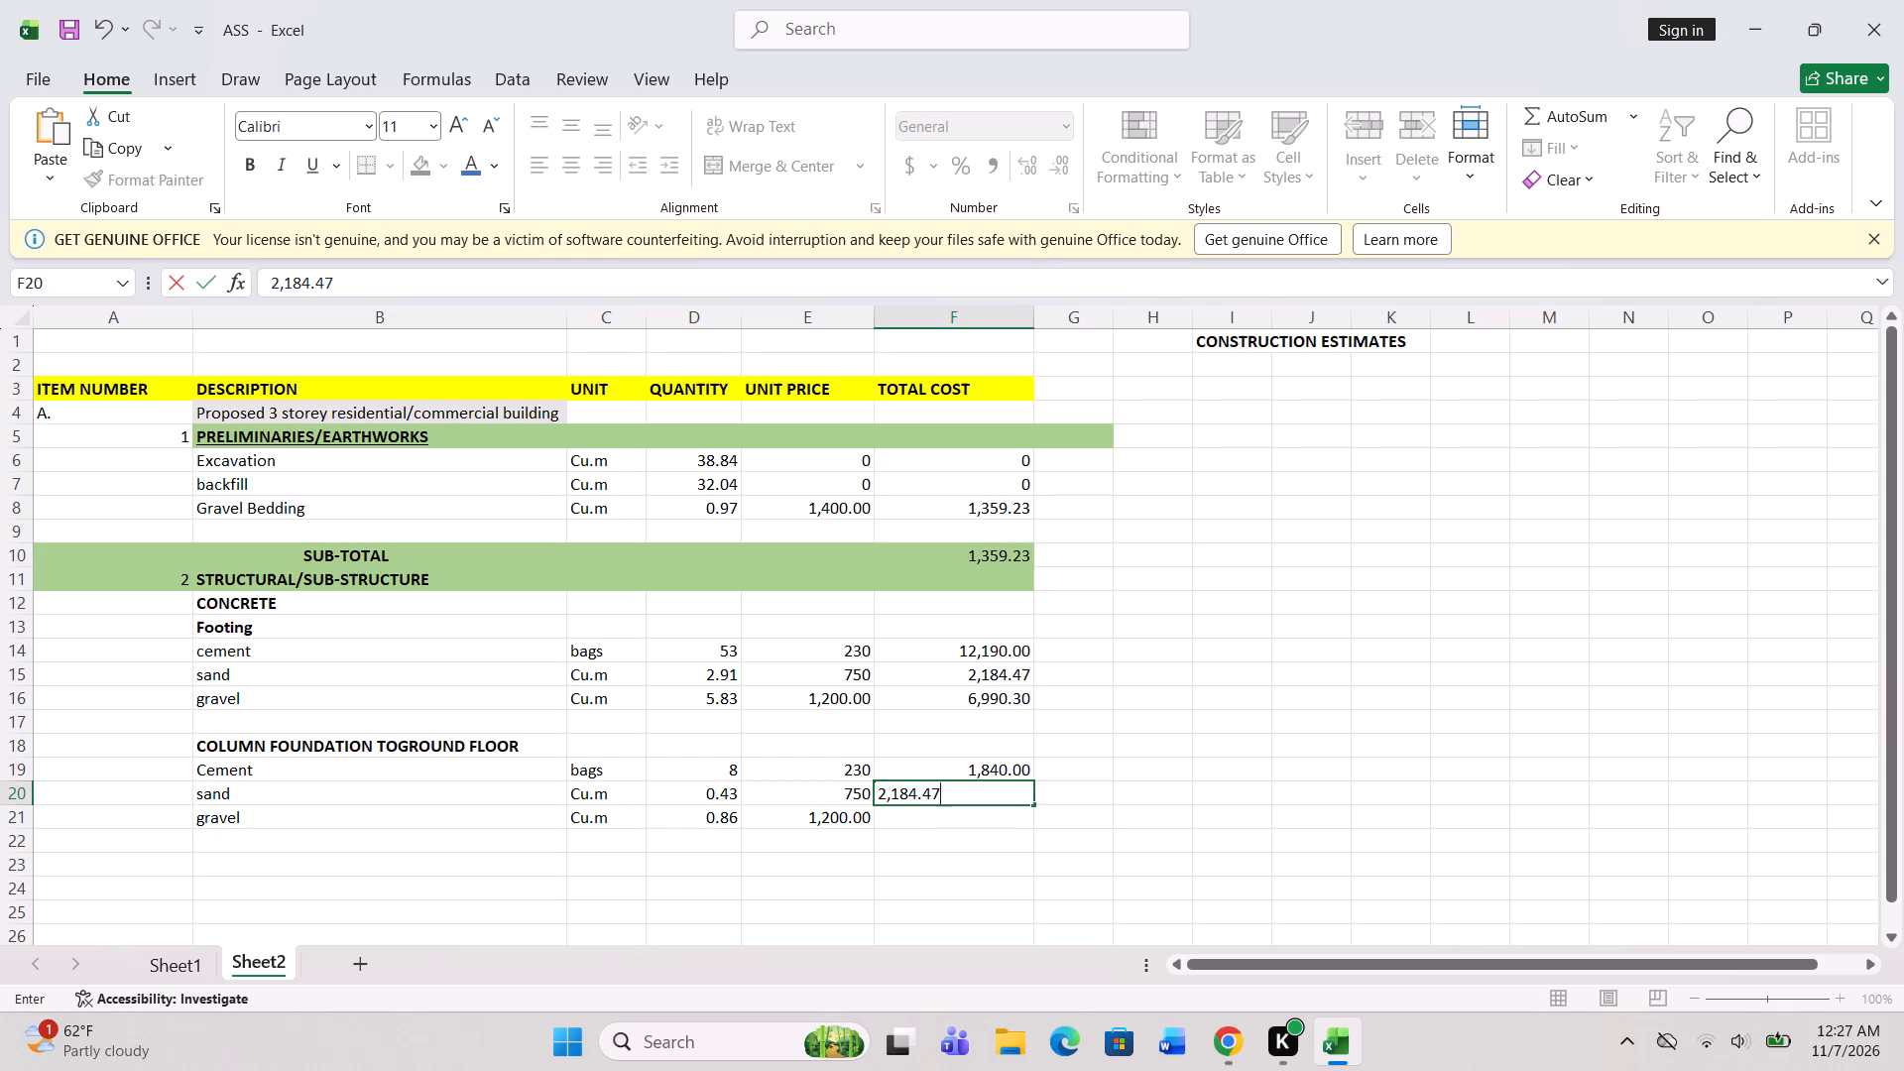
# Enter 1,036.80 as the total cost of the column foundation gravel in F21.
pyautogui.click(934, 812)
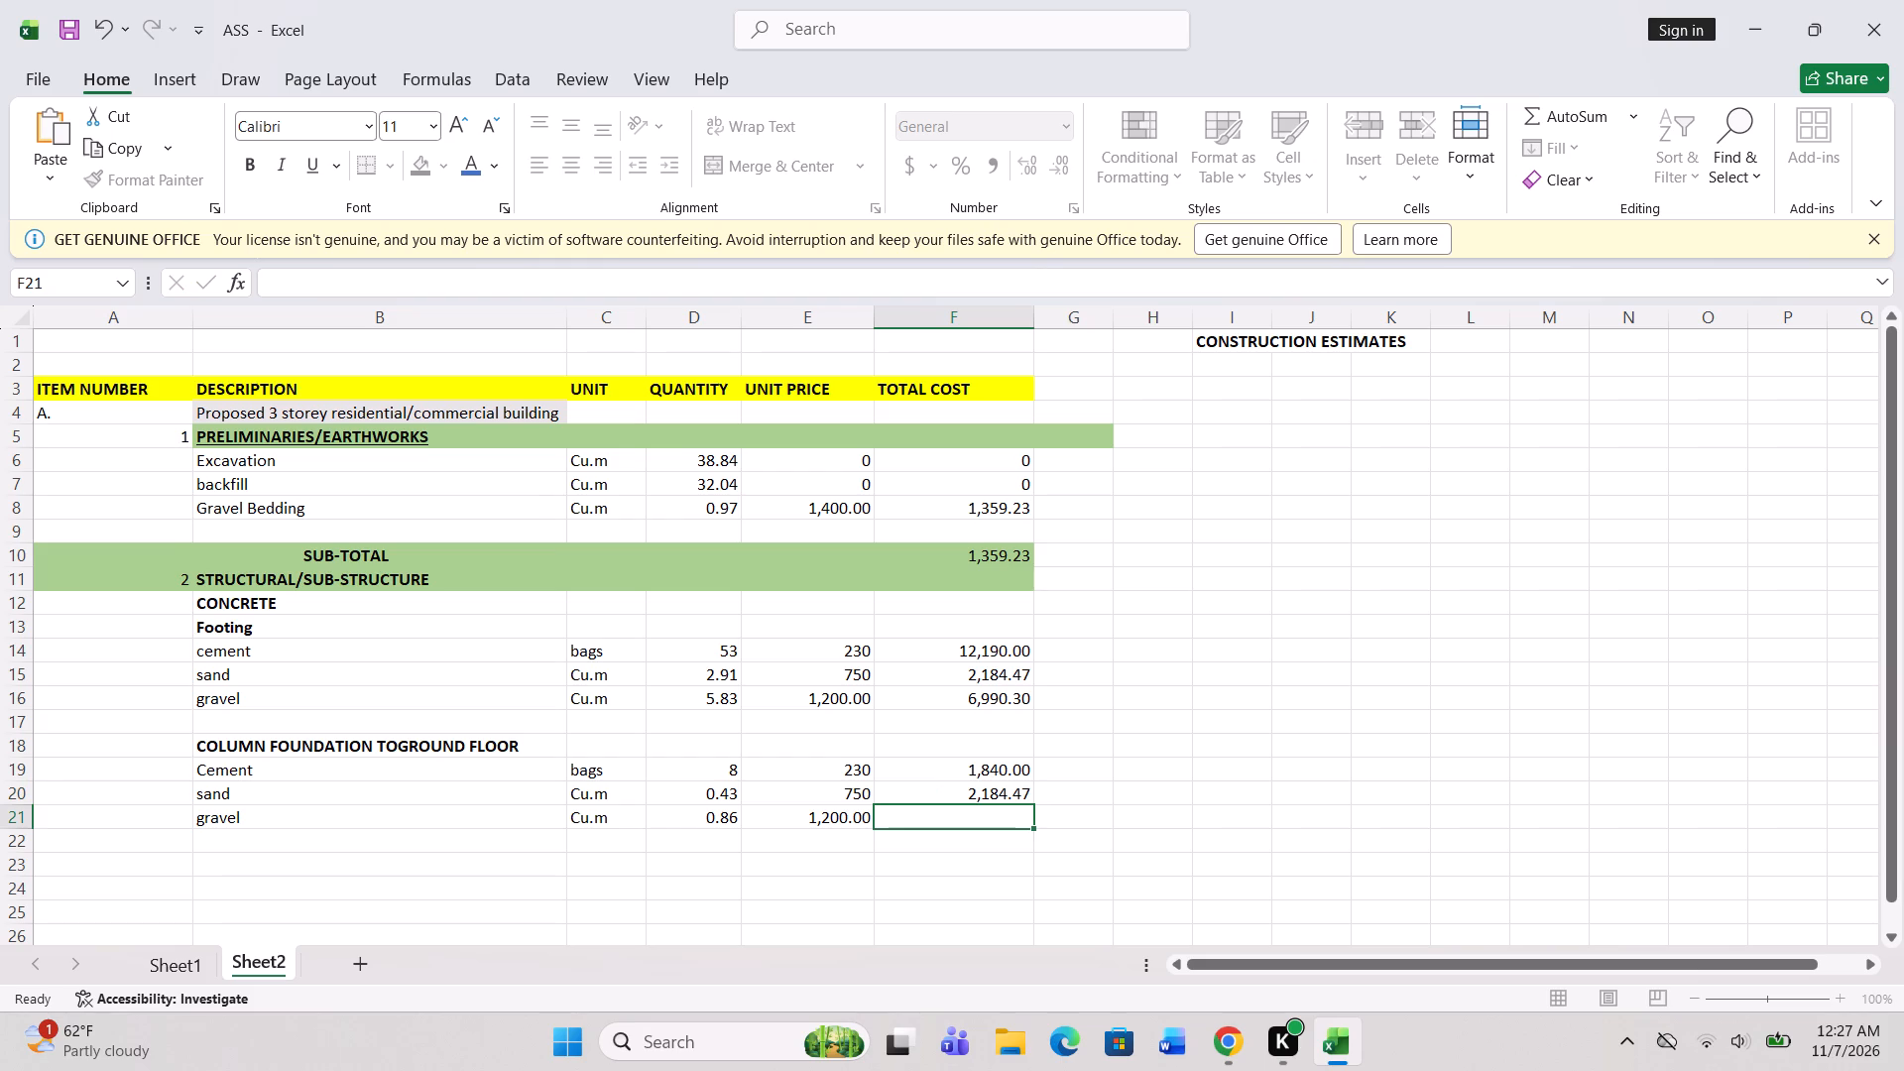
pyautogui.press('1')
pyautogui.press(',')
pyautogui.press('0')
pyautogui.write('36')
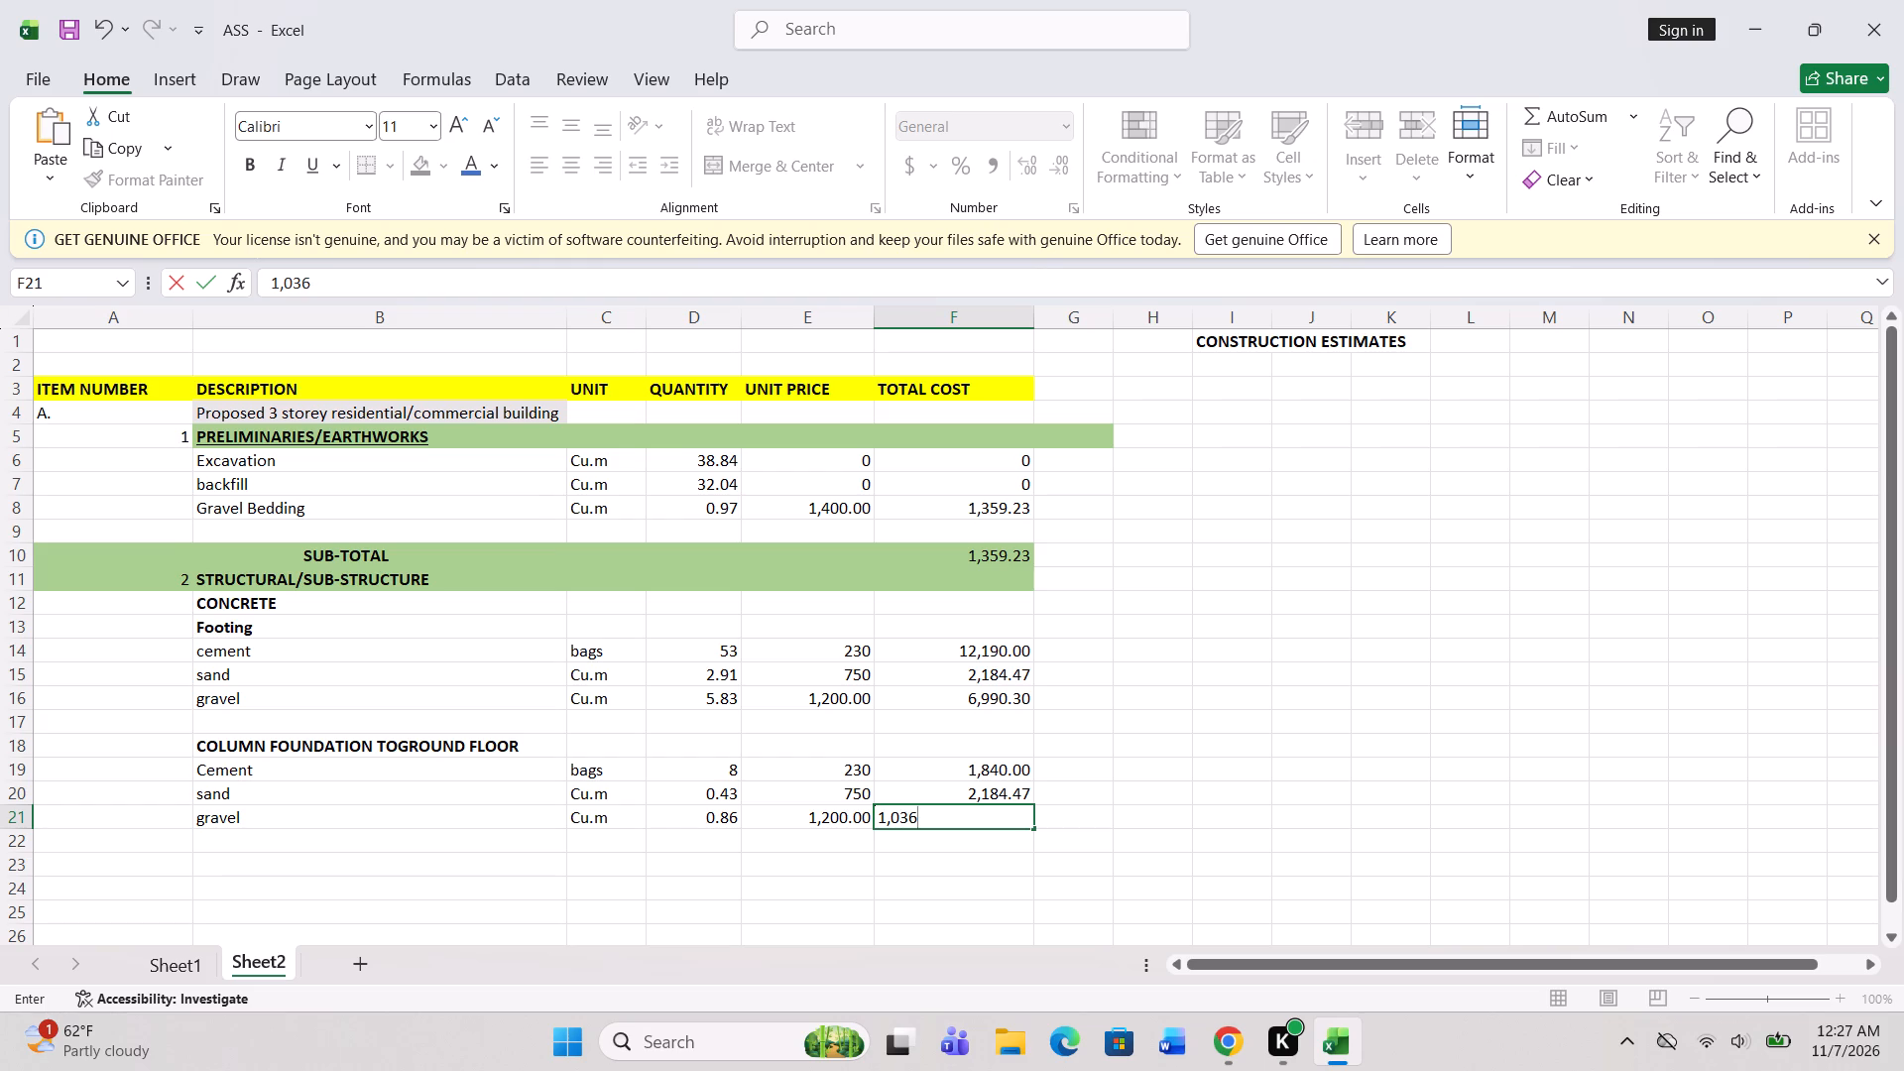
pyautogui.press('.')
pyautogui.write('80')
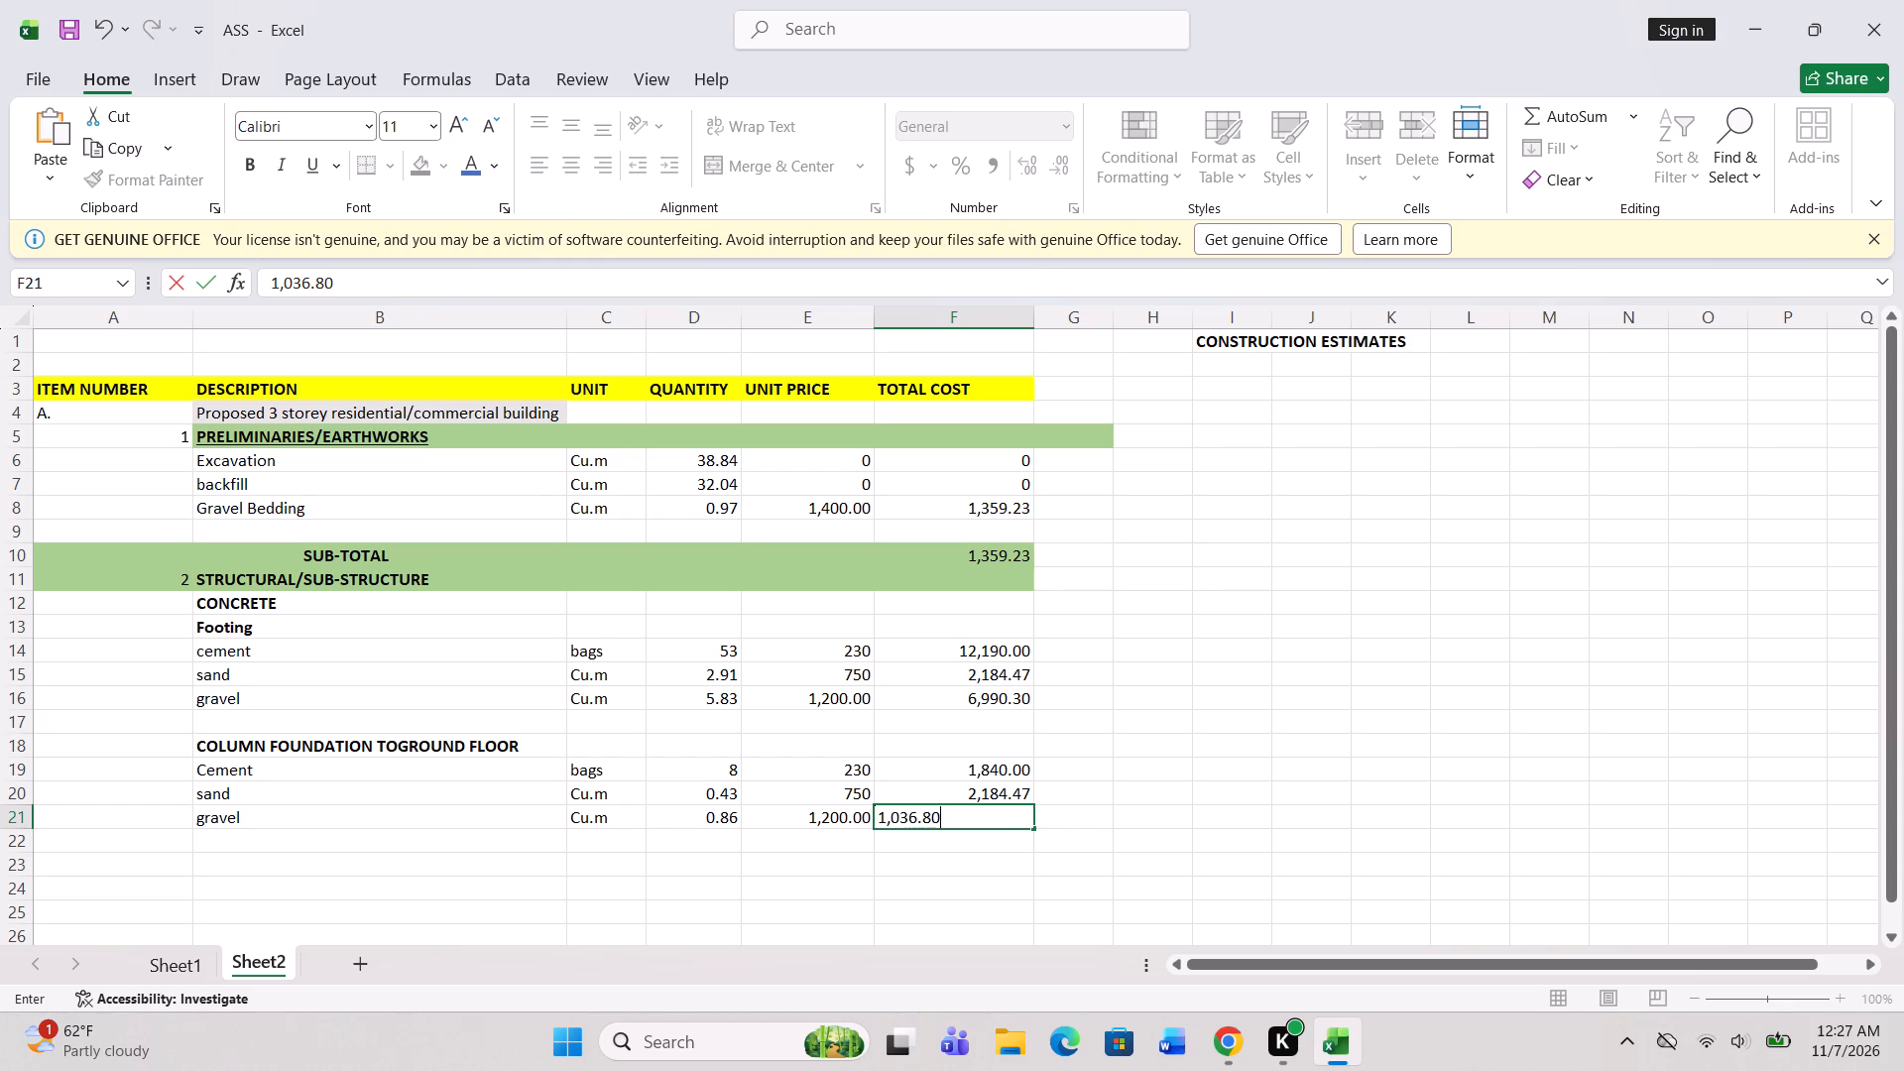
# Enter the section heading COLUM GROUND FLOOR TO SECOND in B23, below the column foundation items.
pyautogui.click(267, 872)
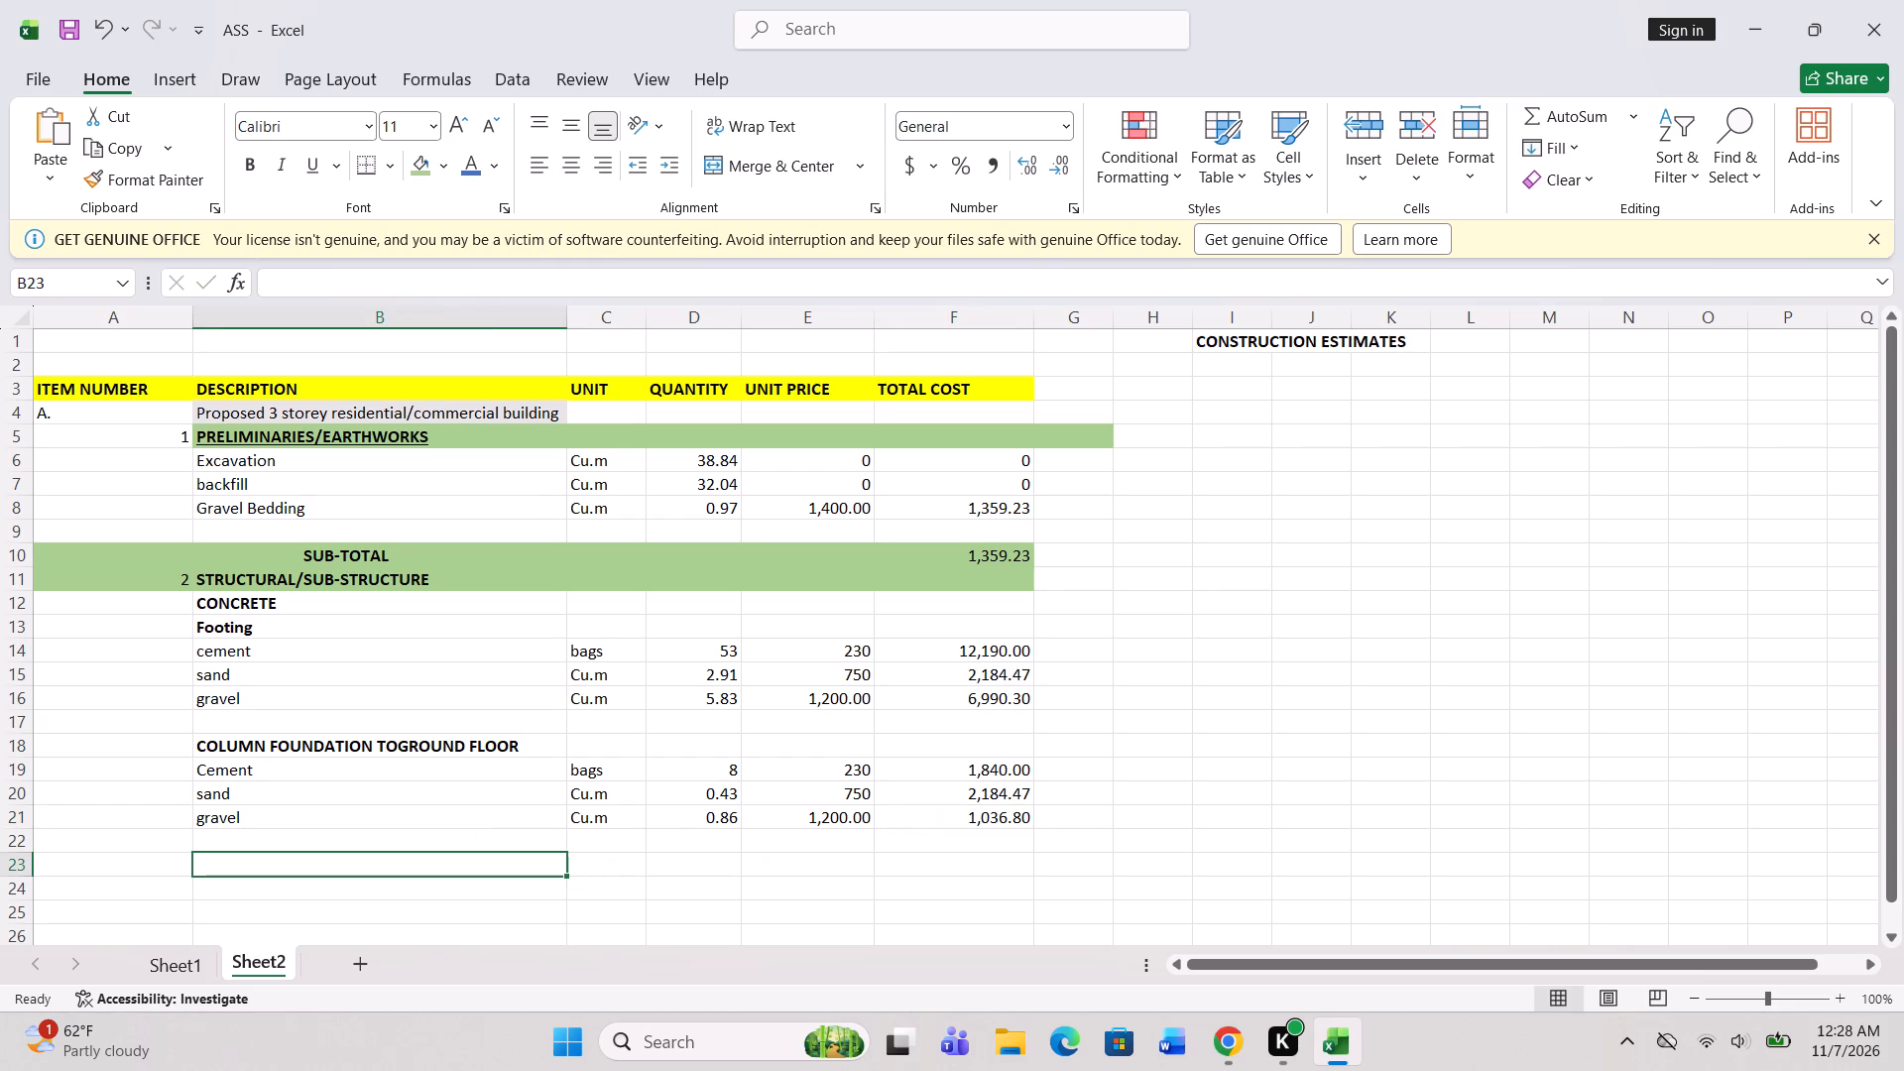
pyautogui.press('c')
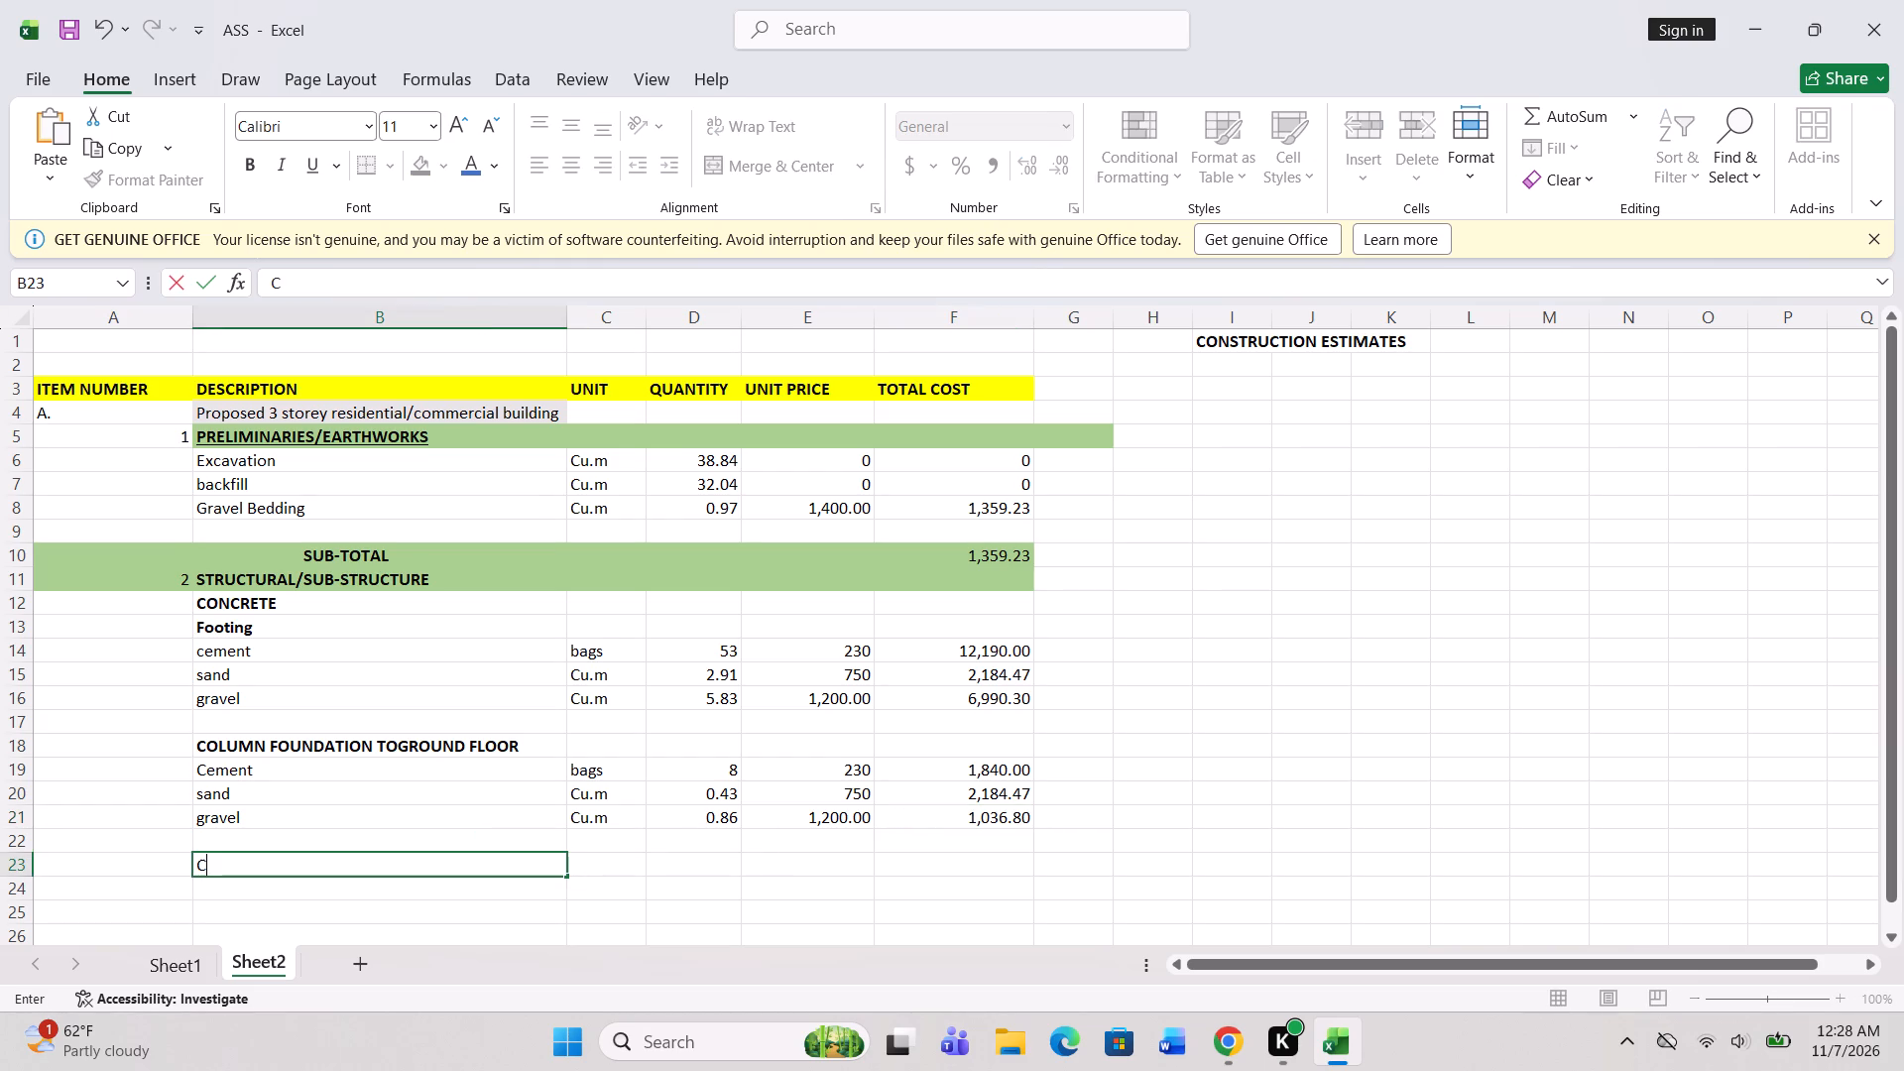
pyautogui.write('OLUM GROUN')
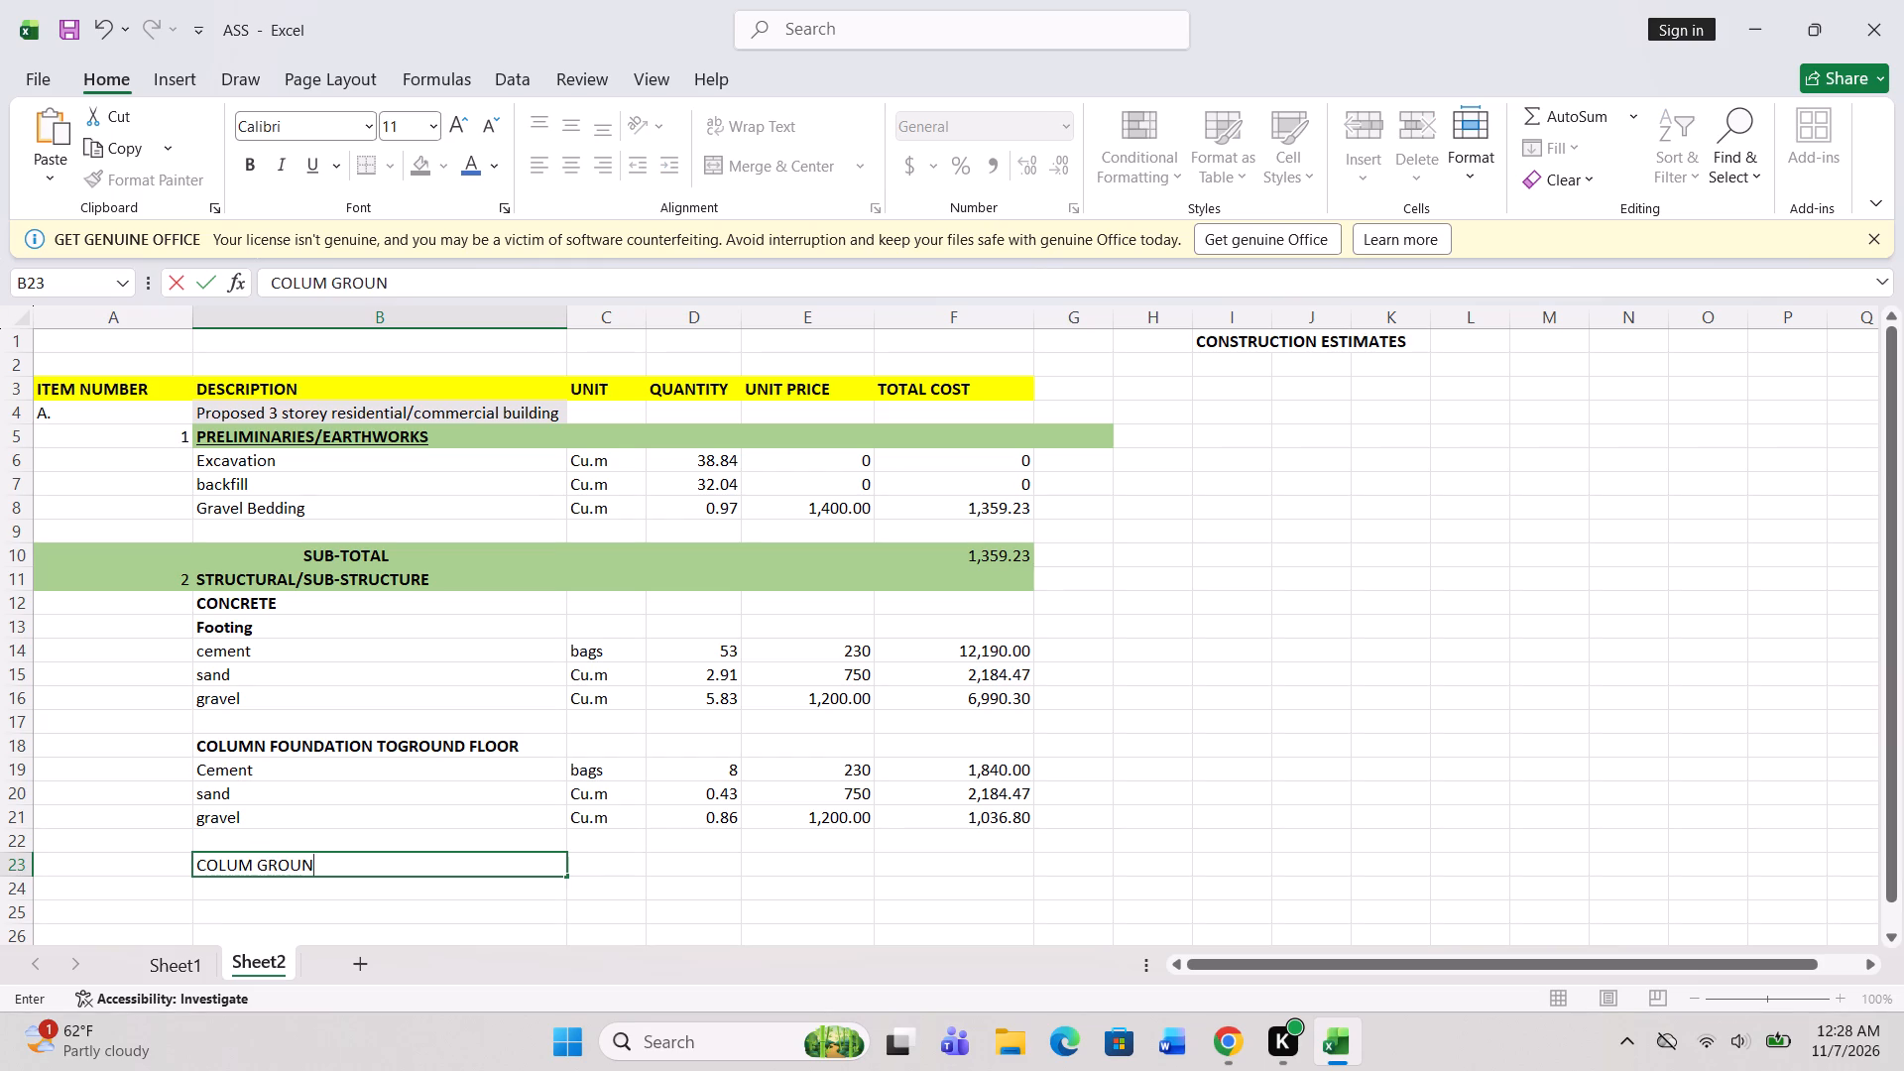
pyautogui.press('d')
pyautogui.press('space')
pyautogui.write('FLOO')
pyautogui.write('R TO SE')
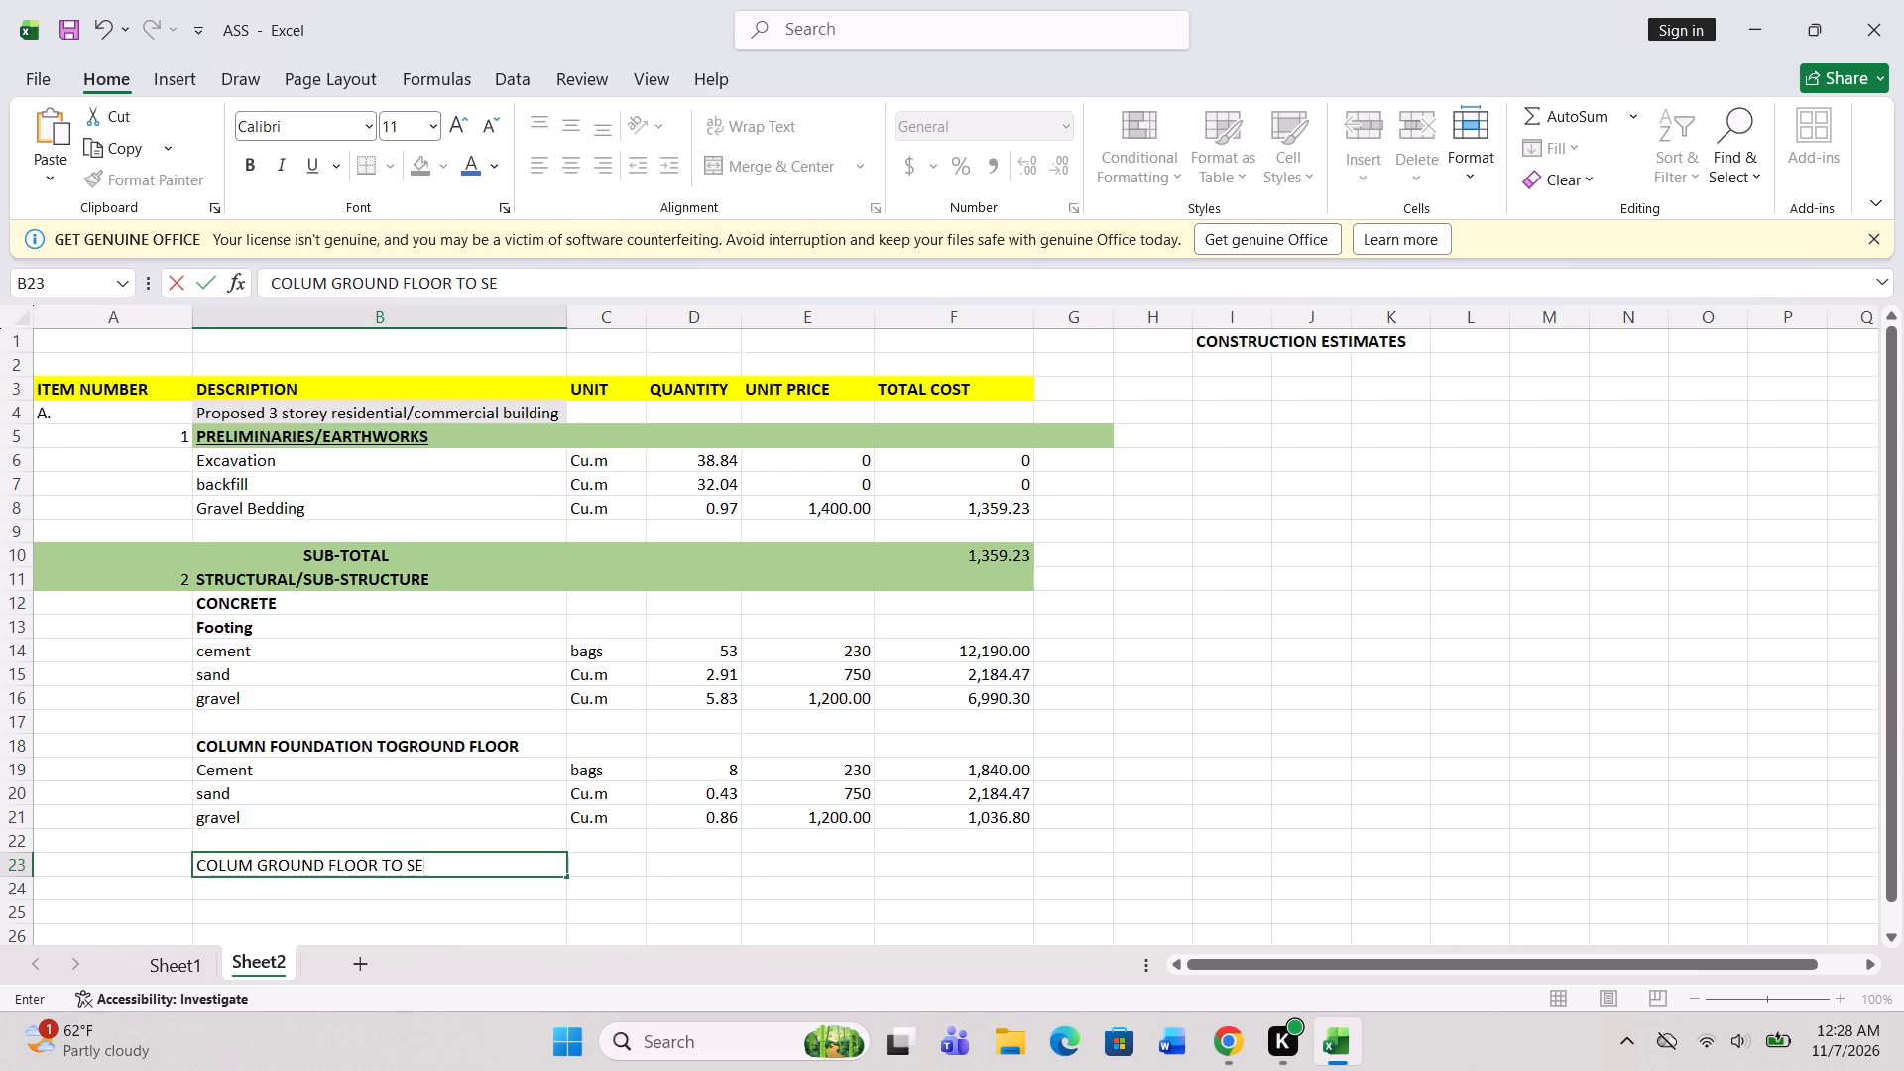
pyautogui.write('CONF')
pyautogui.press('BackSpace')
pyautogui.press('d')
# Correct the heading in B18 to COLUMN FOUNDATION TO GROUND FLOOR by adding the missing space after TO.
pyautogui.doubleClick(400, 746)
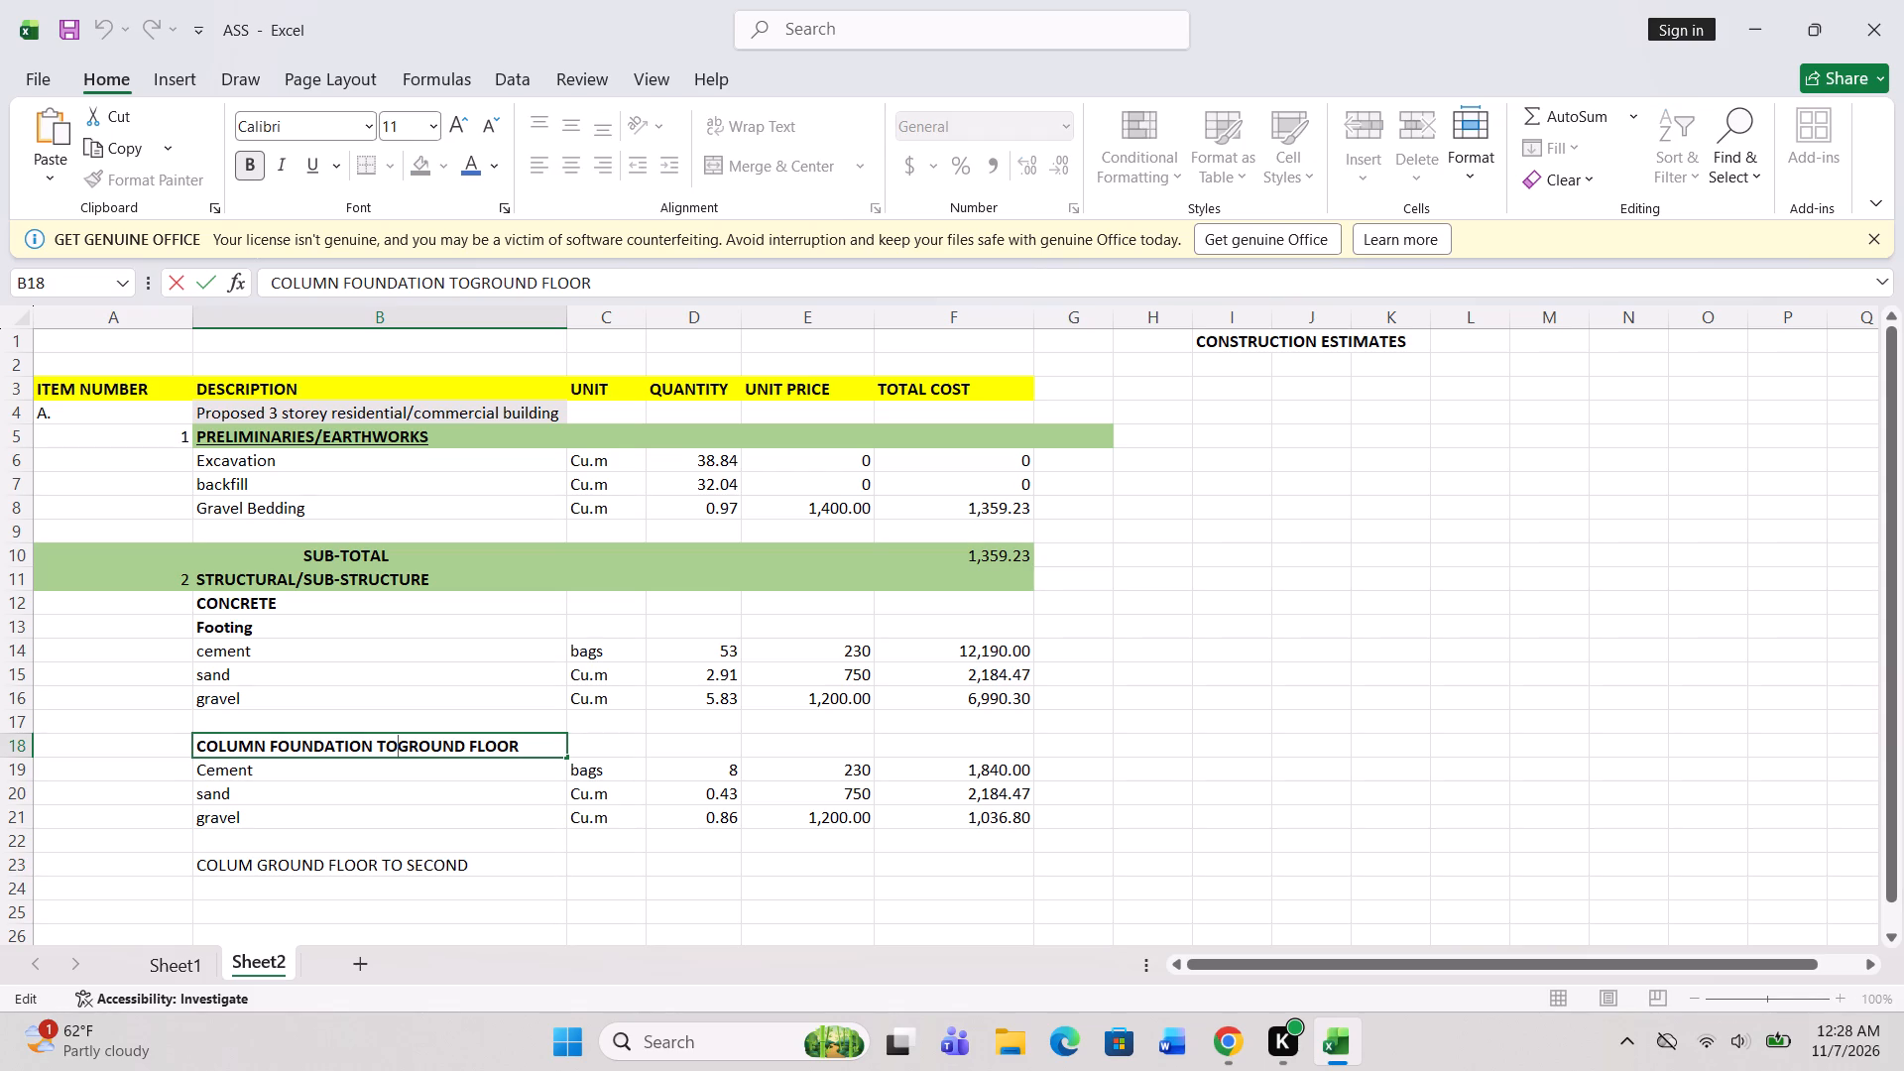
pyautogui.press('space')
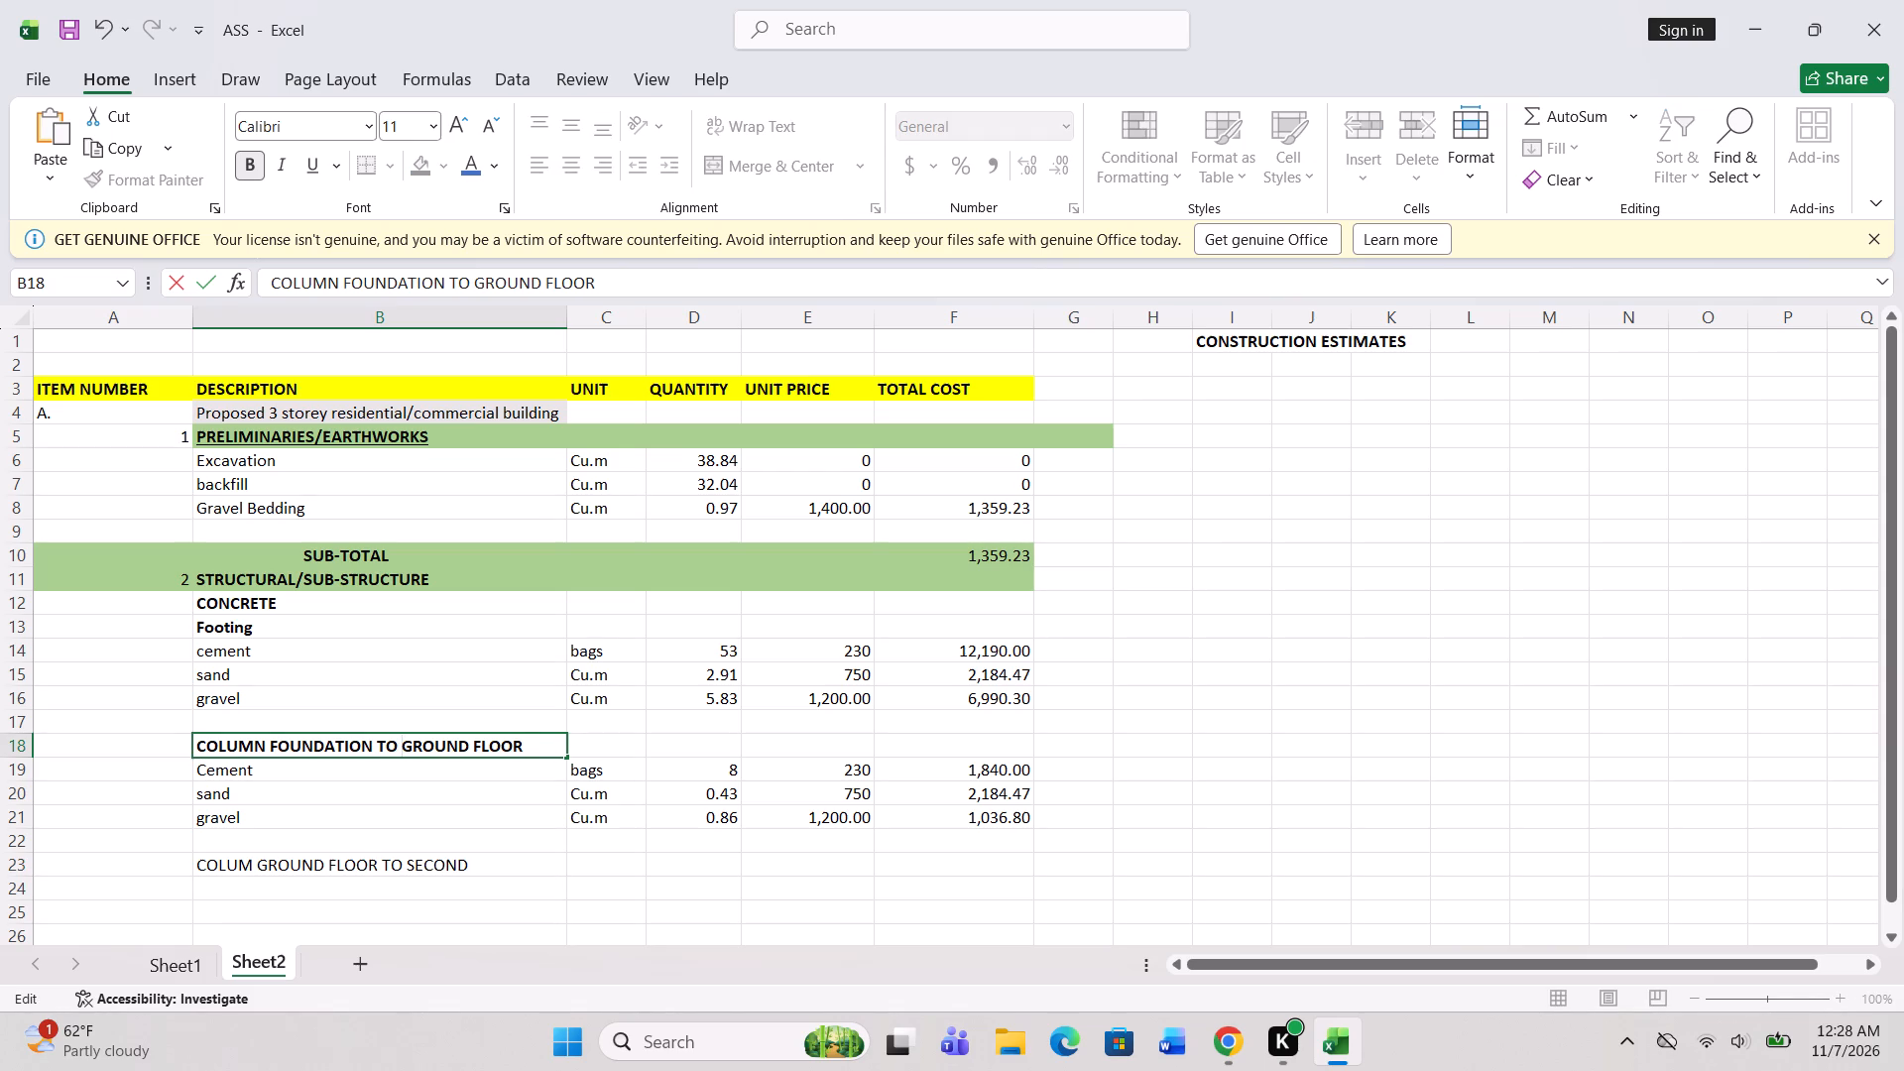
pyautogui.click(324, 879)
# Make the COLUM GROUND FLOOR TO SECOND heading in B23 bold.
pyautogui.click(341, 863)
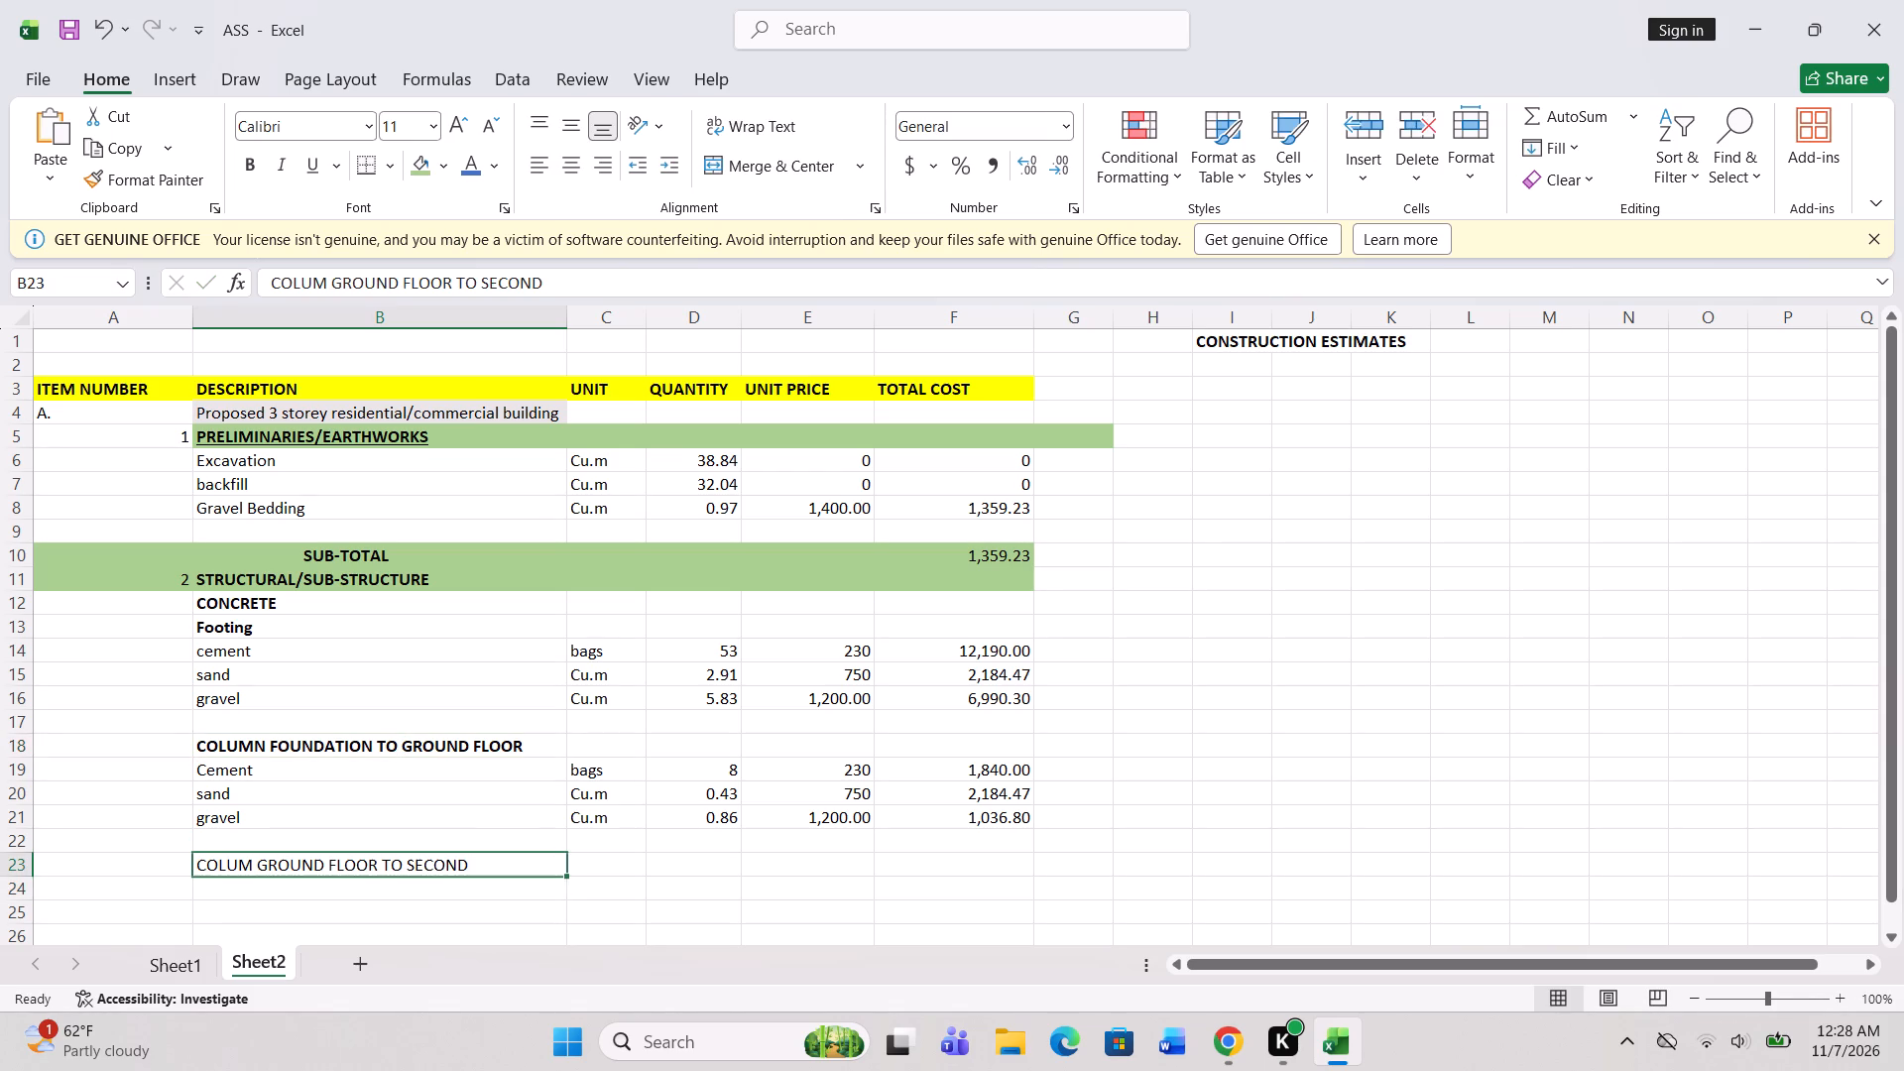
pyautogui.click(258, 162)
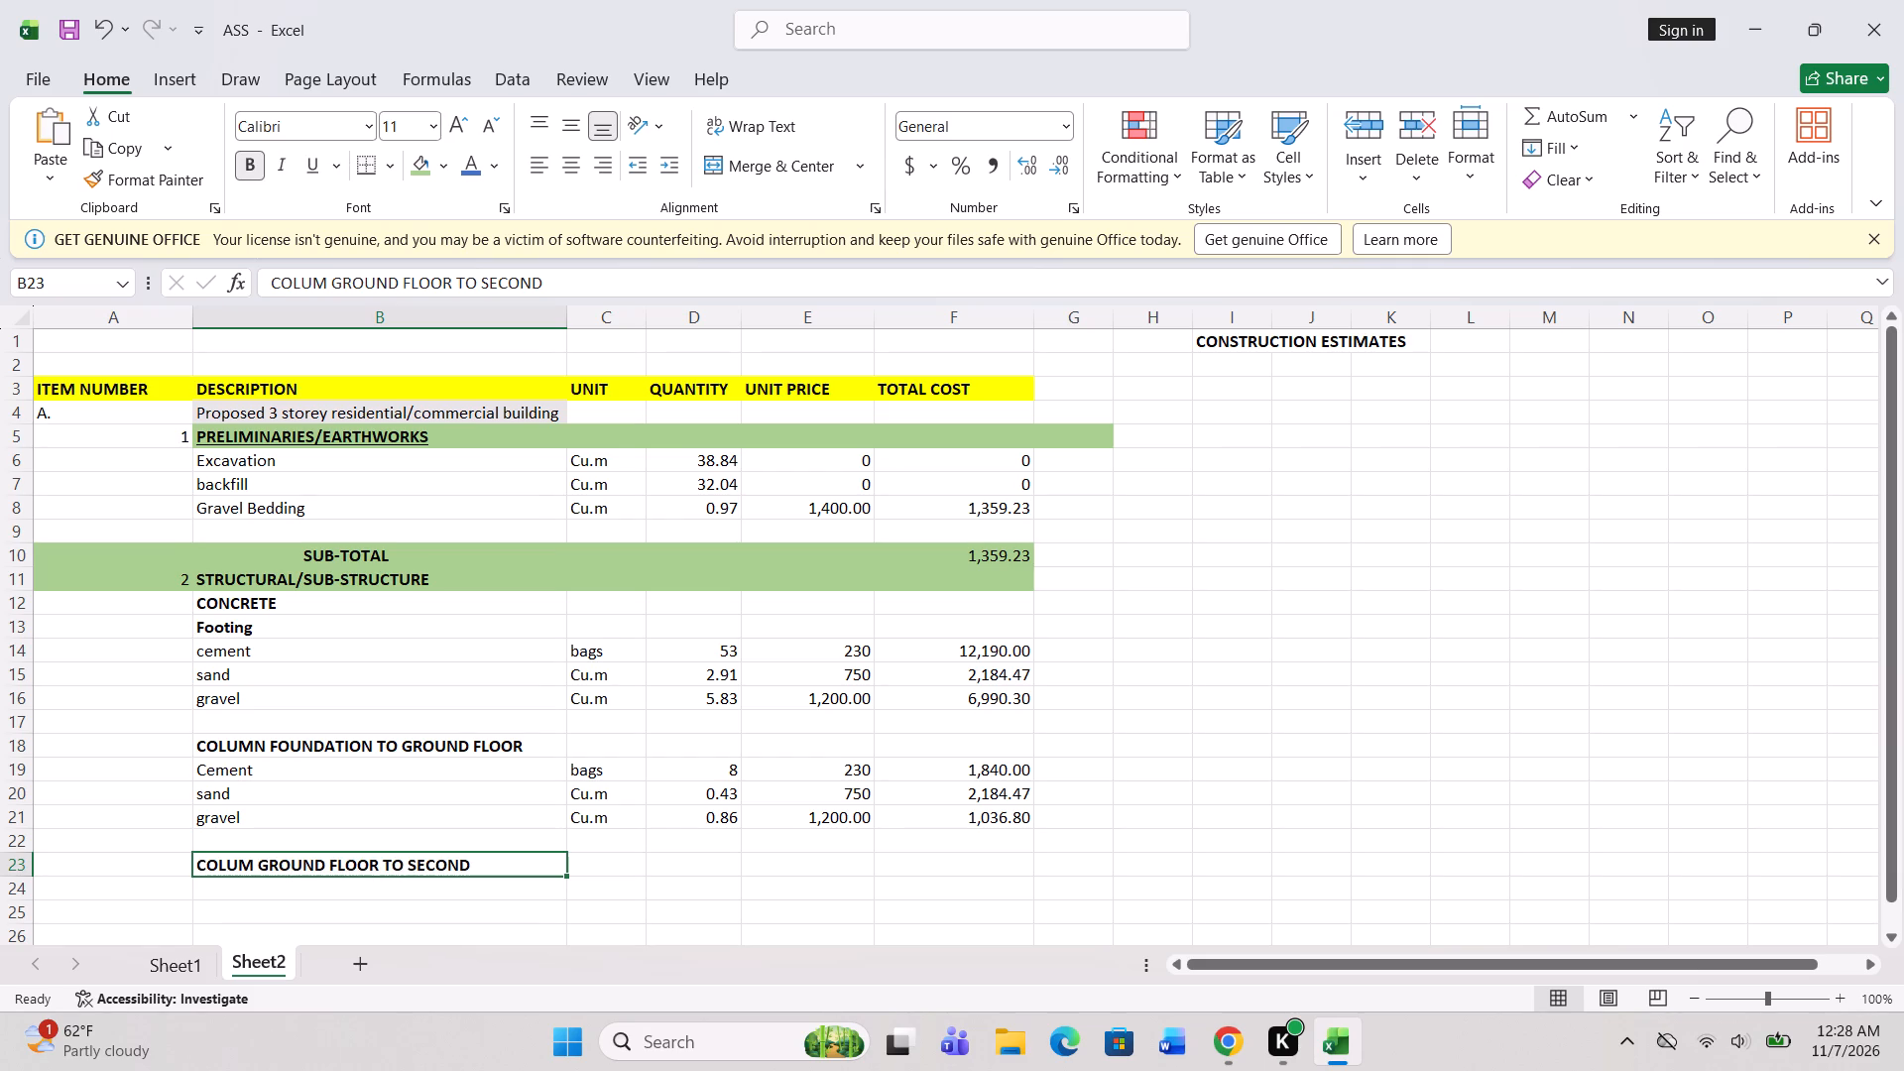
# List the materials cement, sand and gravel in B24 to B26 under the ground-to-second-floor column heading.
pyautogui.click(432, 892)
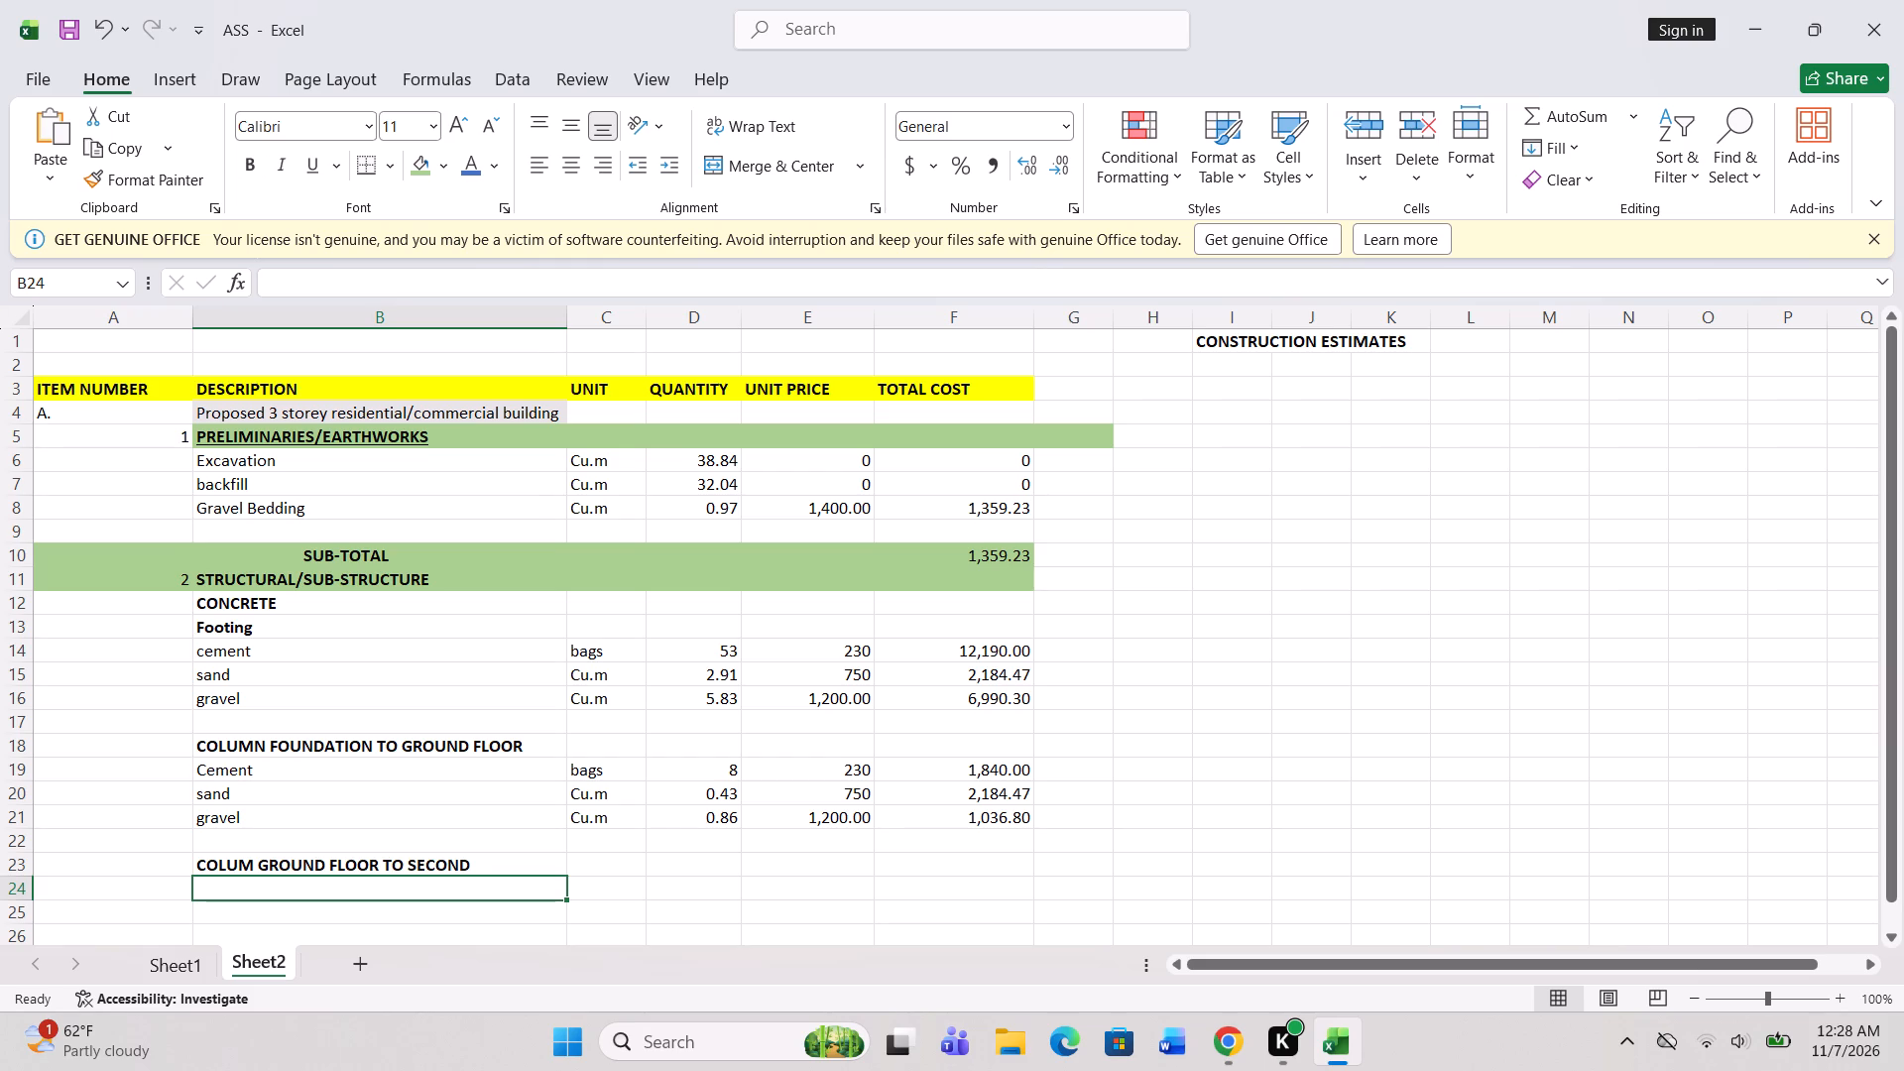
pyautogui.write('ce')
pyautogui.press('m')
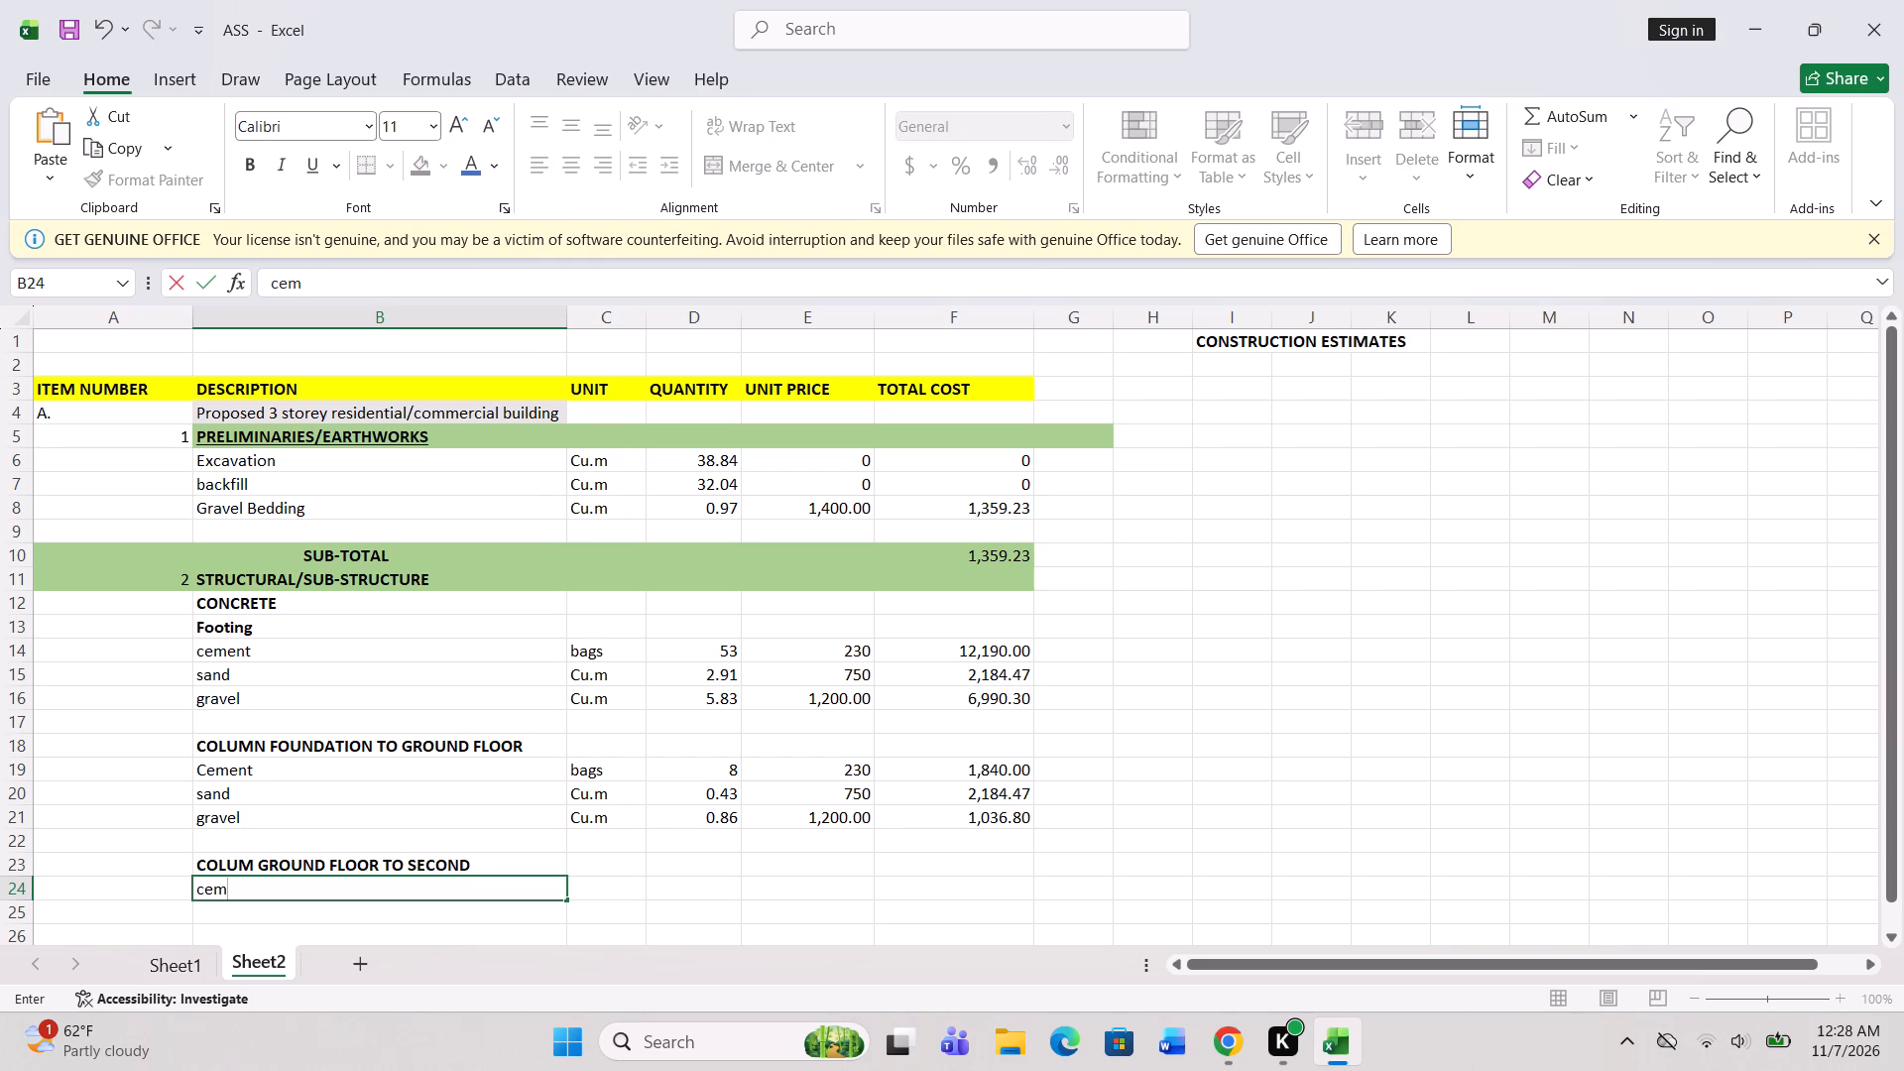
pyautogui.write('en')
pyautogui.press('t')
pyautogui.press('Down')
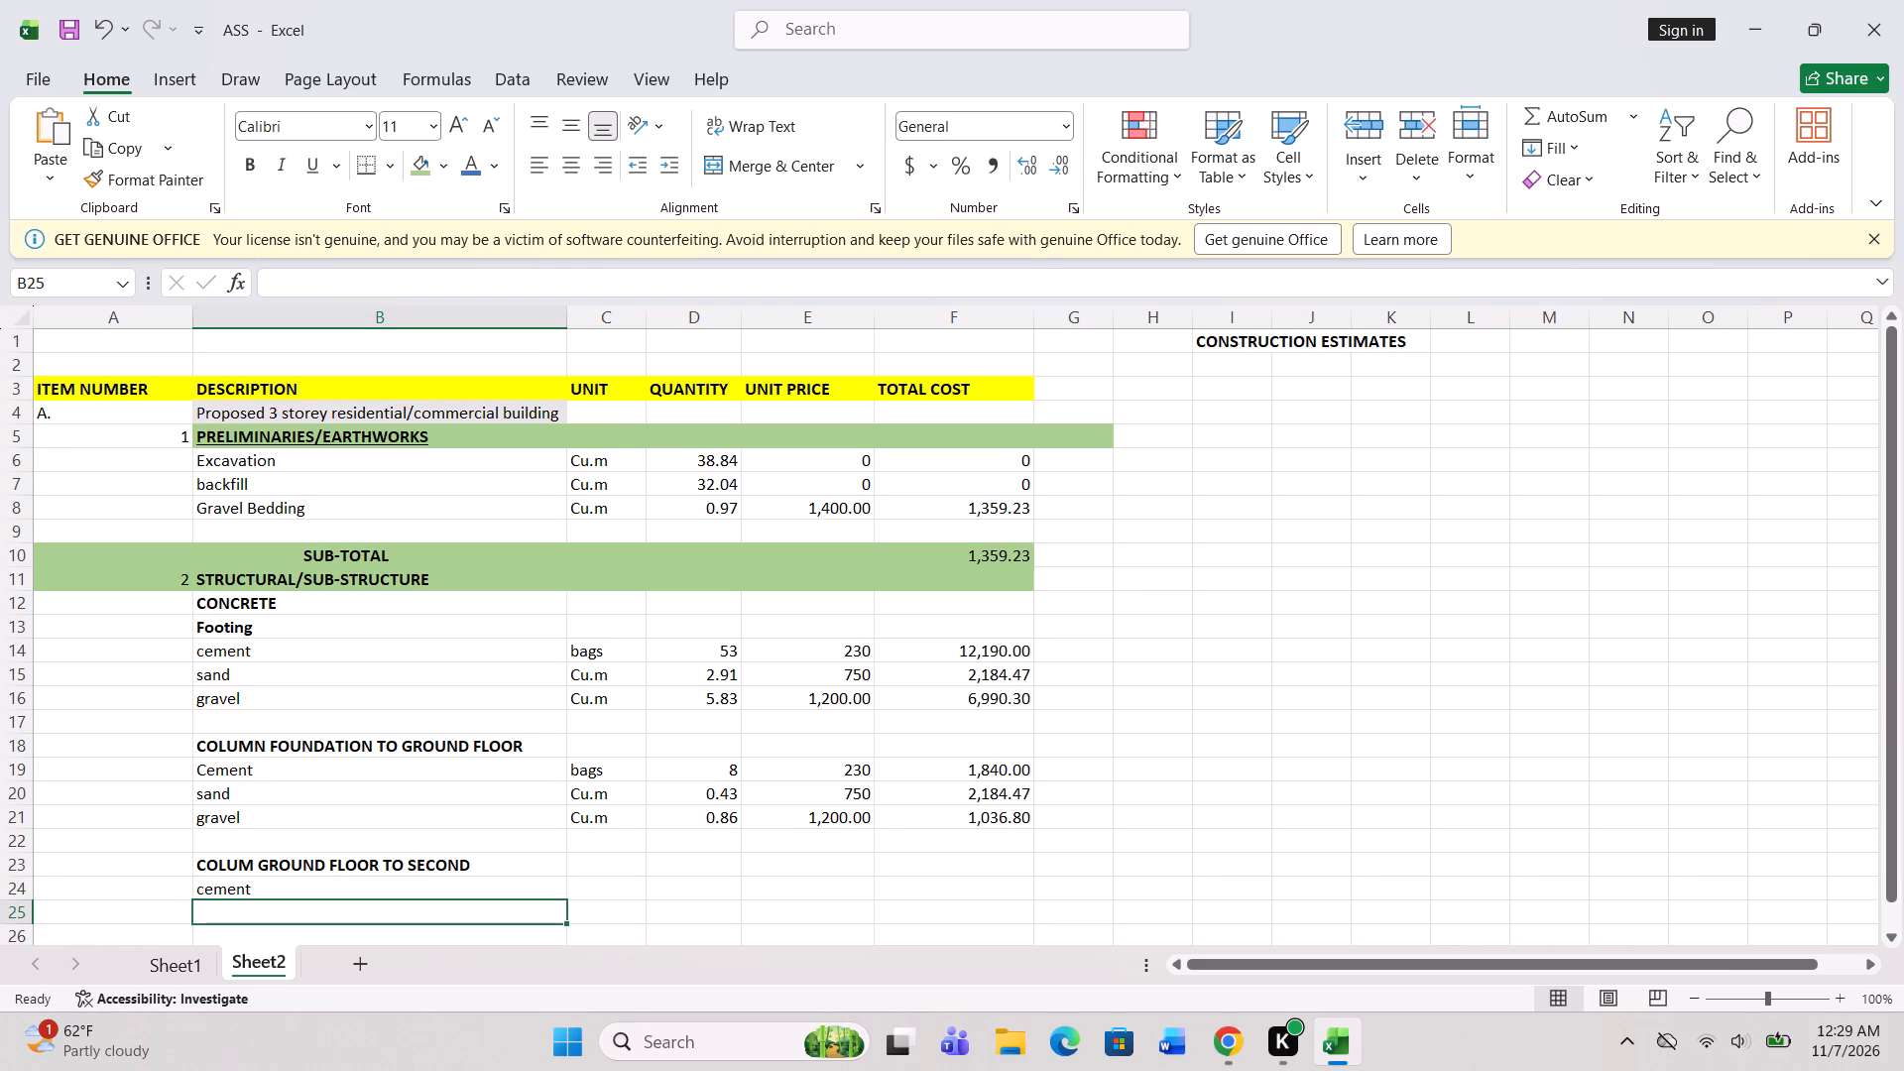
pyautogui.write('san')
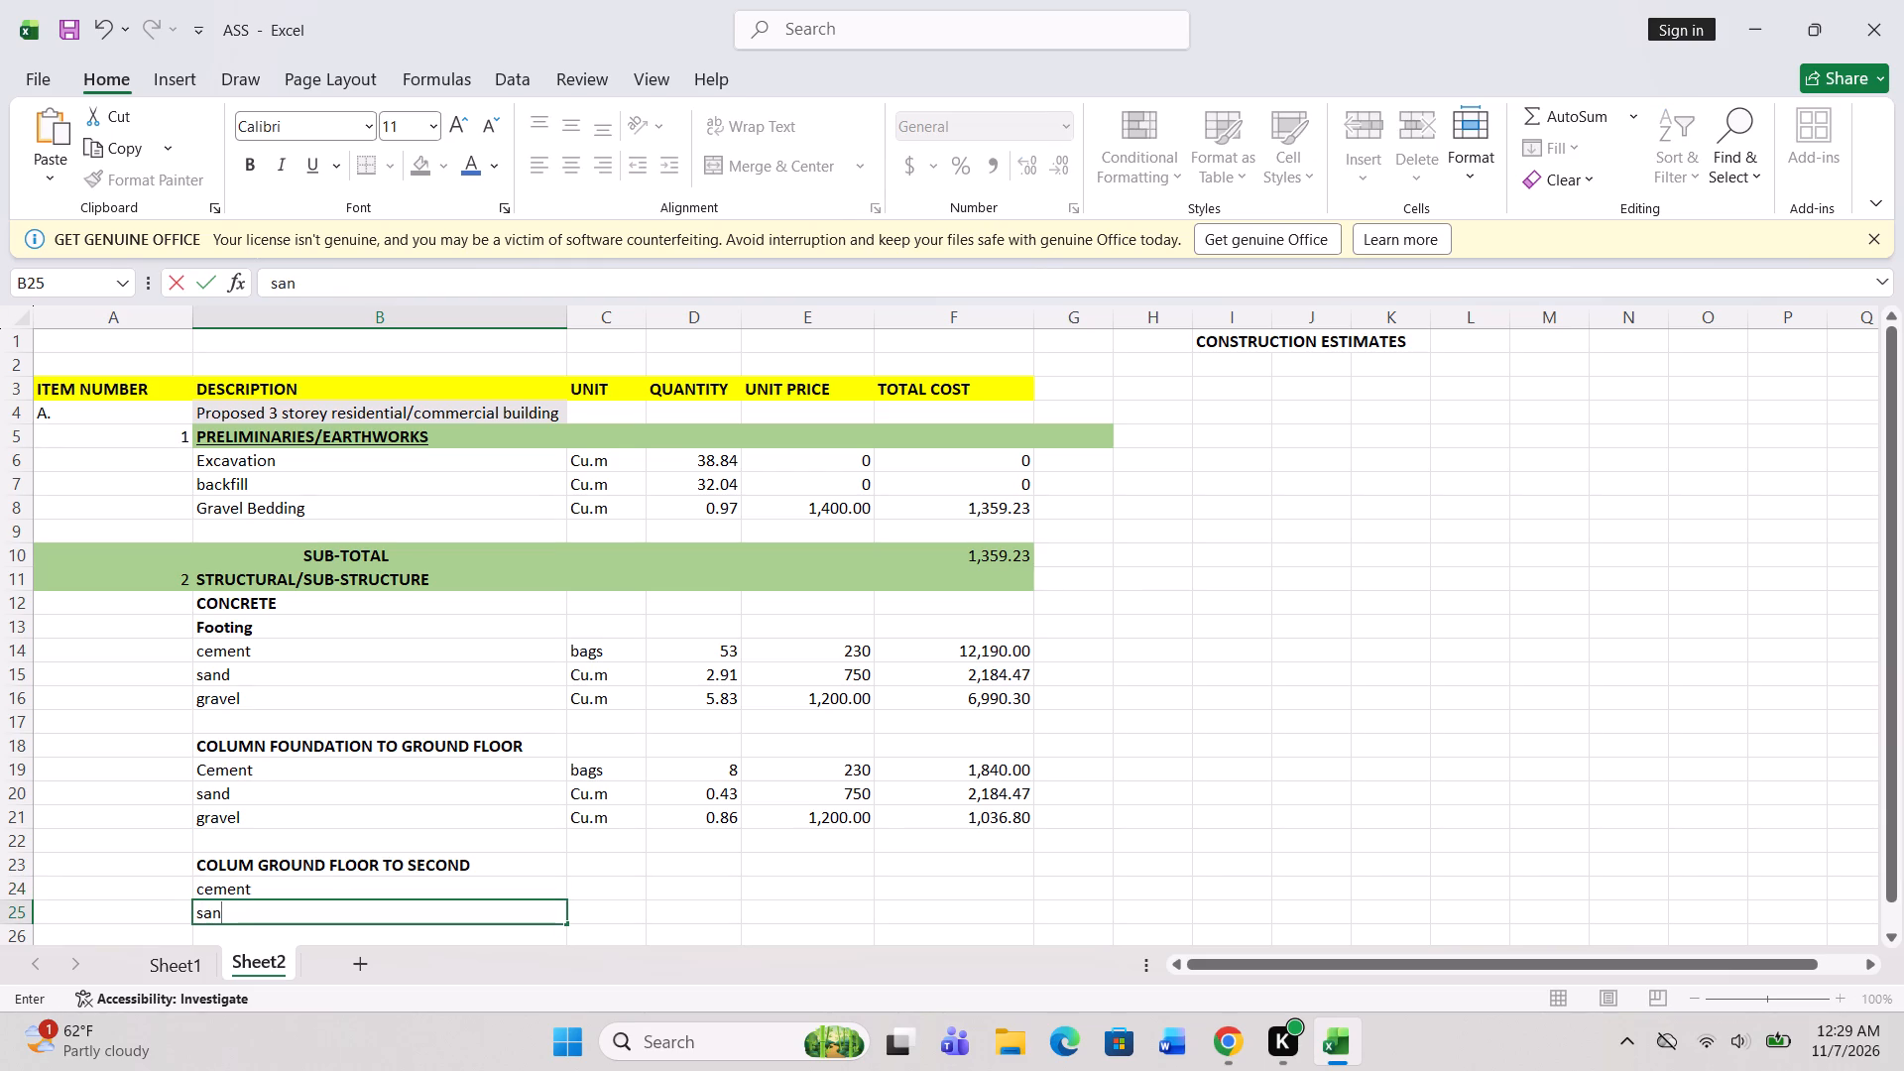
pyautogui.press('d')
pyautogui.press('Down')
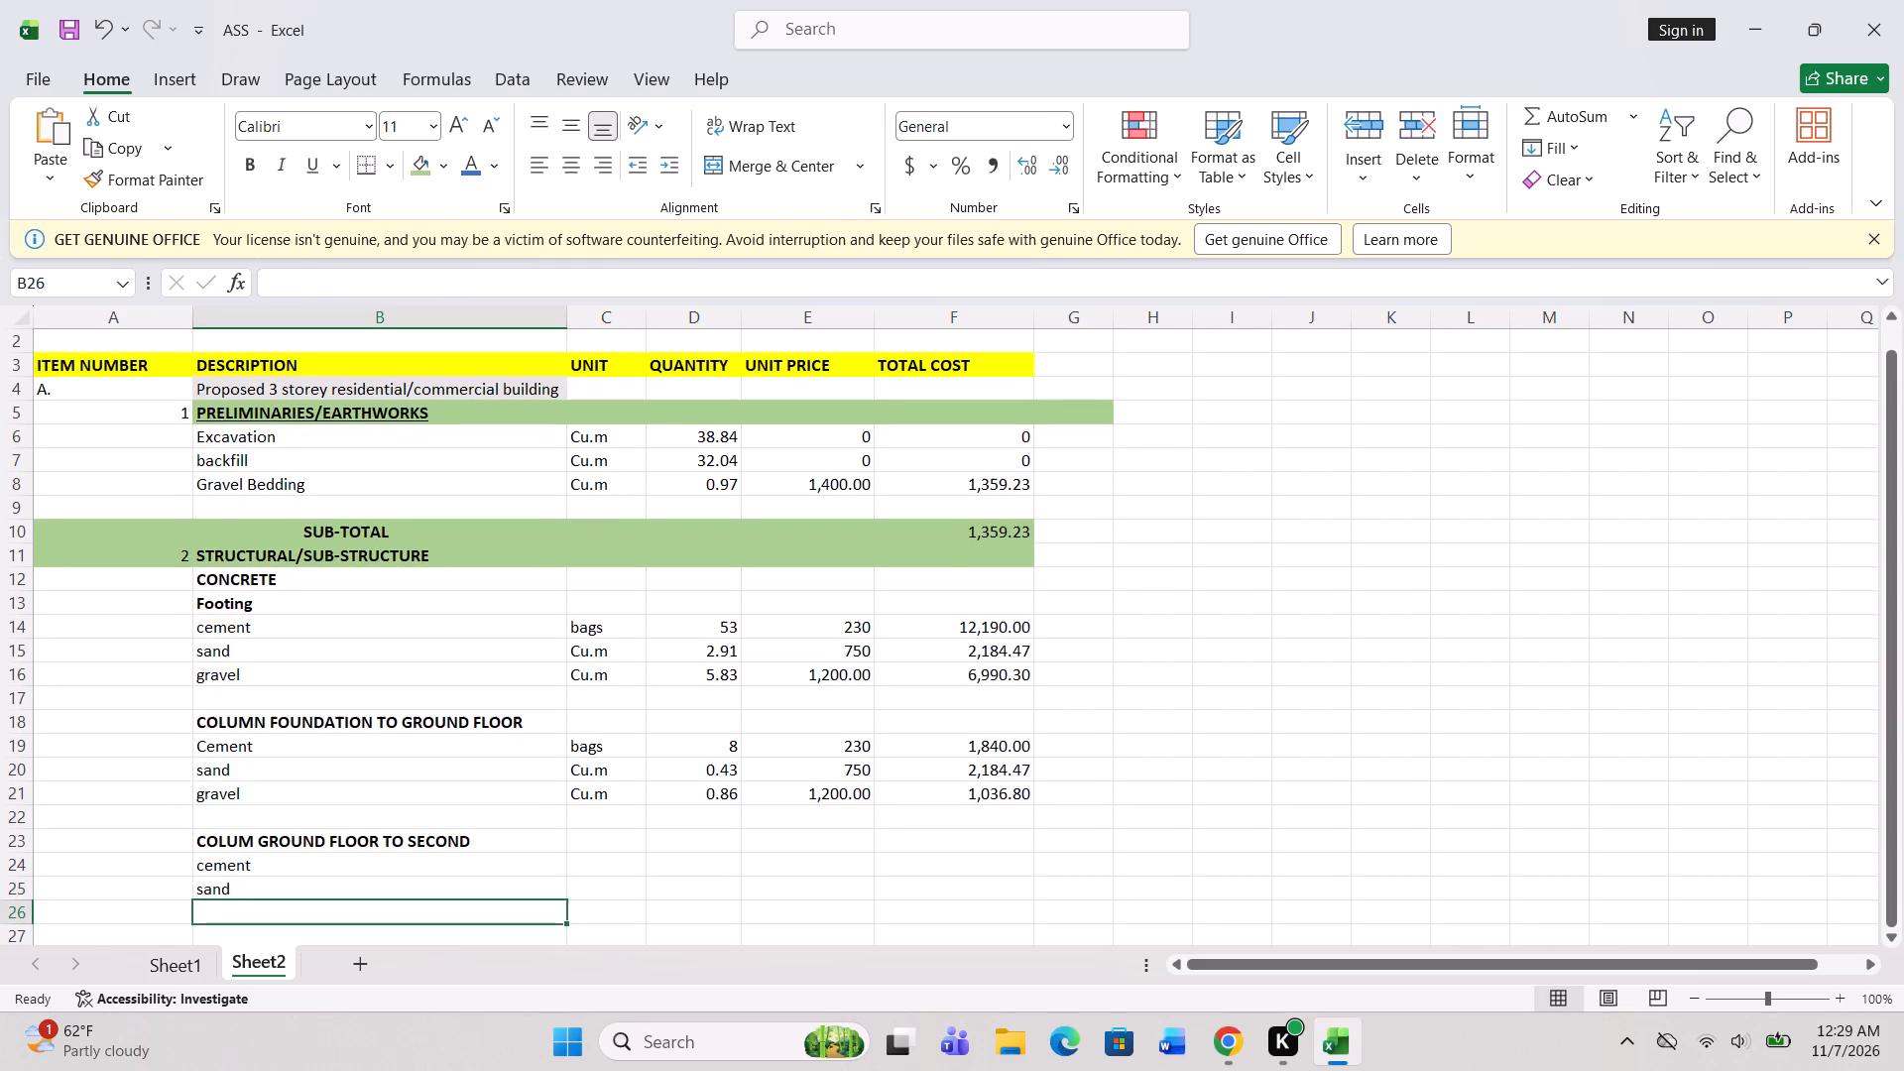
pyautogui.write('grave')
pyautogui.press('l')
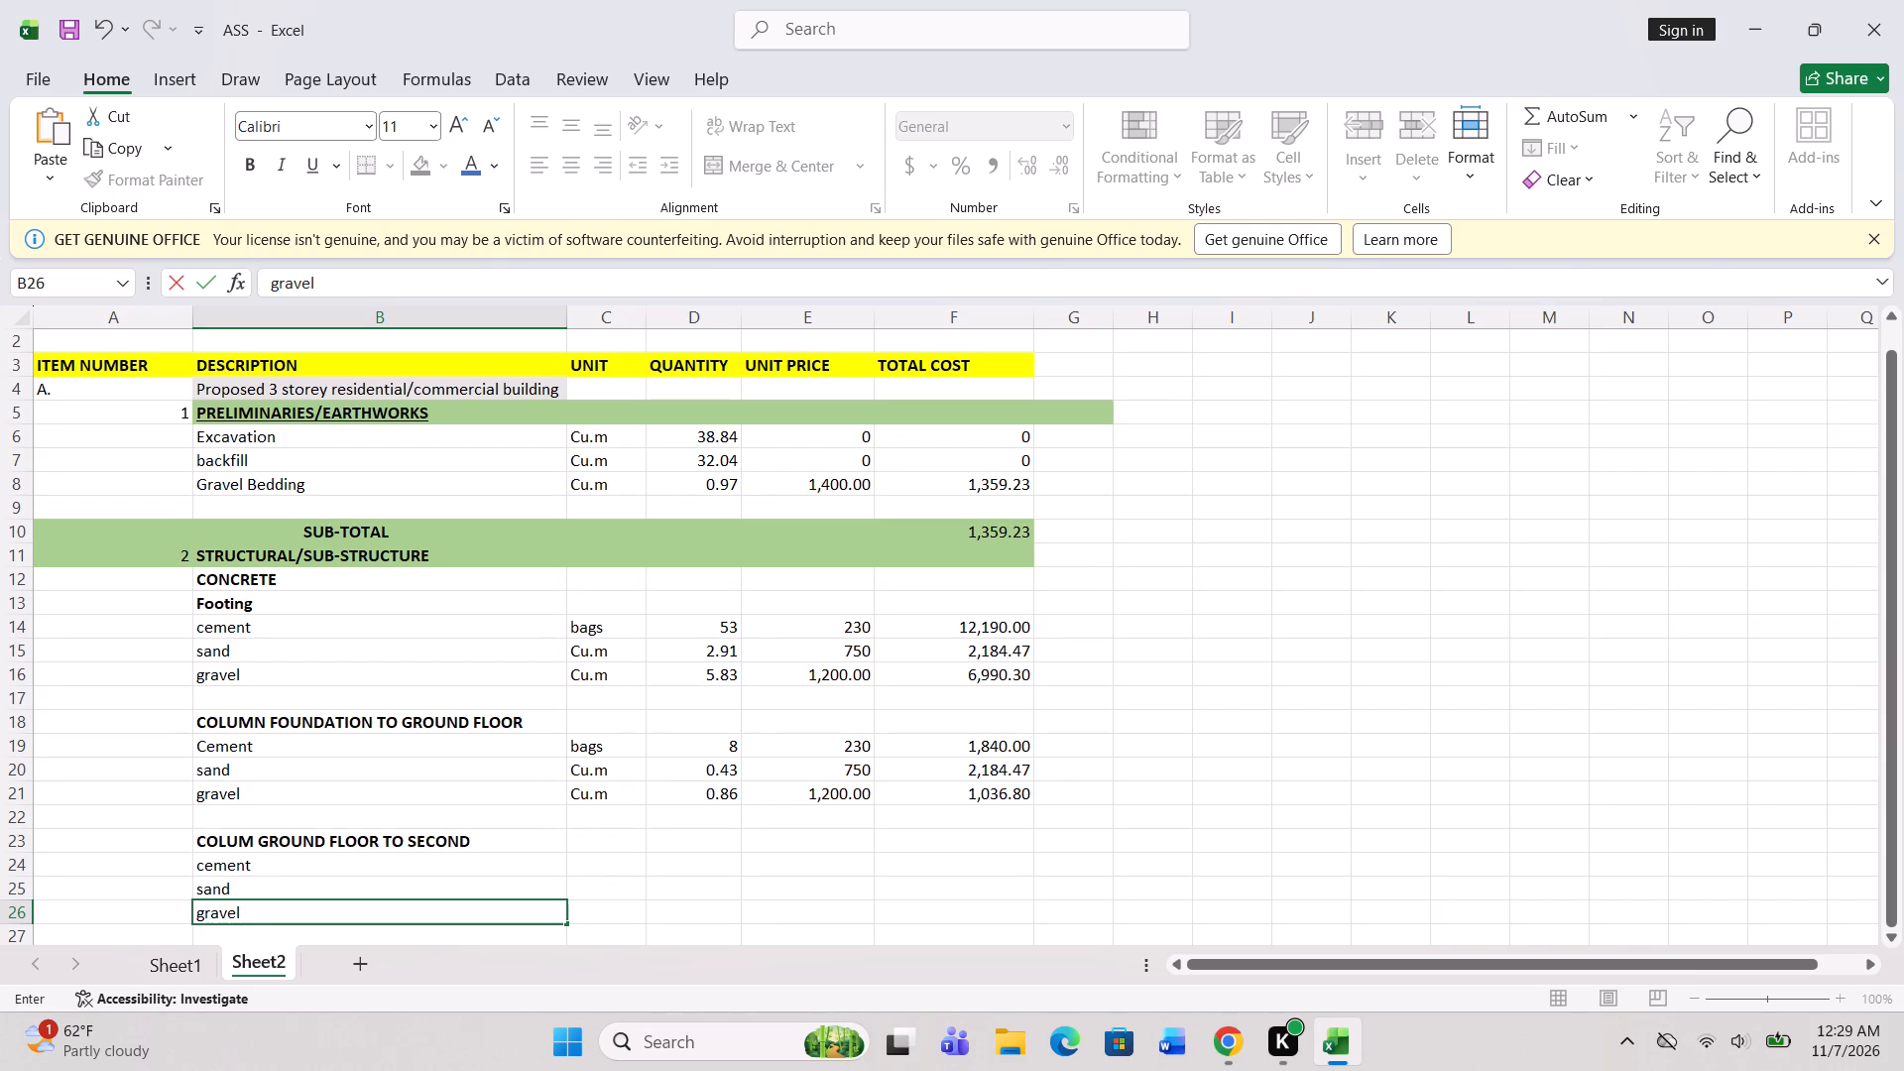
# Enter the units for the ground-to-second-floor column materials: bags for cement, Cu.m for sand and Cu.m for gravel.
pyautogui.click(609, 849)
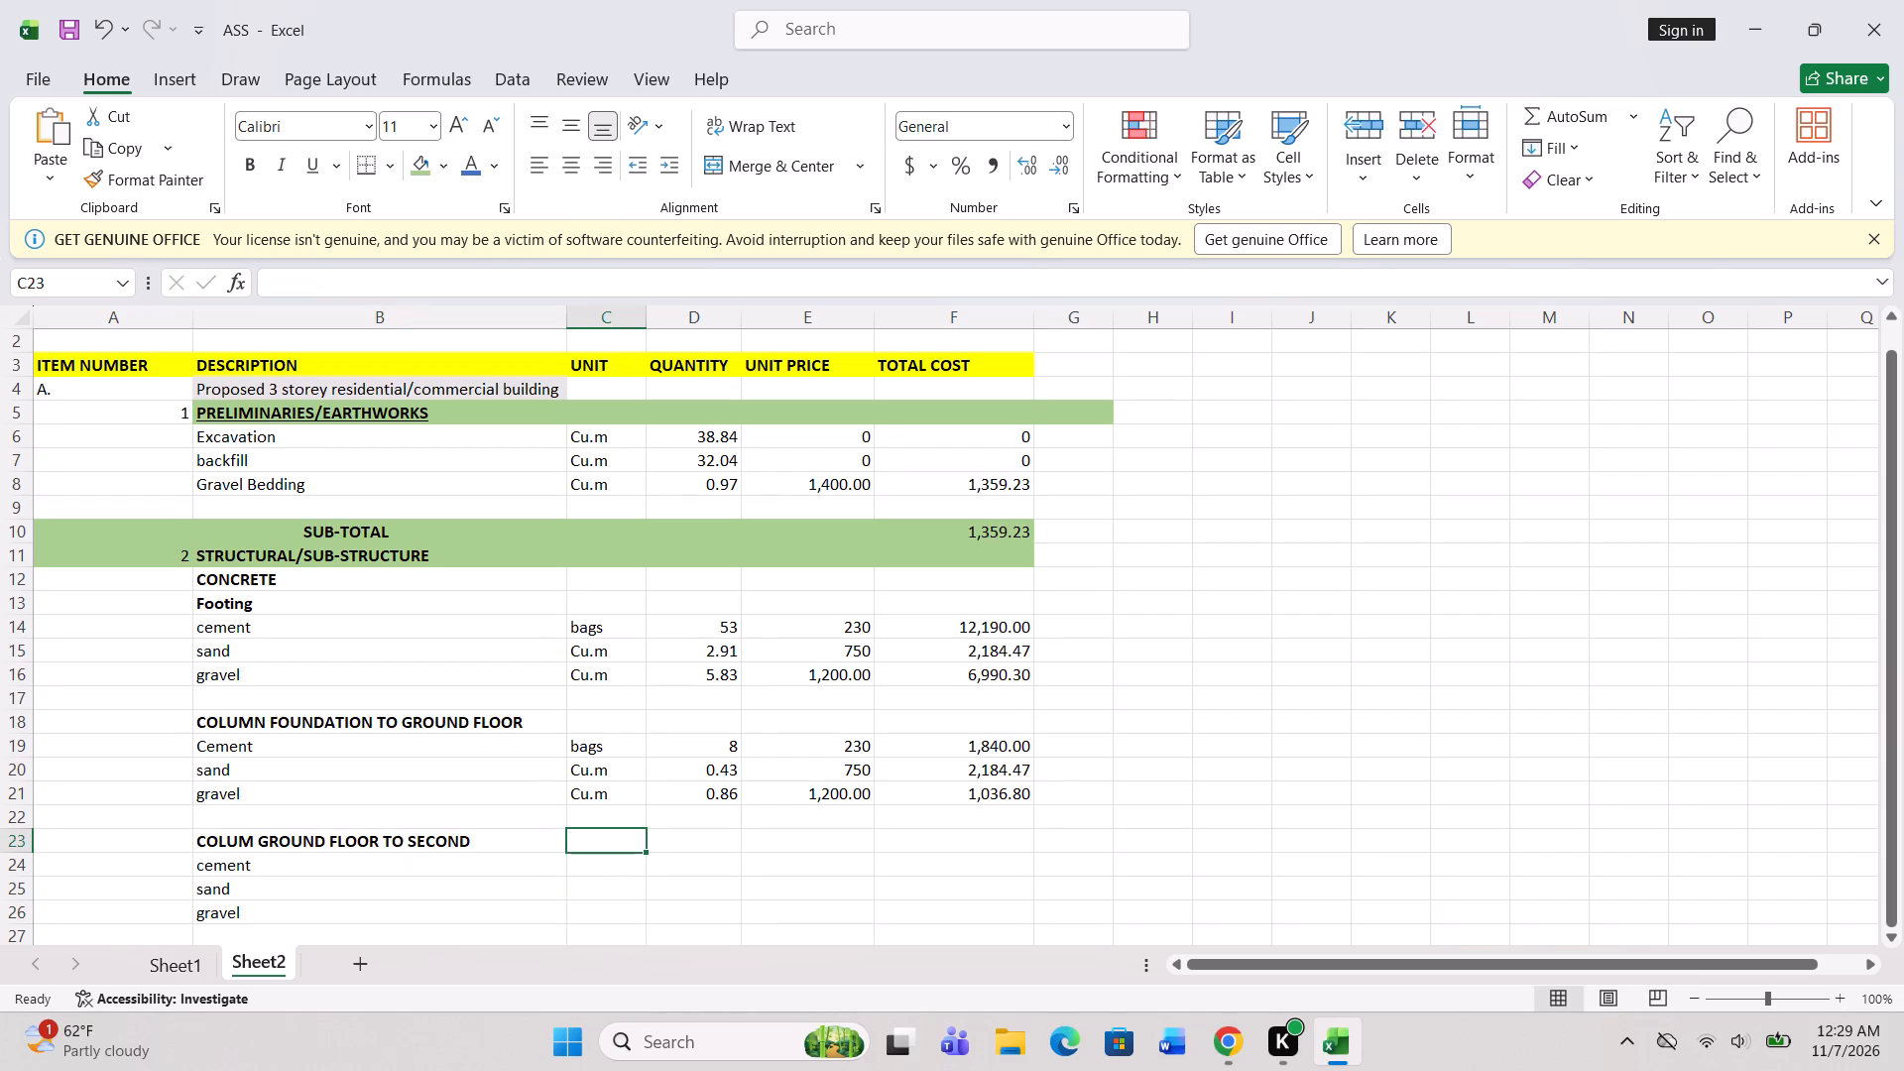
pyautogui.click(607, 867)
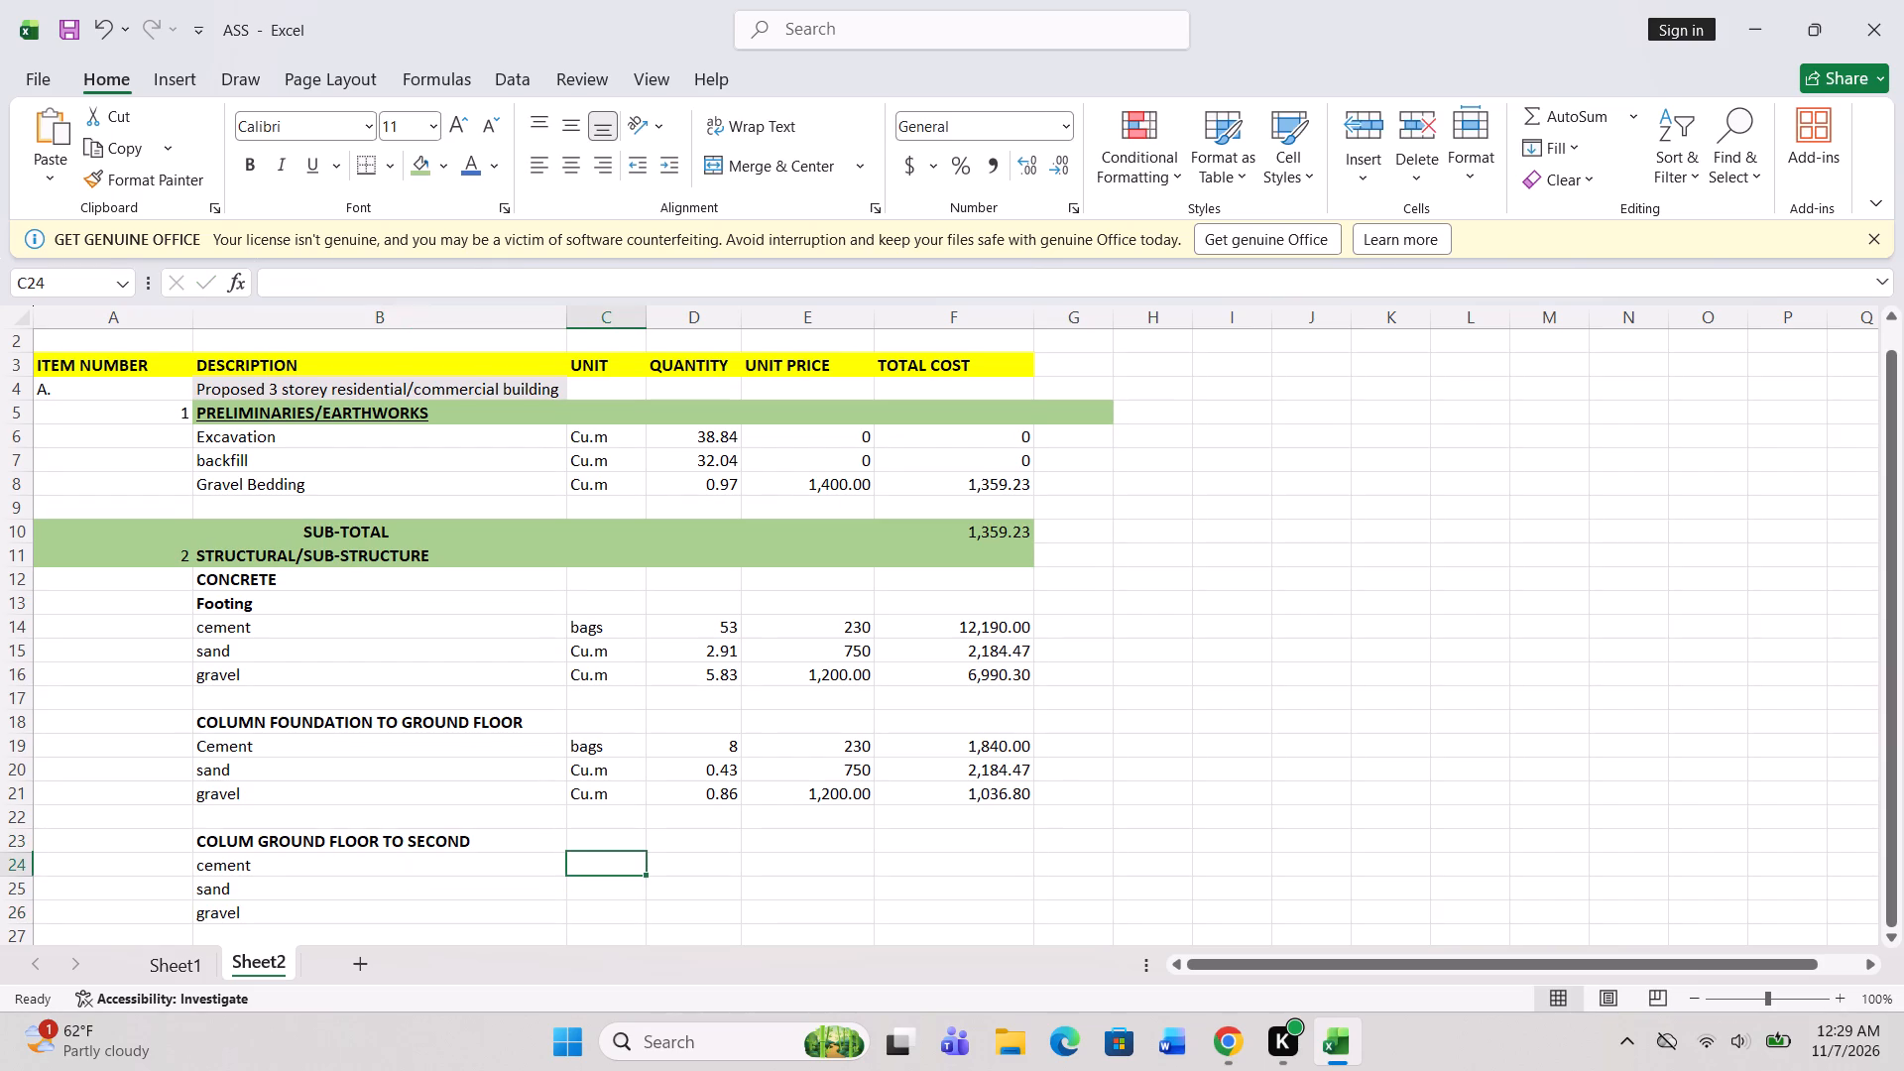
pyautogui.press('b')
pyautogui.press('a')
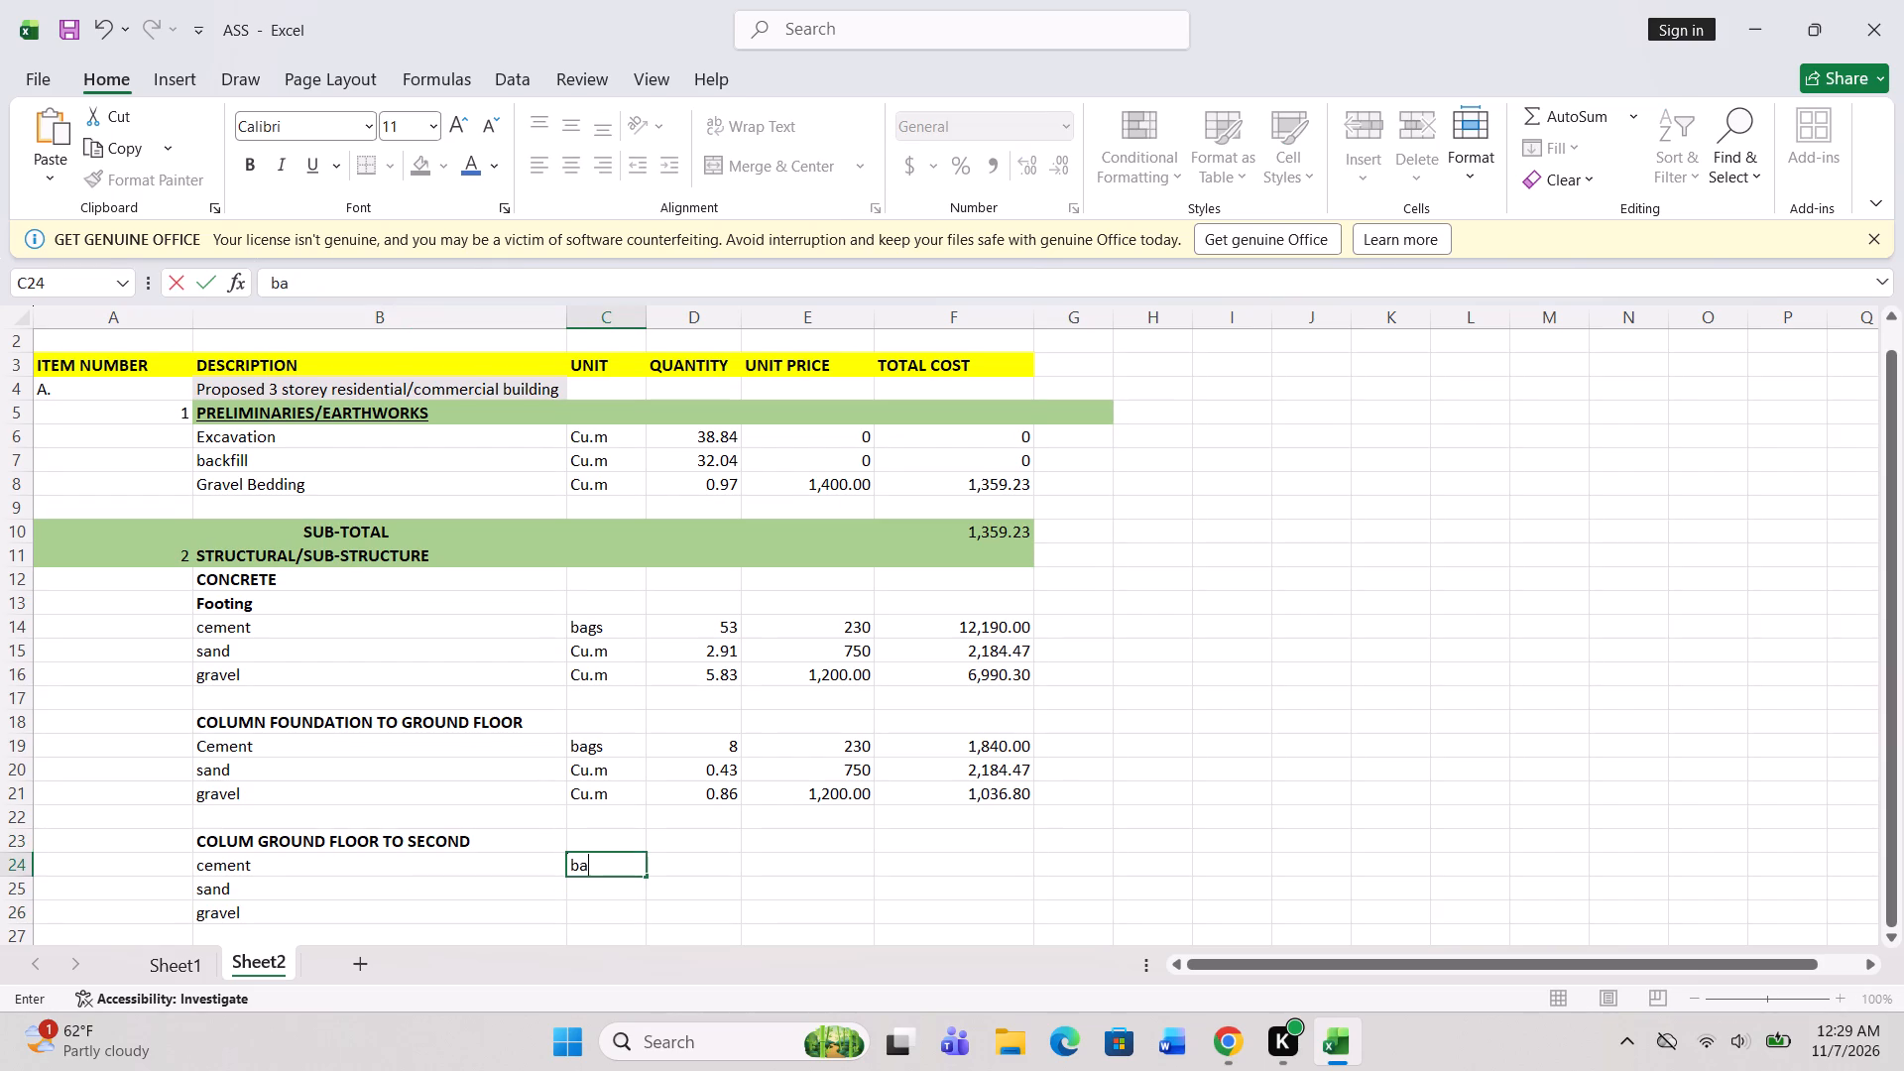
pyautogui.write('gs')
pyautogui.click(605, 897)
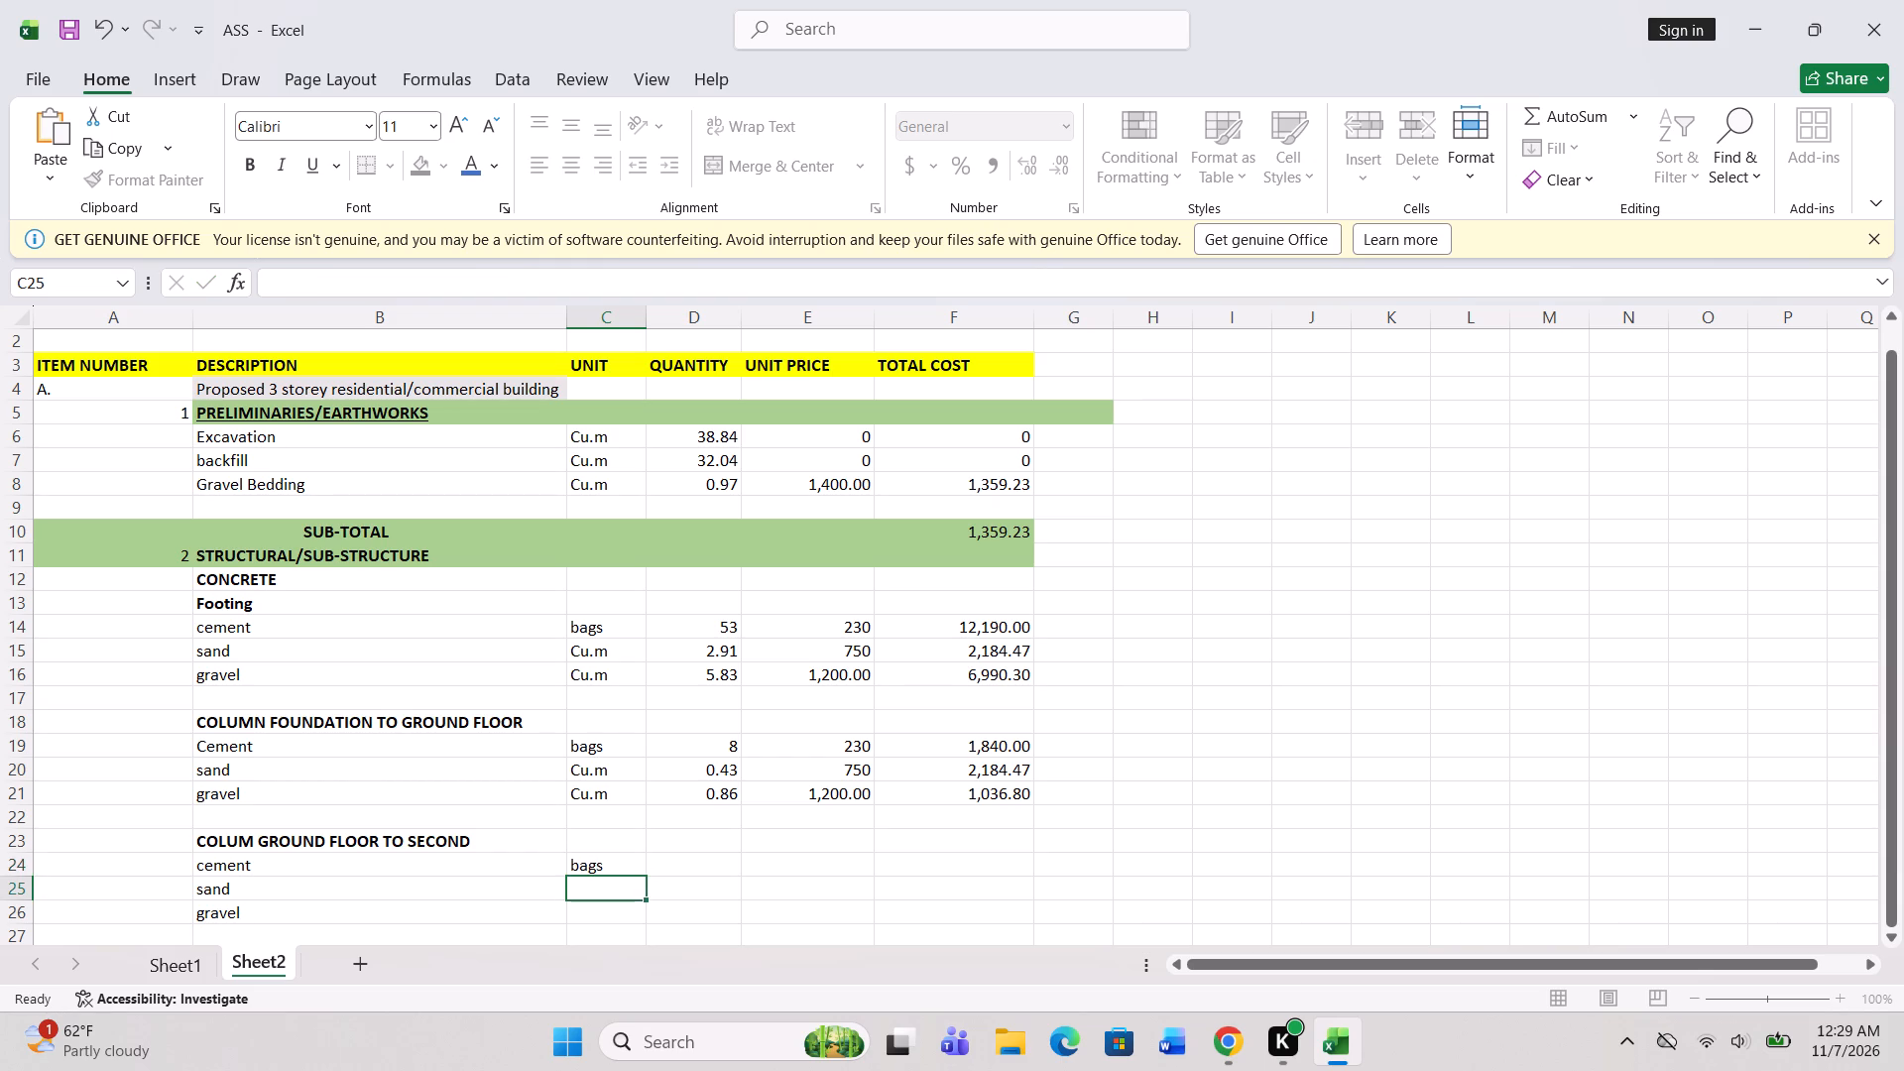
pyautogui.hotkey('shift', 'c')
pyautogui.press('u')
pyautogui.press('.')
pyautogui.press('m')
pyautogui.press('Down')
pyautogui.hotkey('shift', 'c')
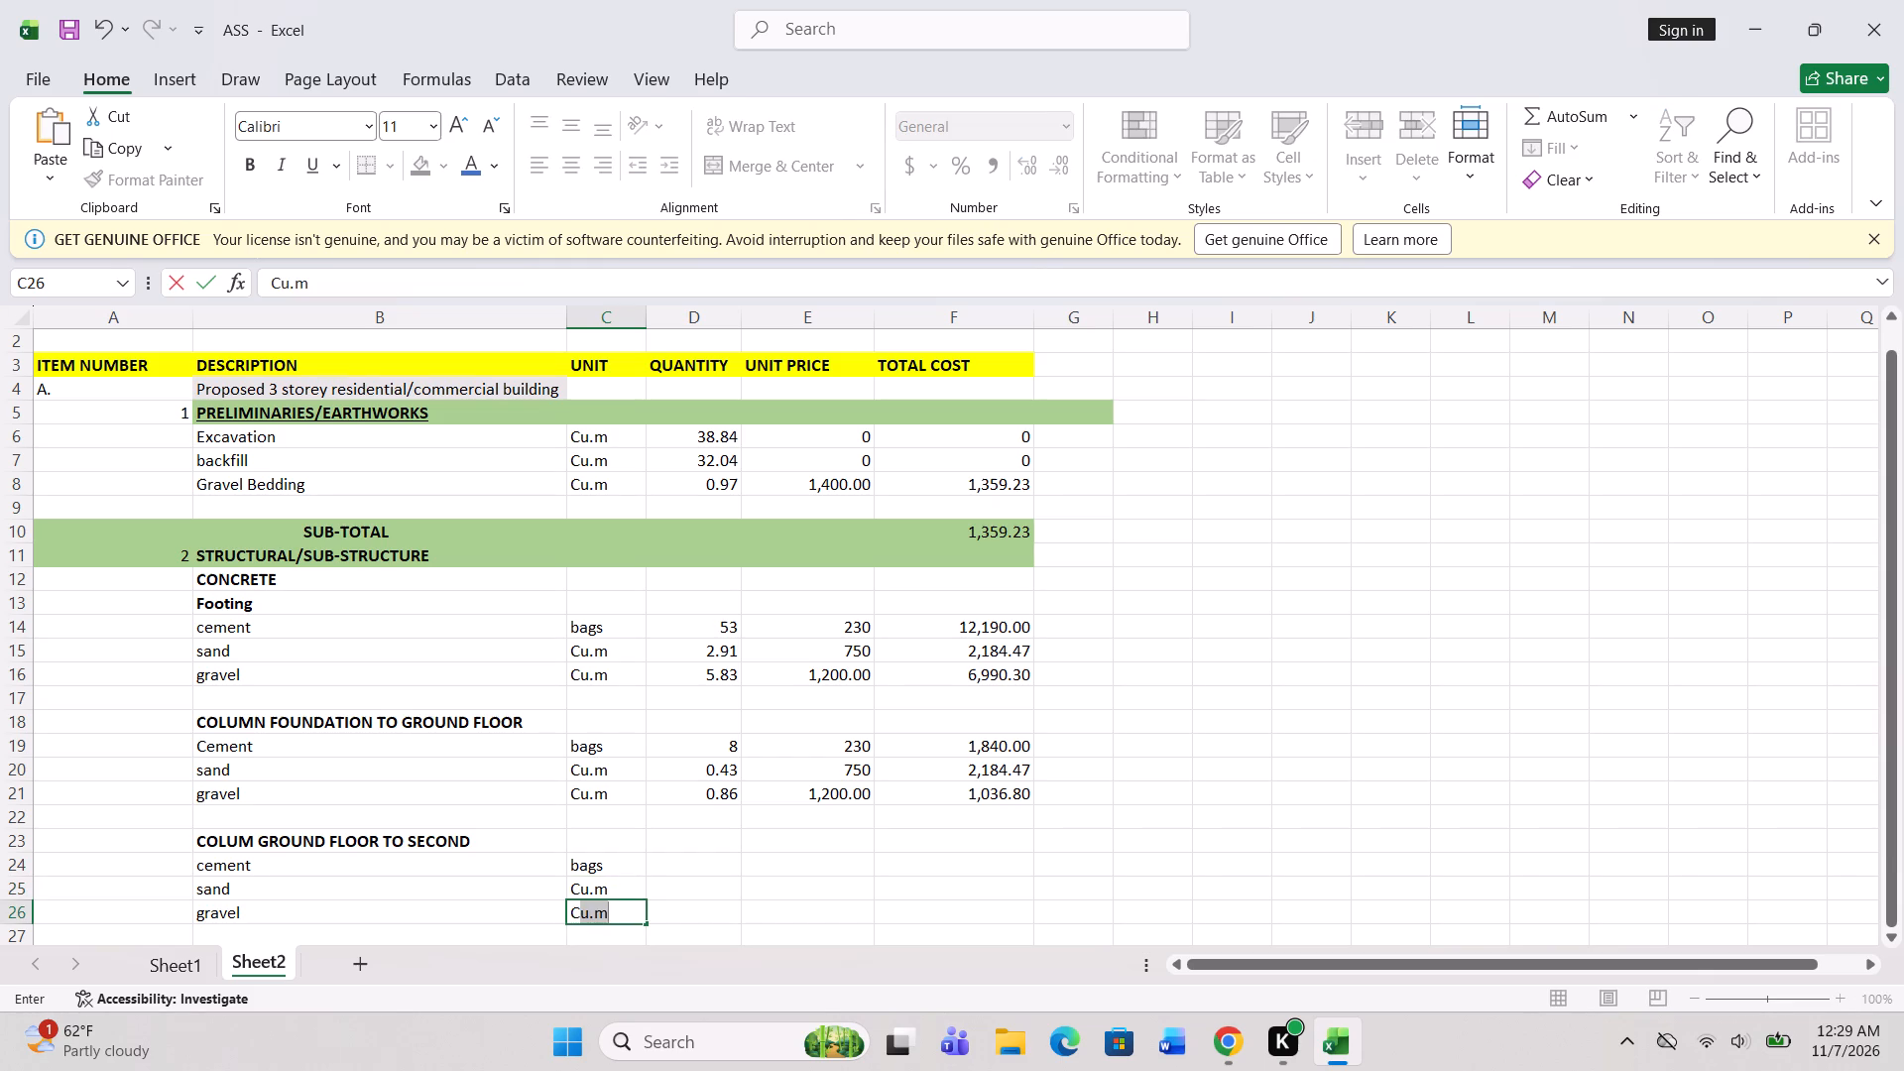
pyautogui.press('u')
pyautogui.press('.')
pyautogui.press('m')
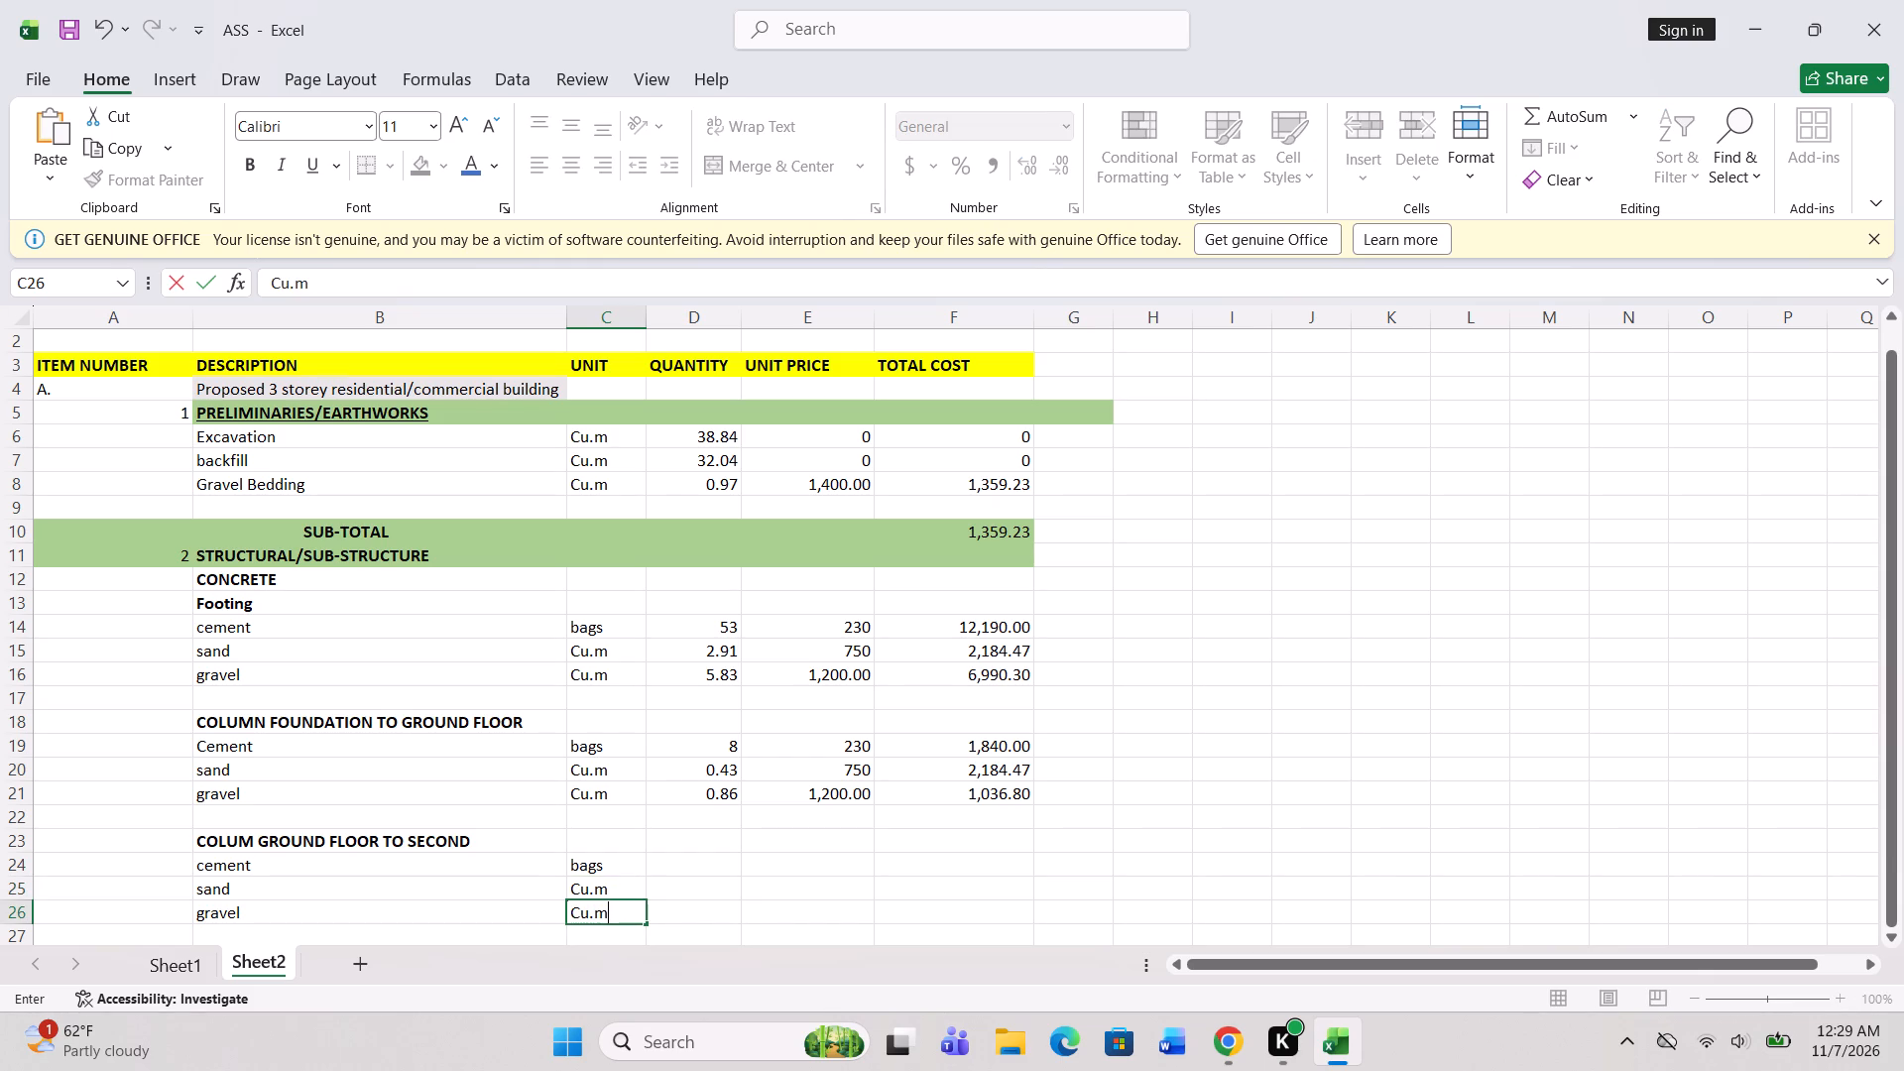
# Enter 38.00 as the quantity of the ground-to-second-floor column cement in D24.
pyautogui.click(716, 867)
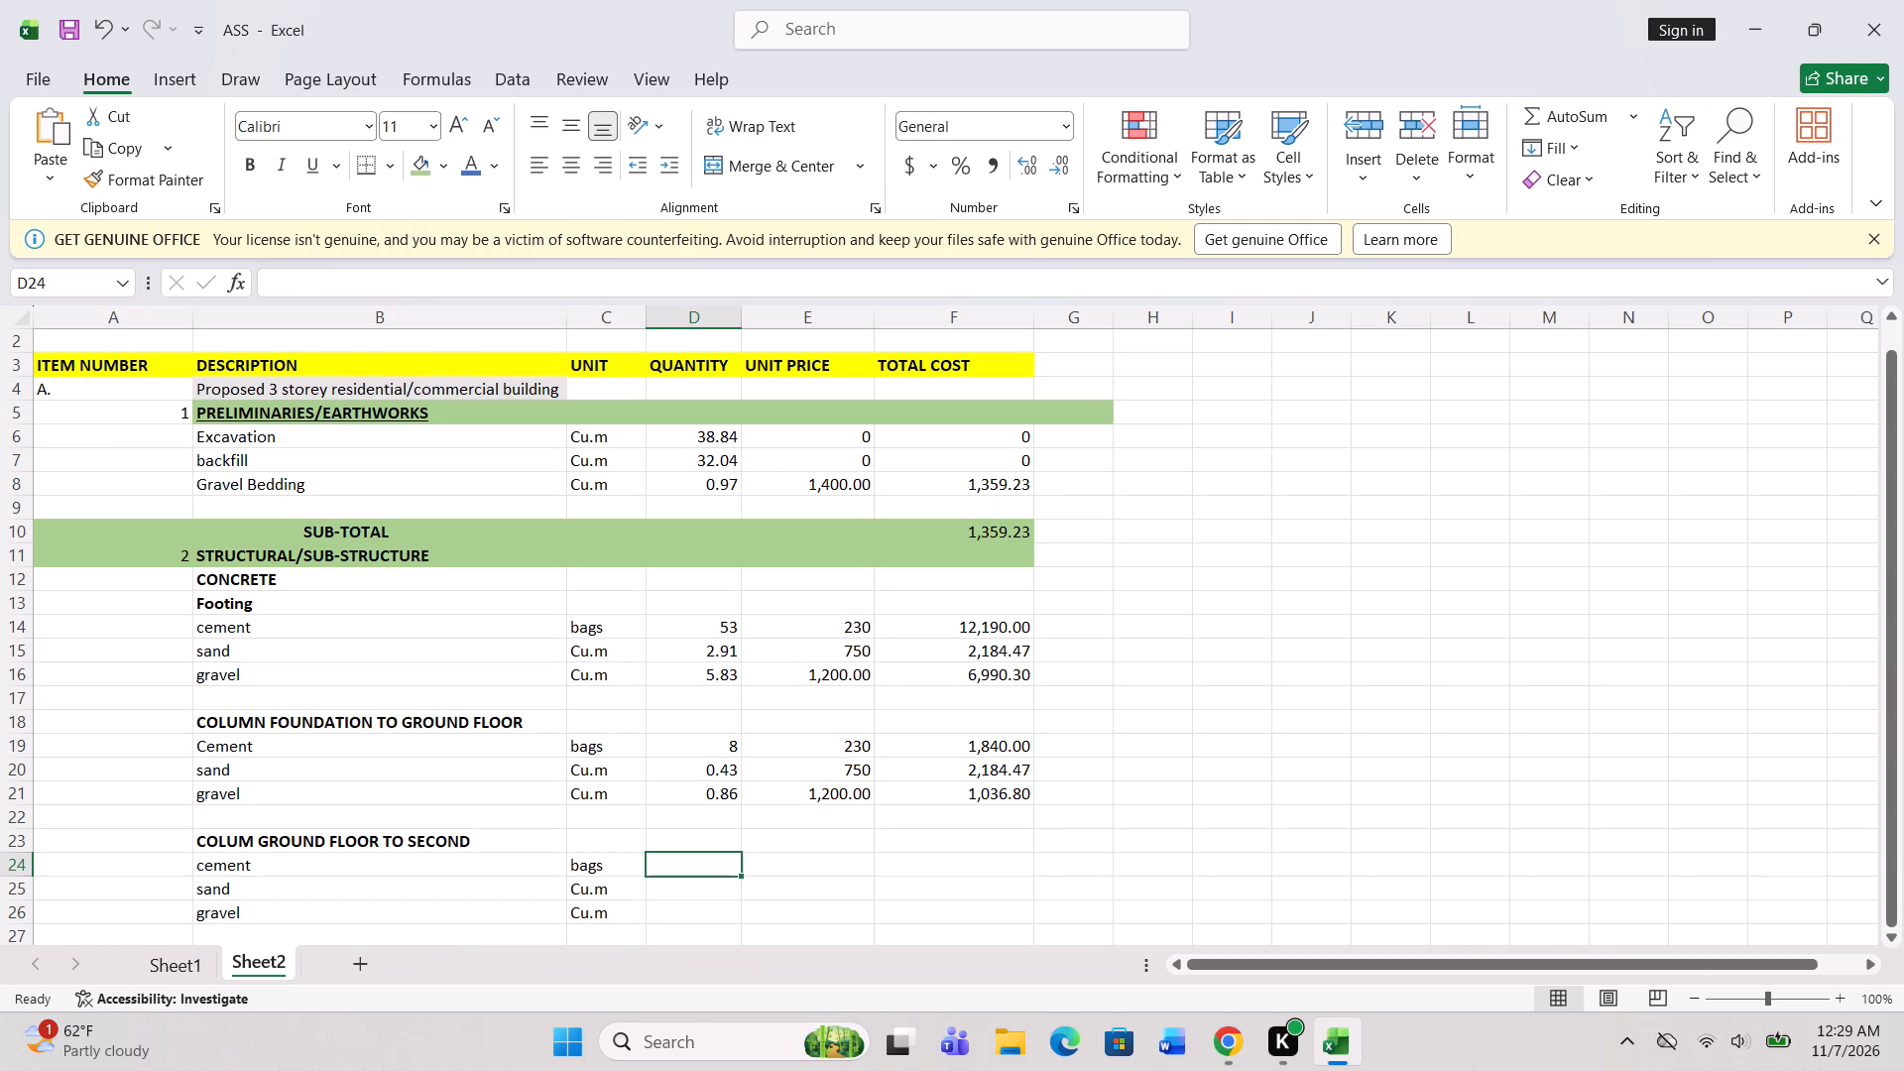
pyautogui.press('3')
pyautogui.press('8')
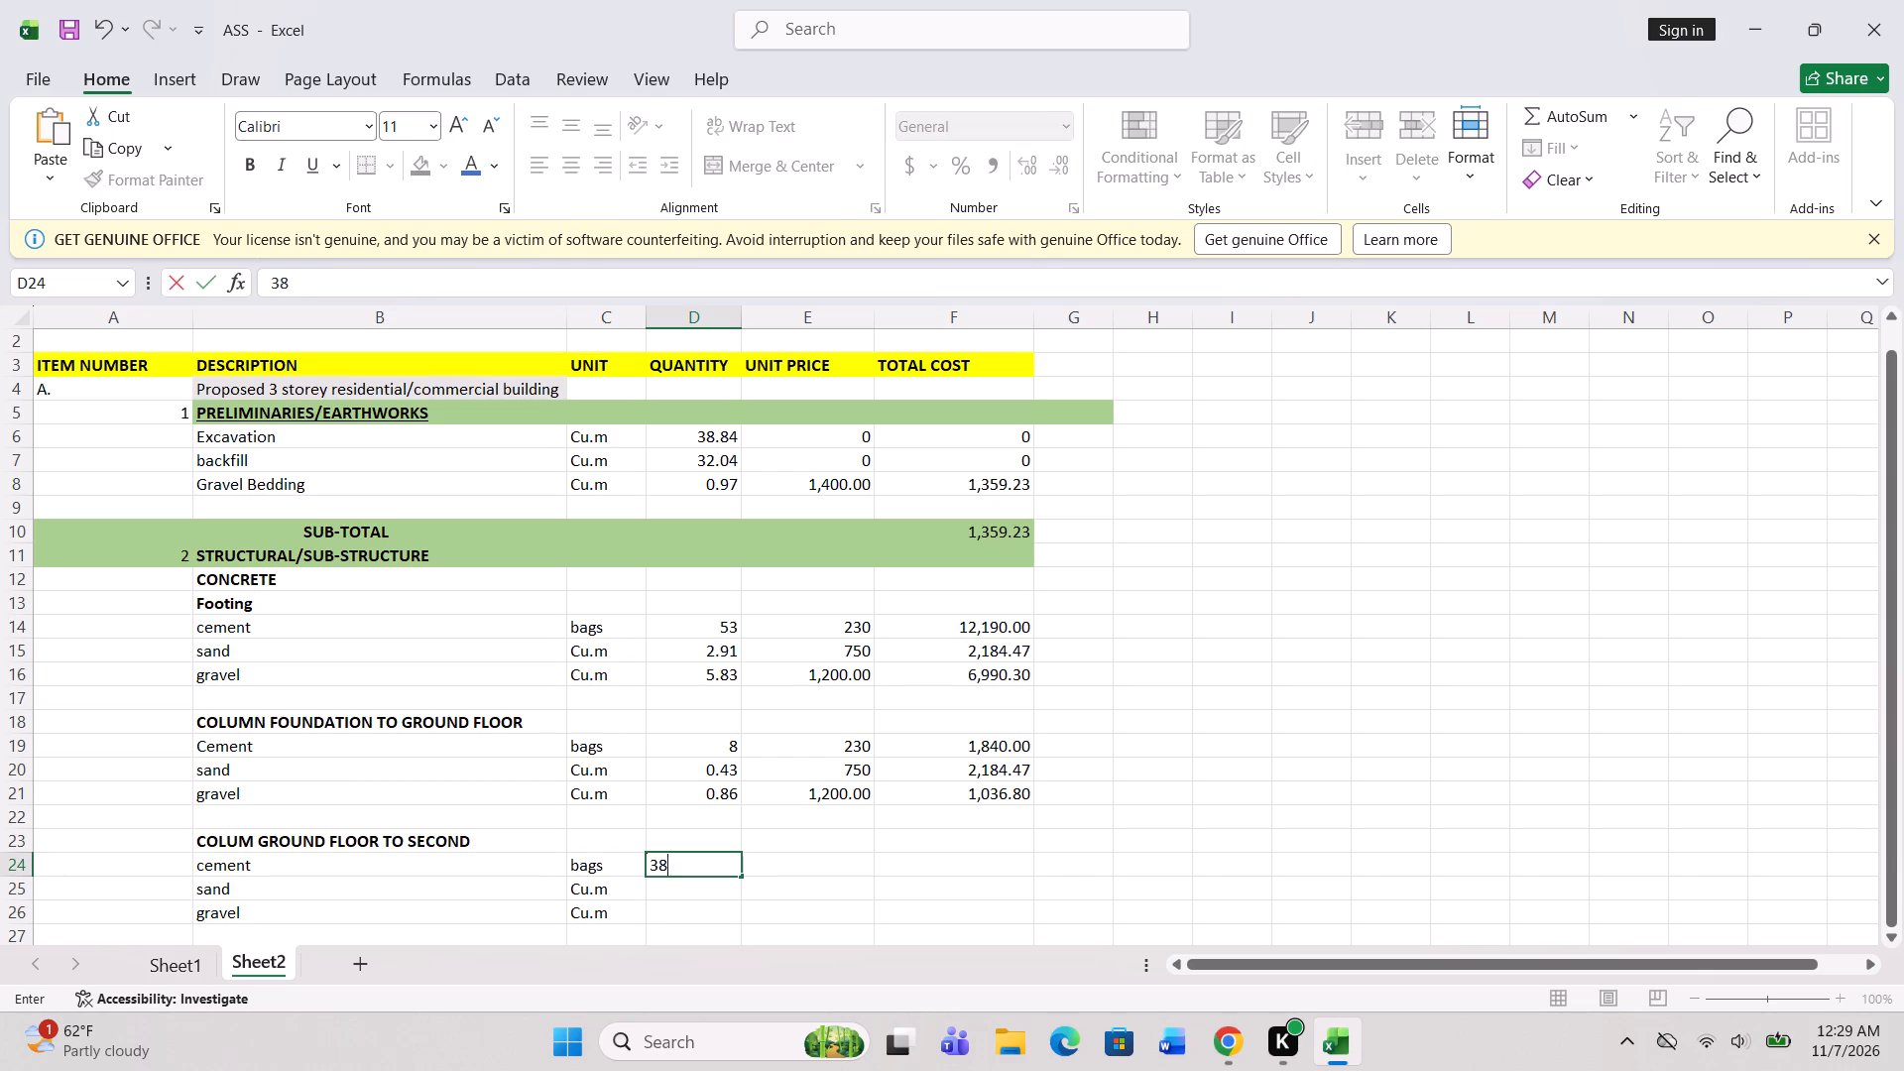
pyautogui.write('.00')
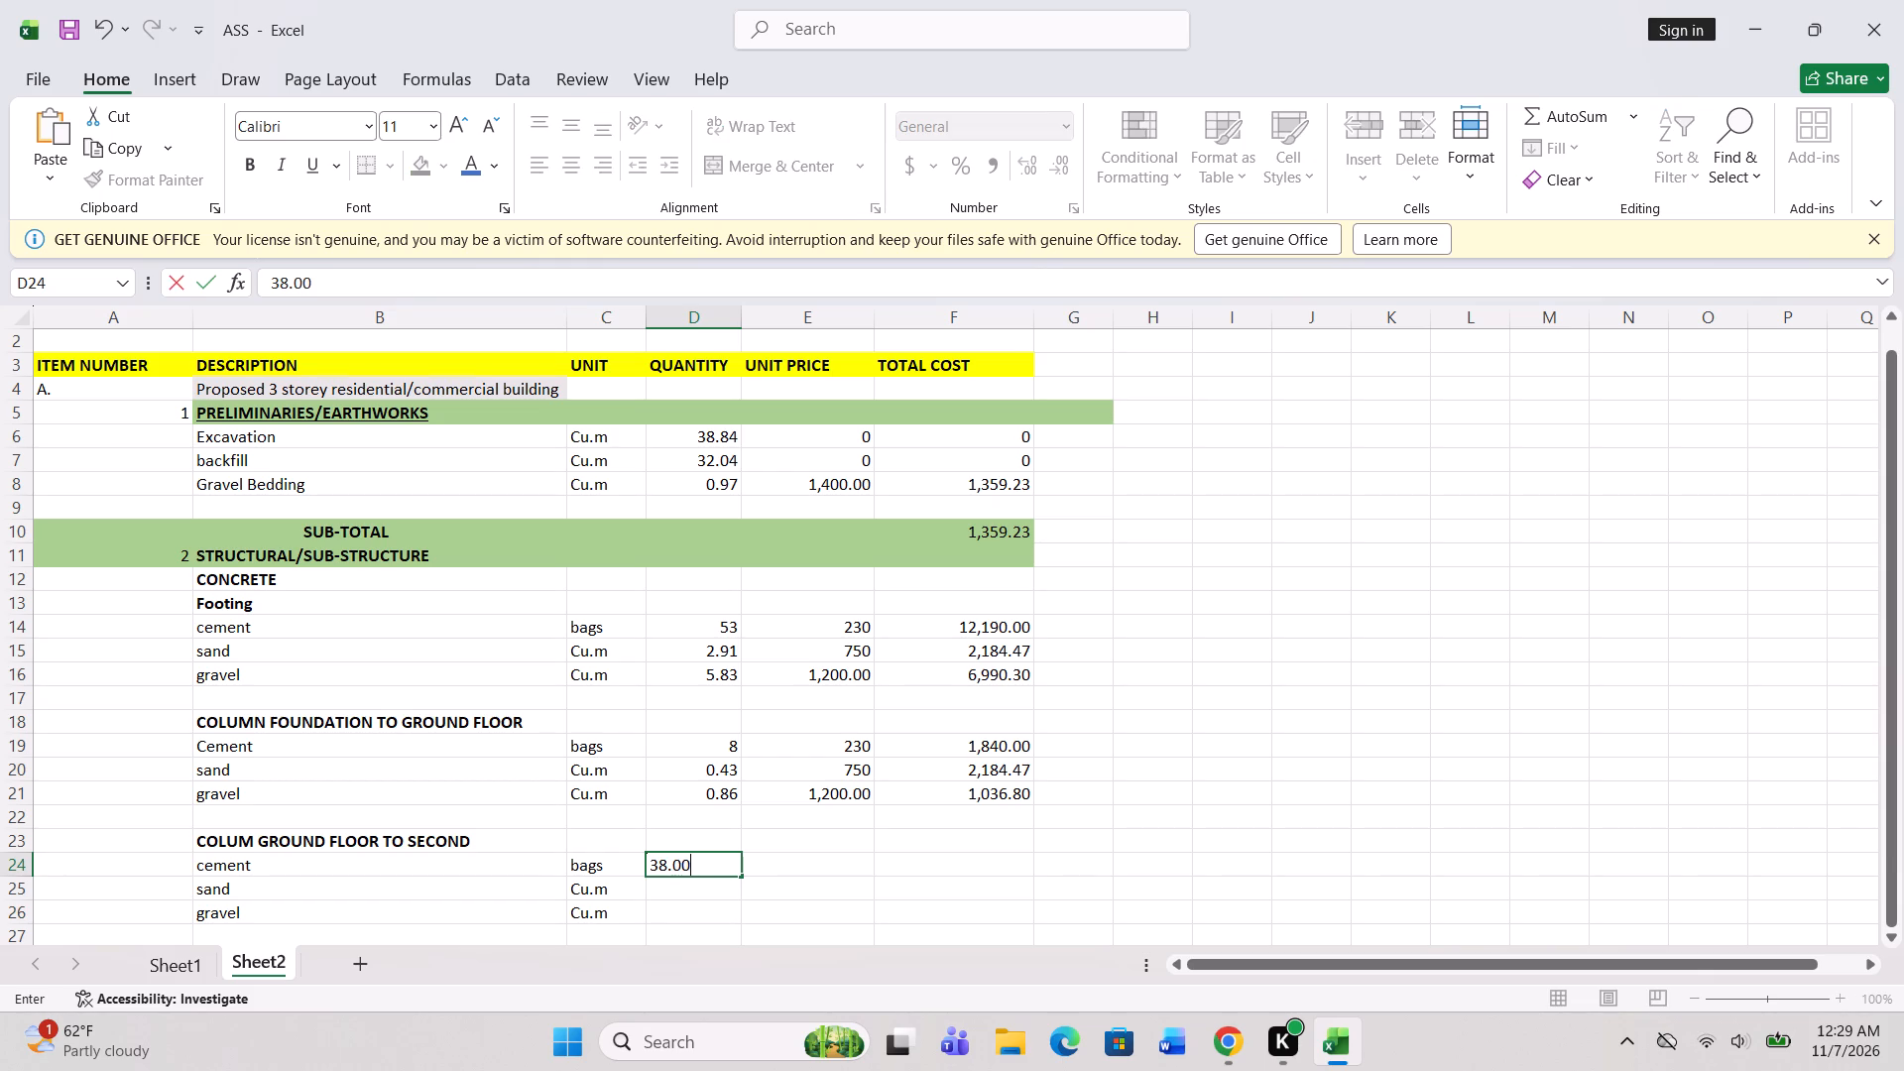
# Enter the remaining ground-to-second-floor column quantities: 2.09 for sand in D25 and 4.18 for gravel in D26.
pyautogui.click(716, 887)
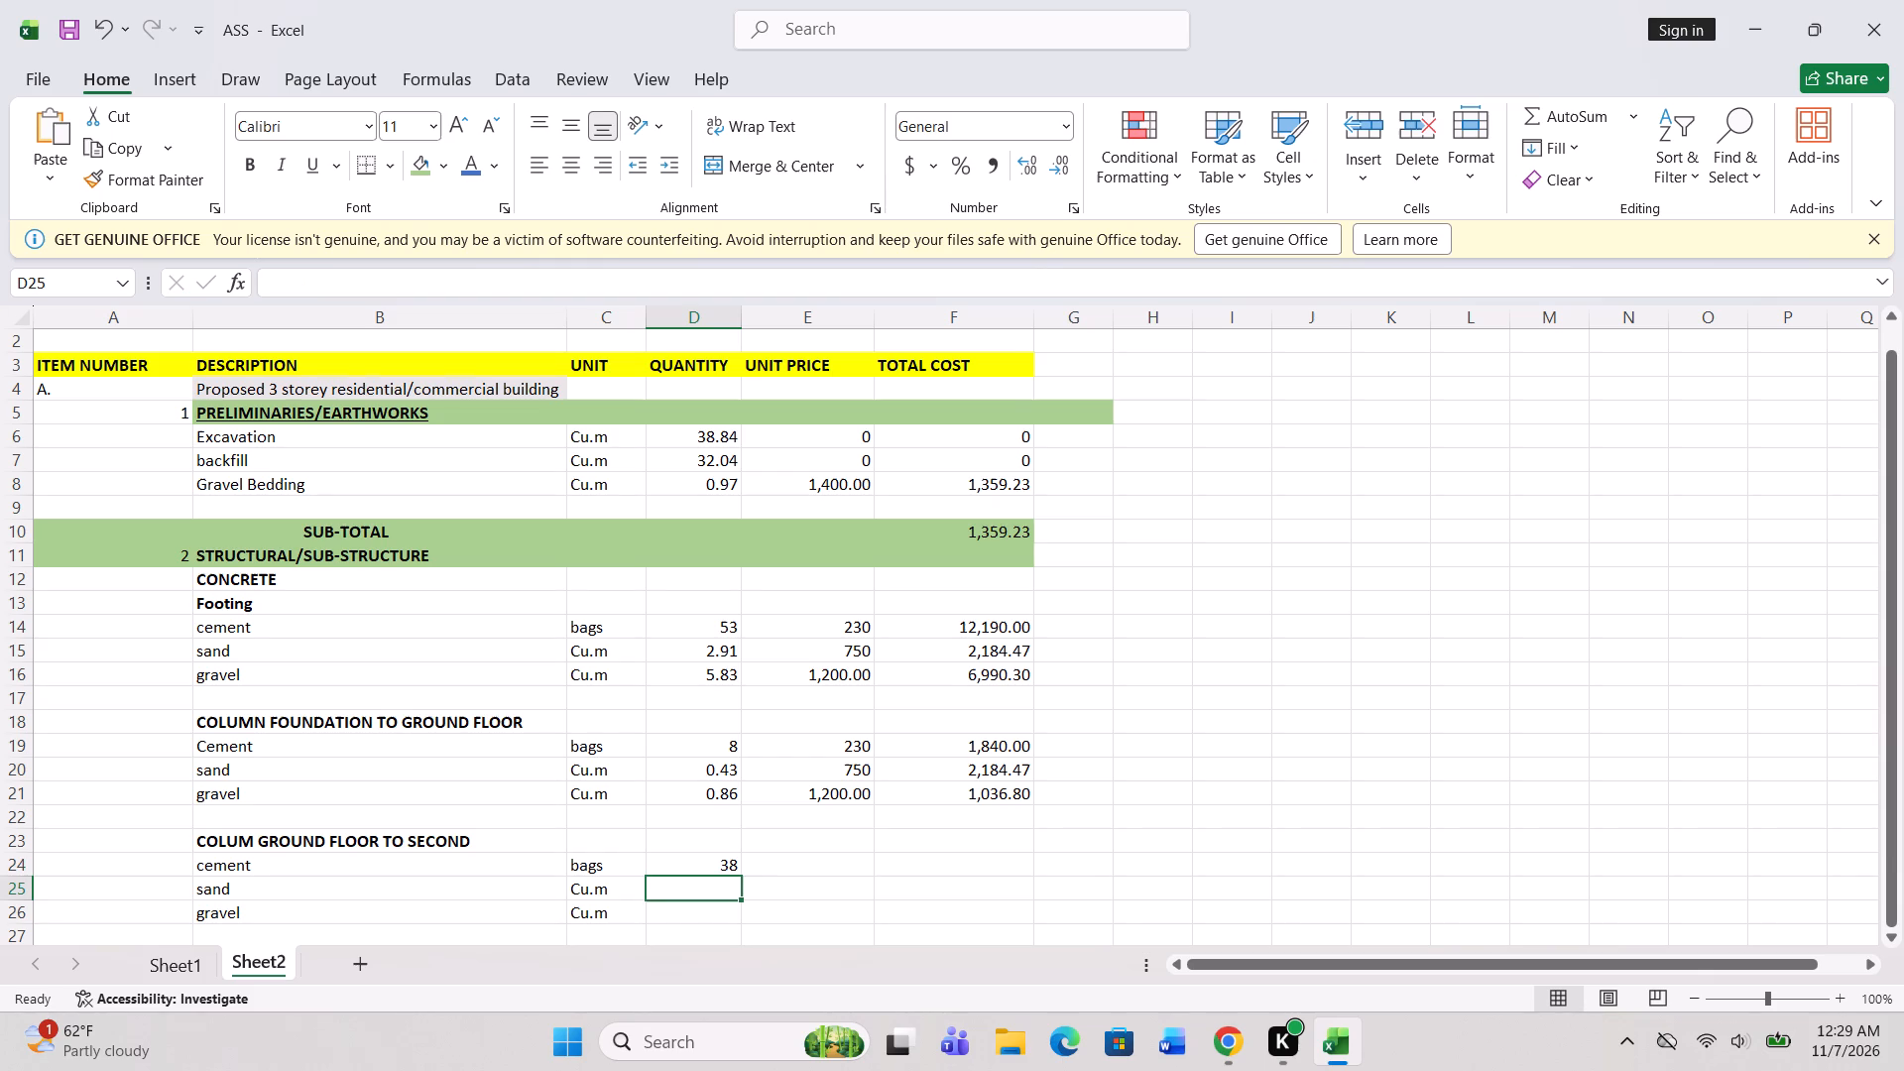
pyautogui.press('2')
pyautogui.press('.')
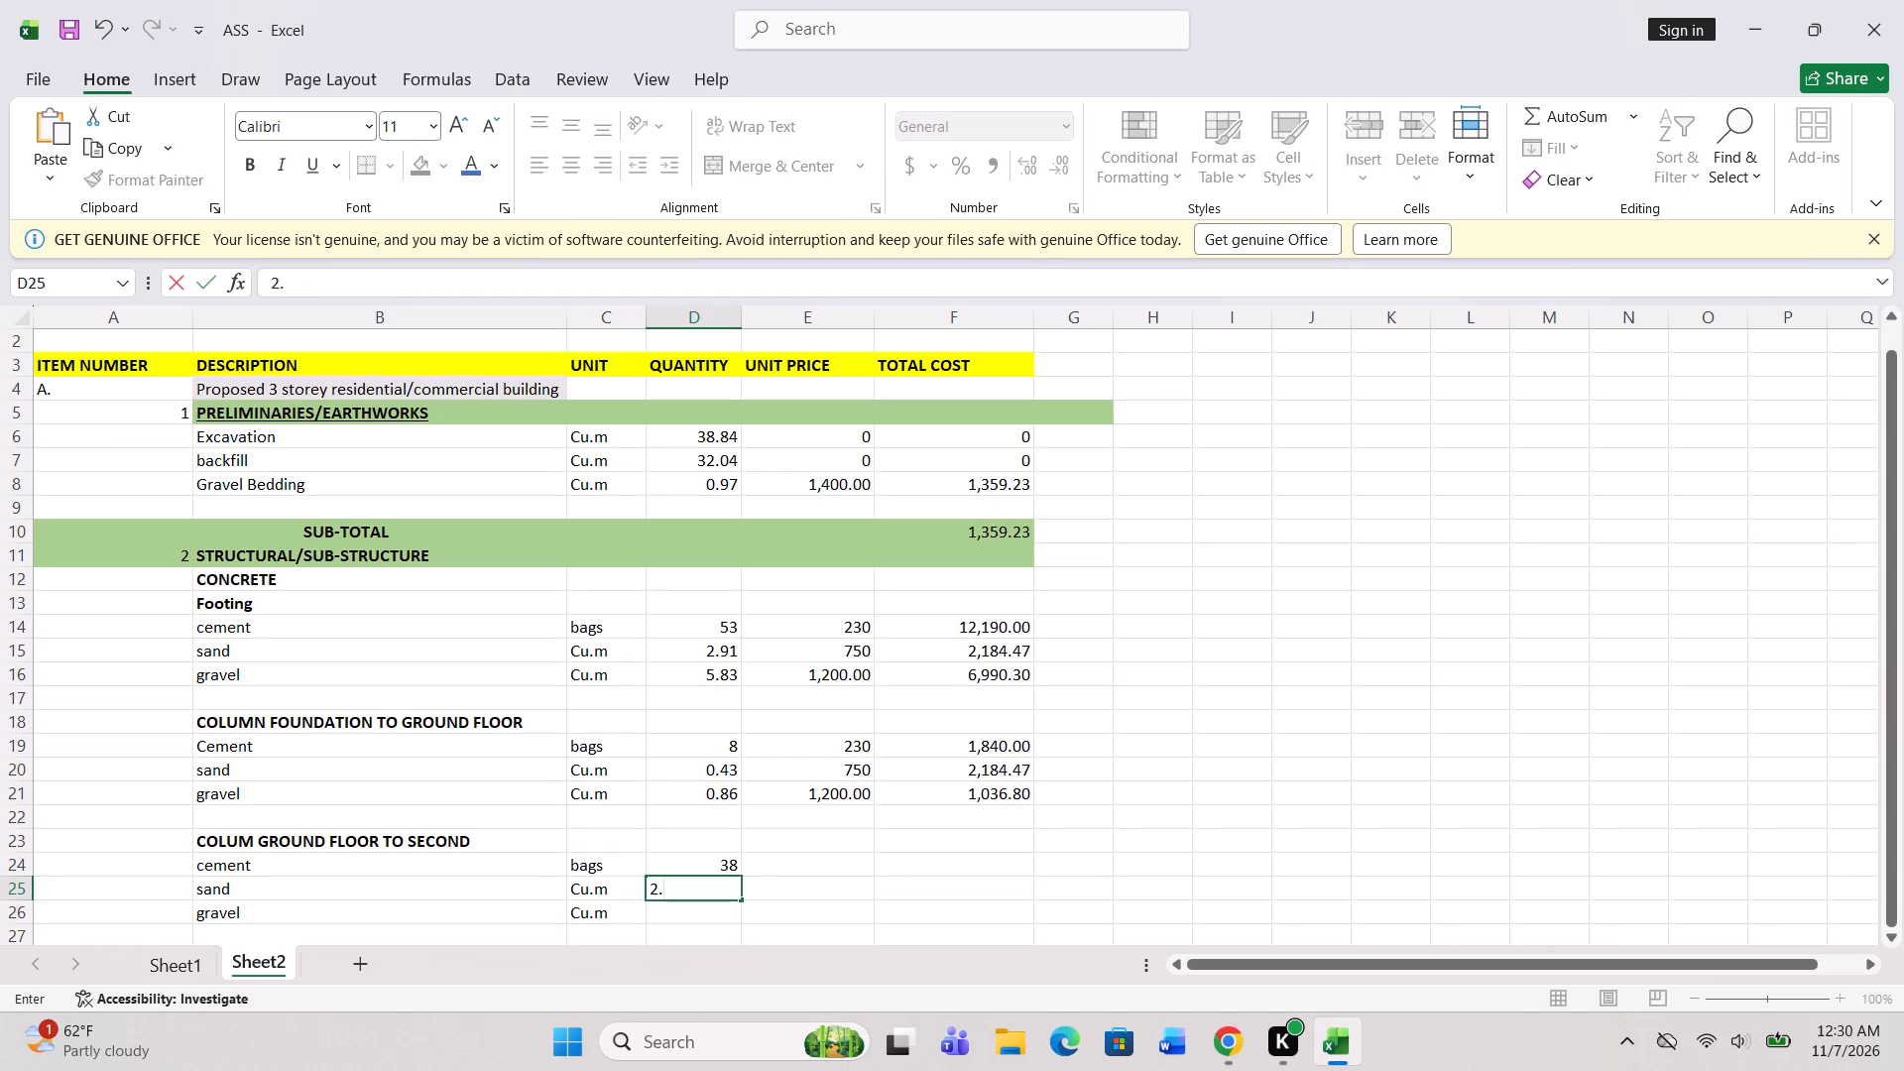
pyautogui.write('09')
pyautogui.press('Down')
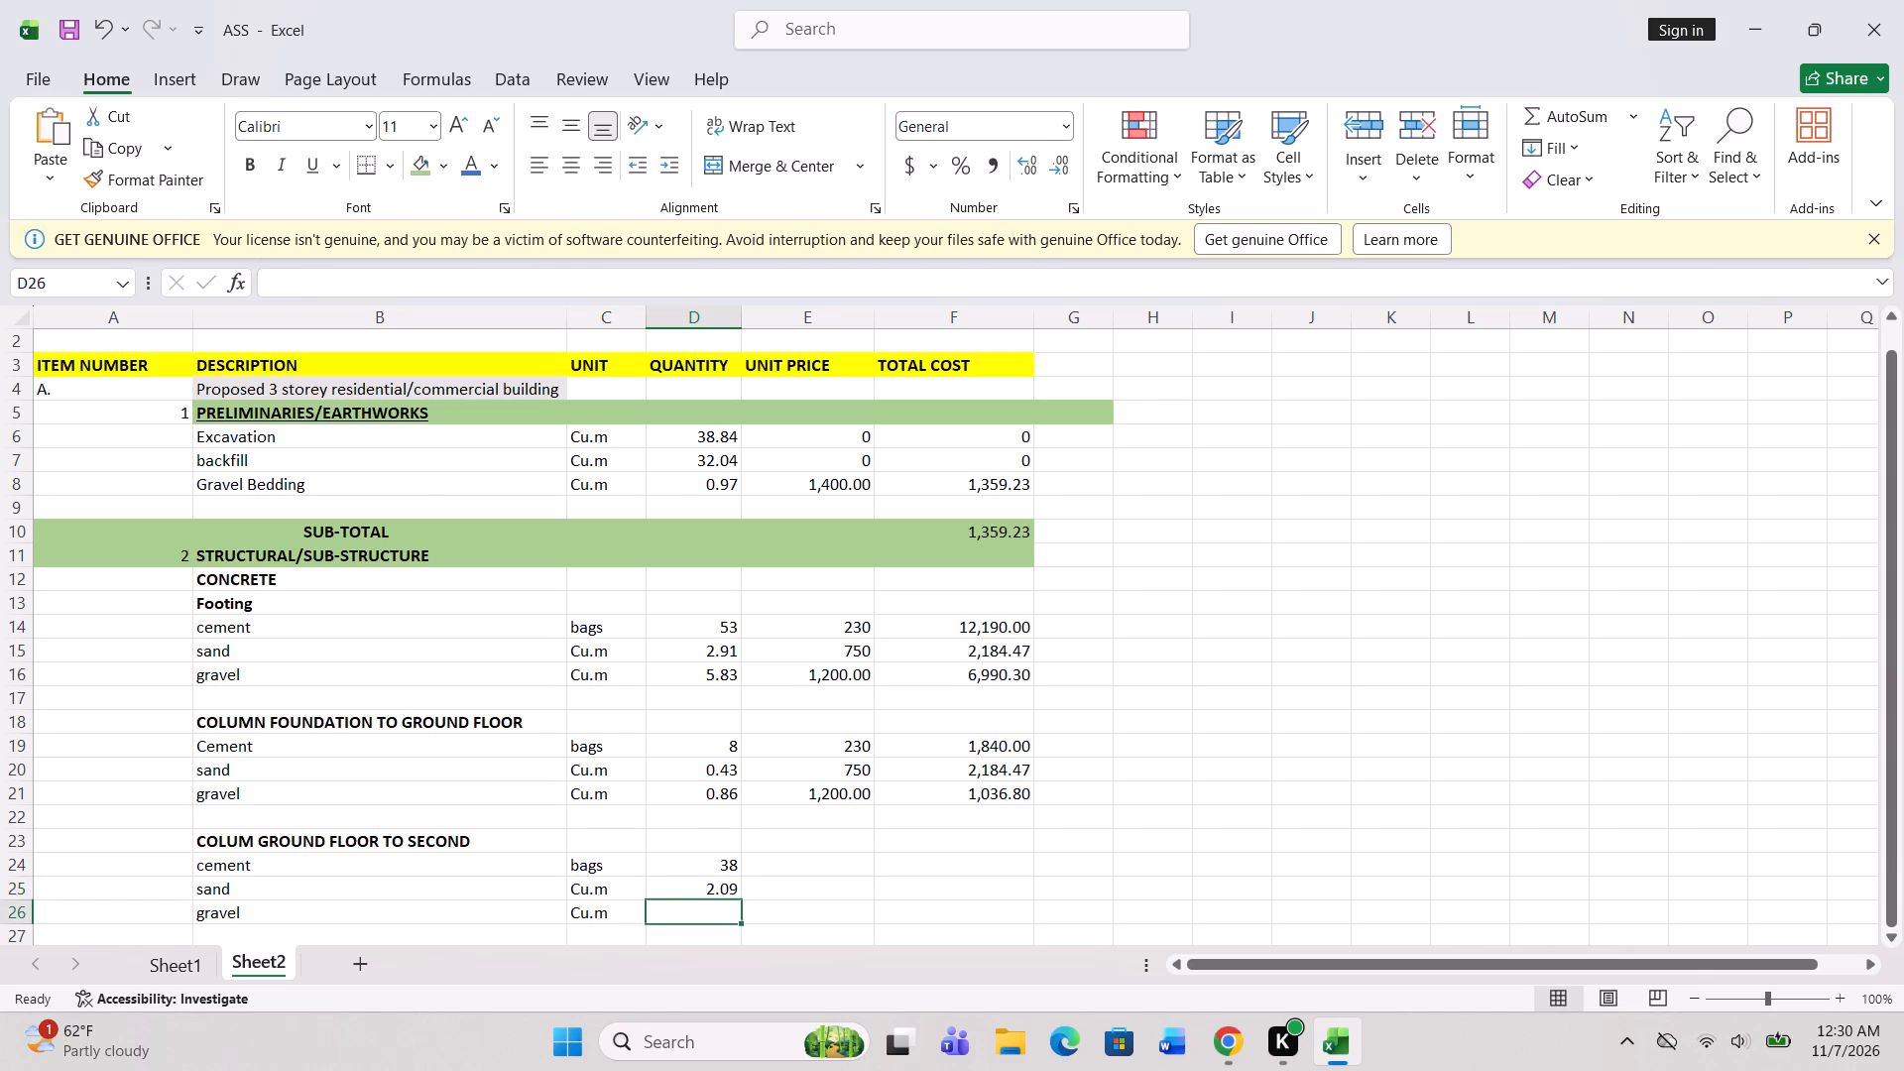
pyautogui.press('8')
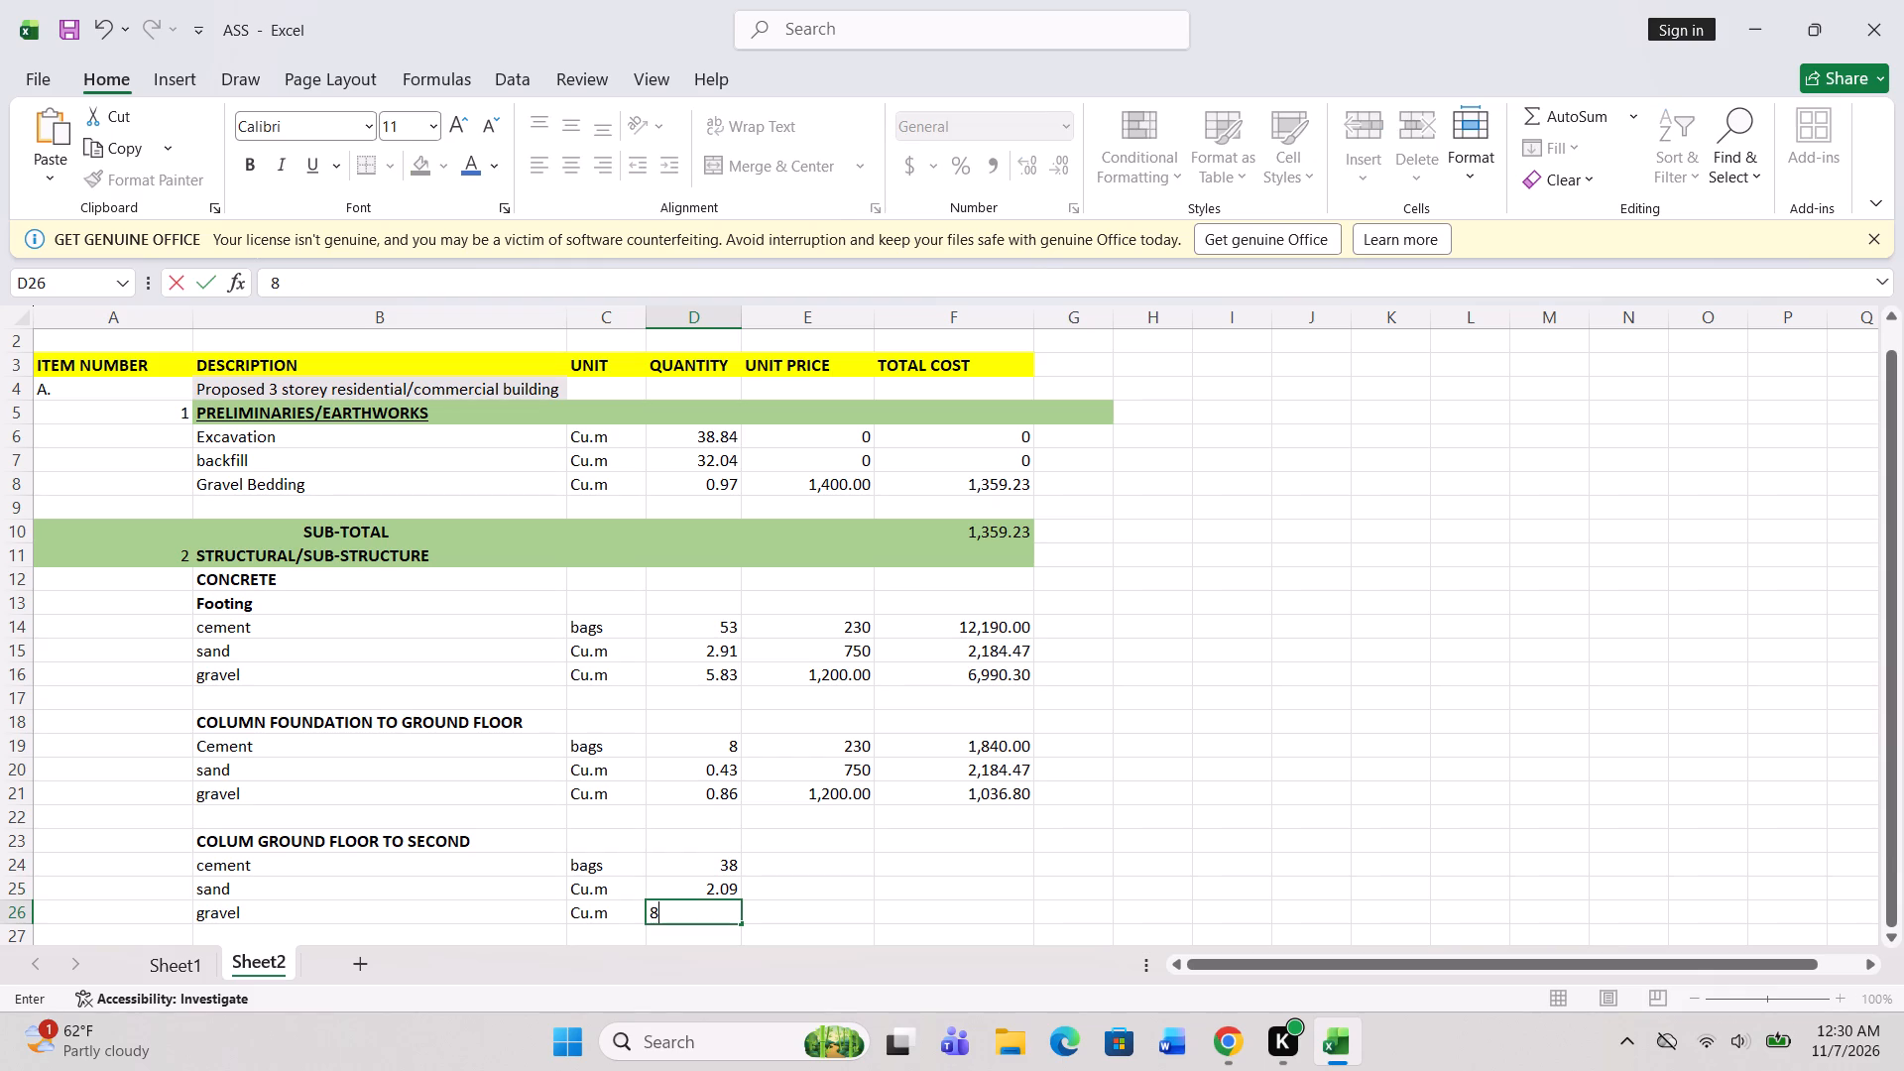
pyautogui.press('BackSpace')
pyautogui.press('4')
pyautogui.write('.18')
# Enter the ground-to-second-floor column unit prices in E24 to E26: 230.00 for cement, 750.00 for sand and 1,200.00 for gravel.
pyautogui.click(839, 865)
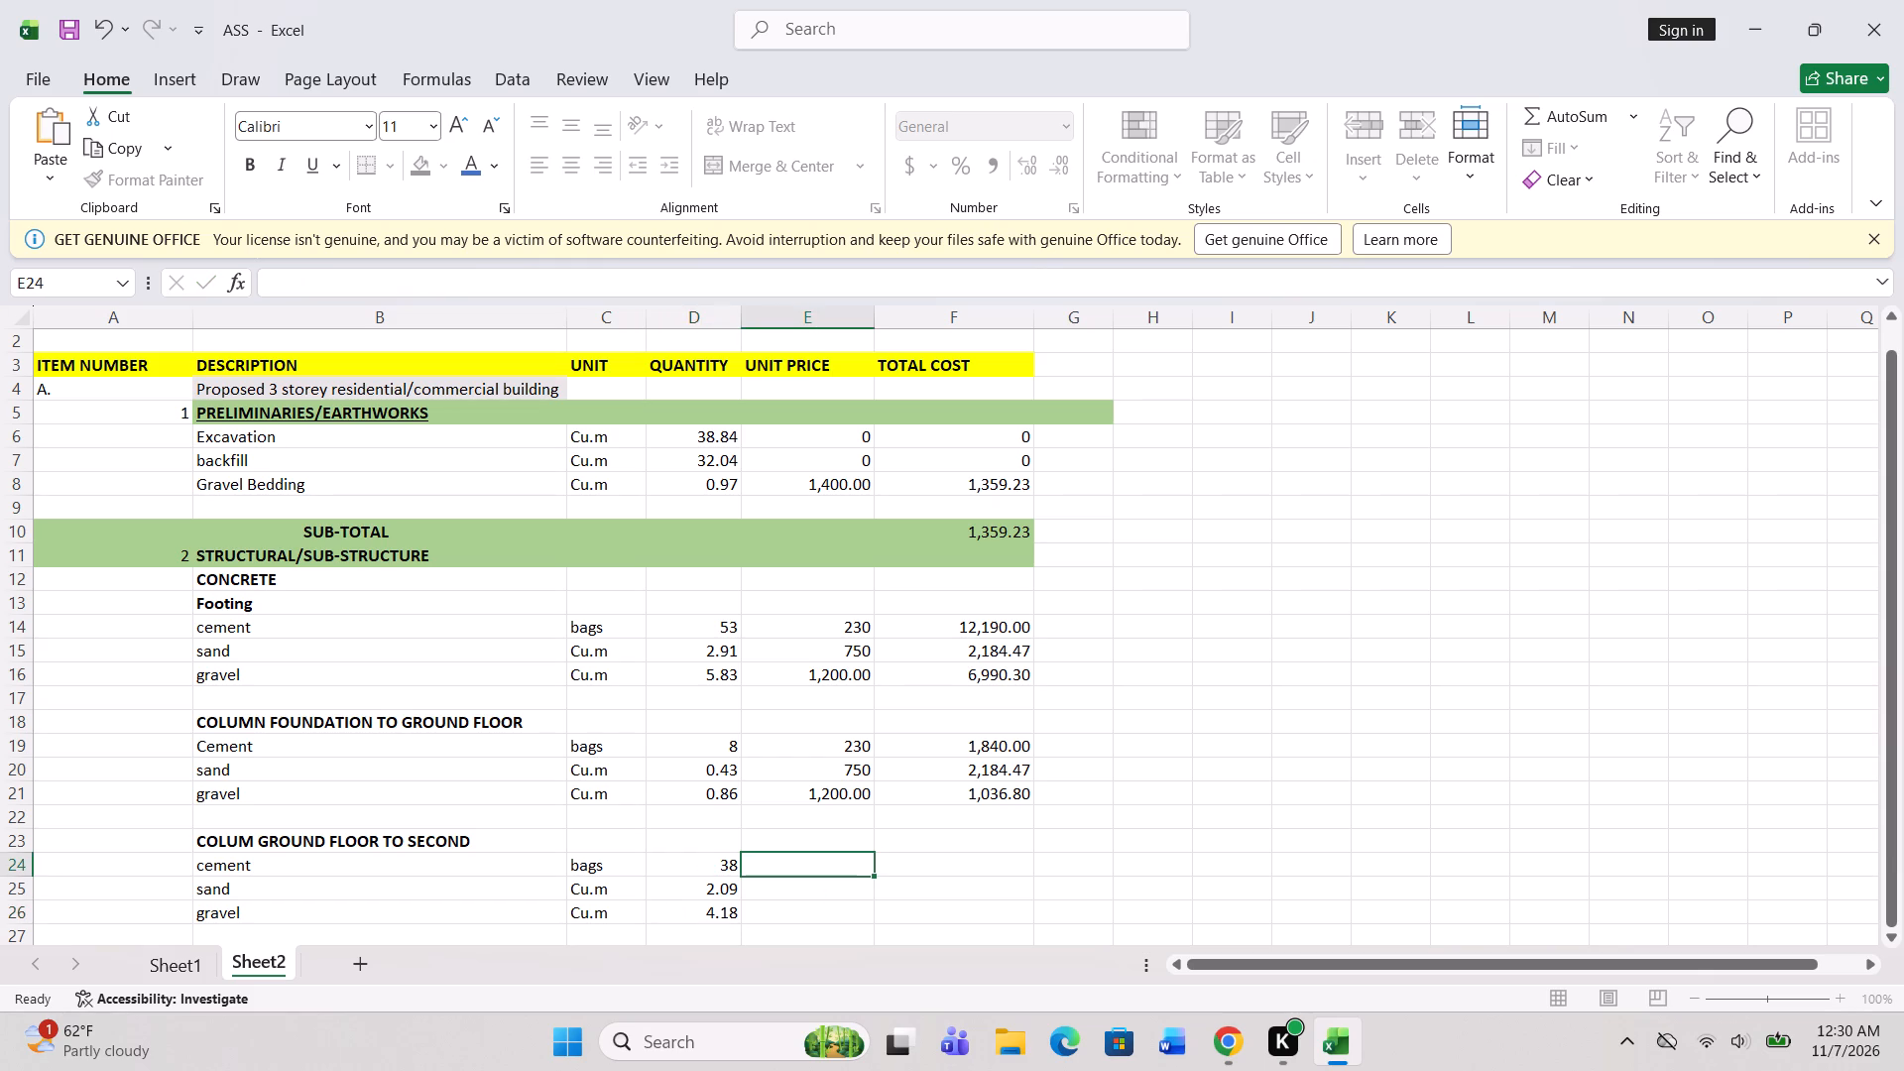
pyautogui.write('230.00')
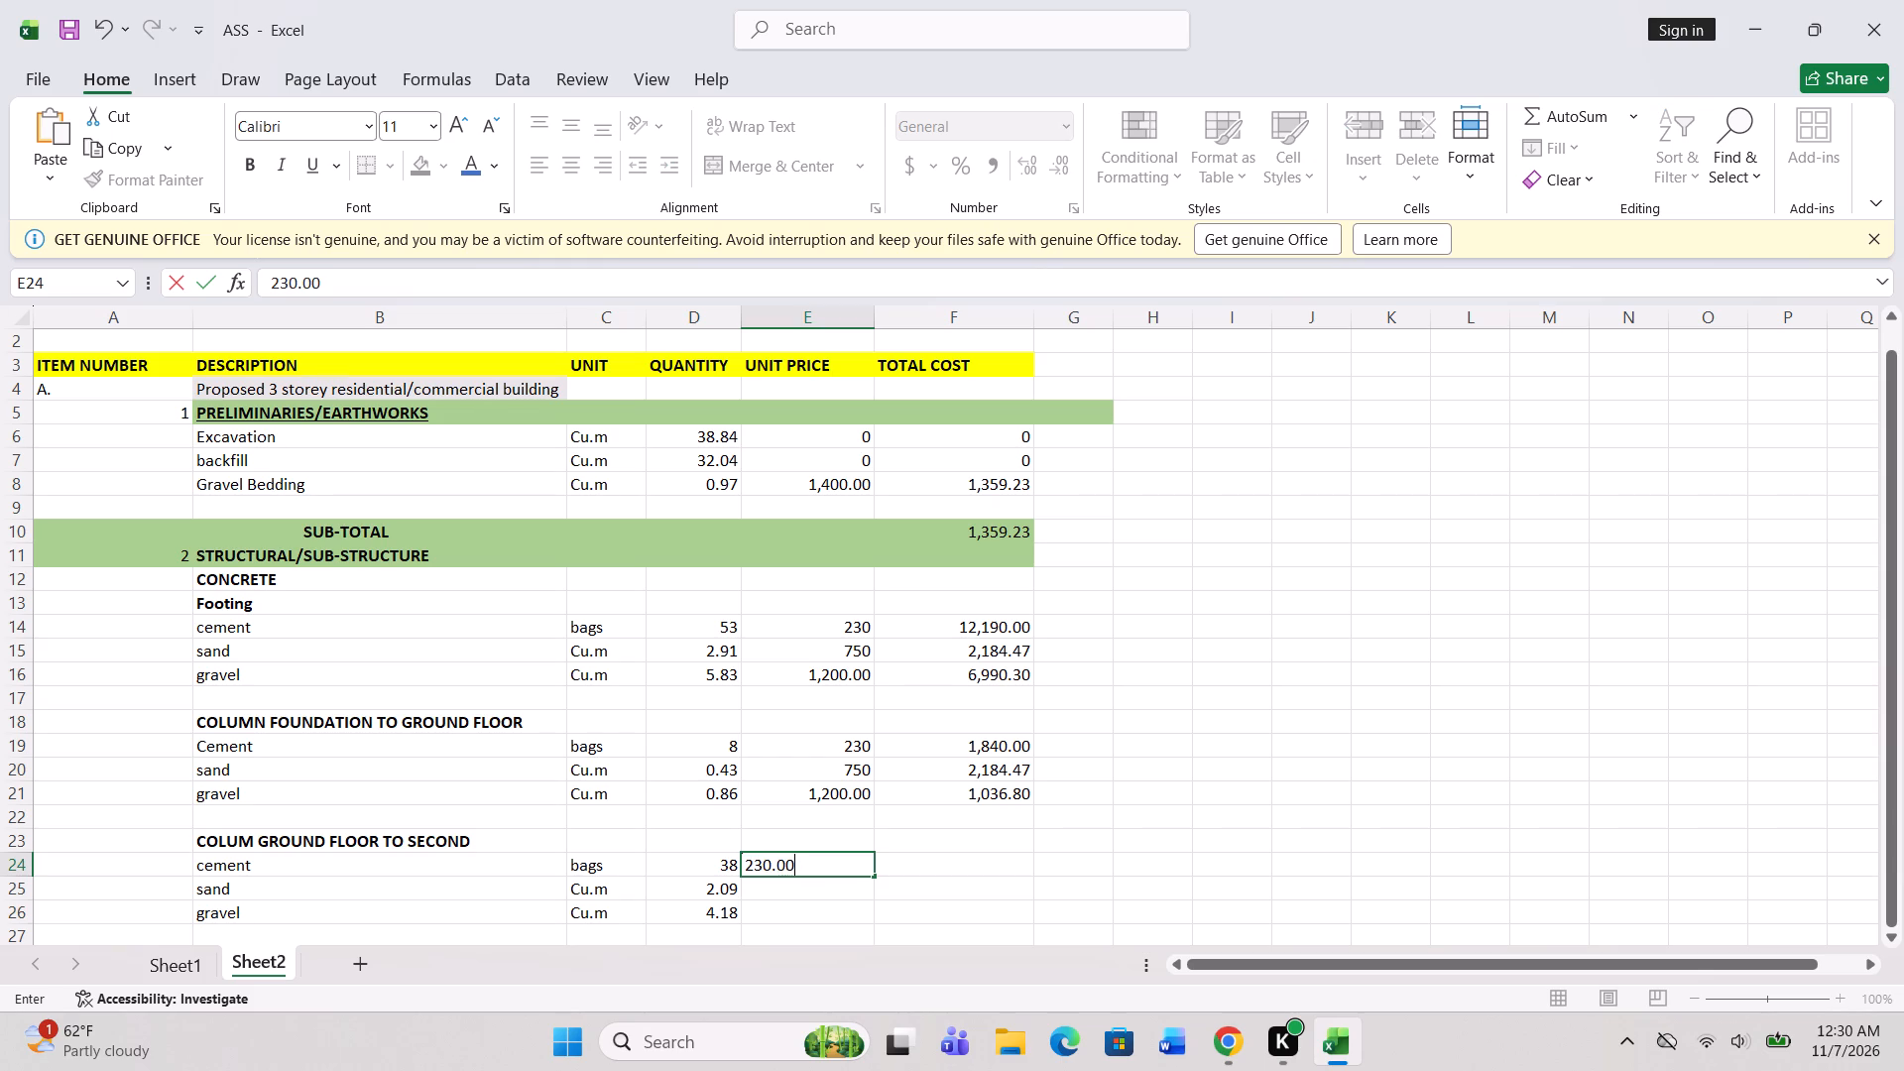
pyautogui.click(839, 892)
pyautogui.write('750.00')
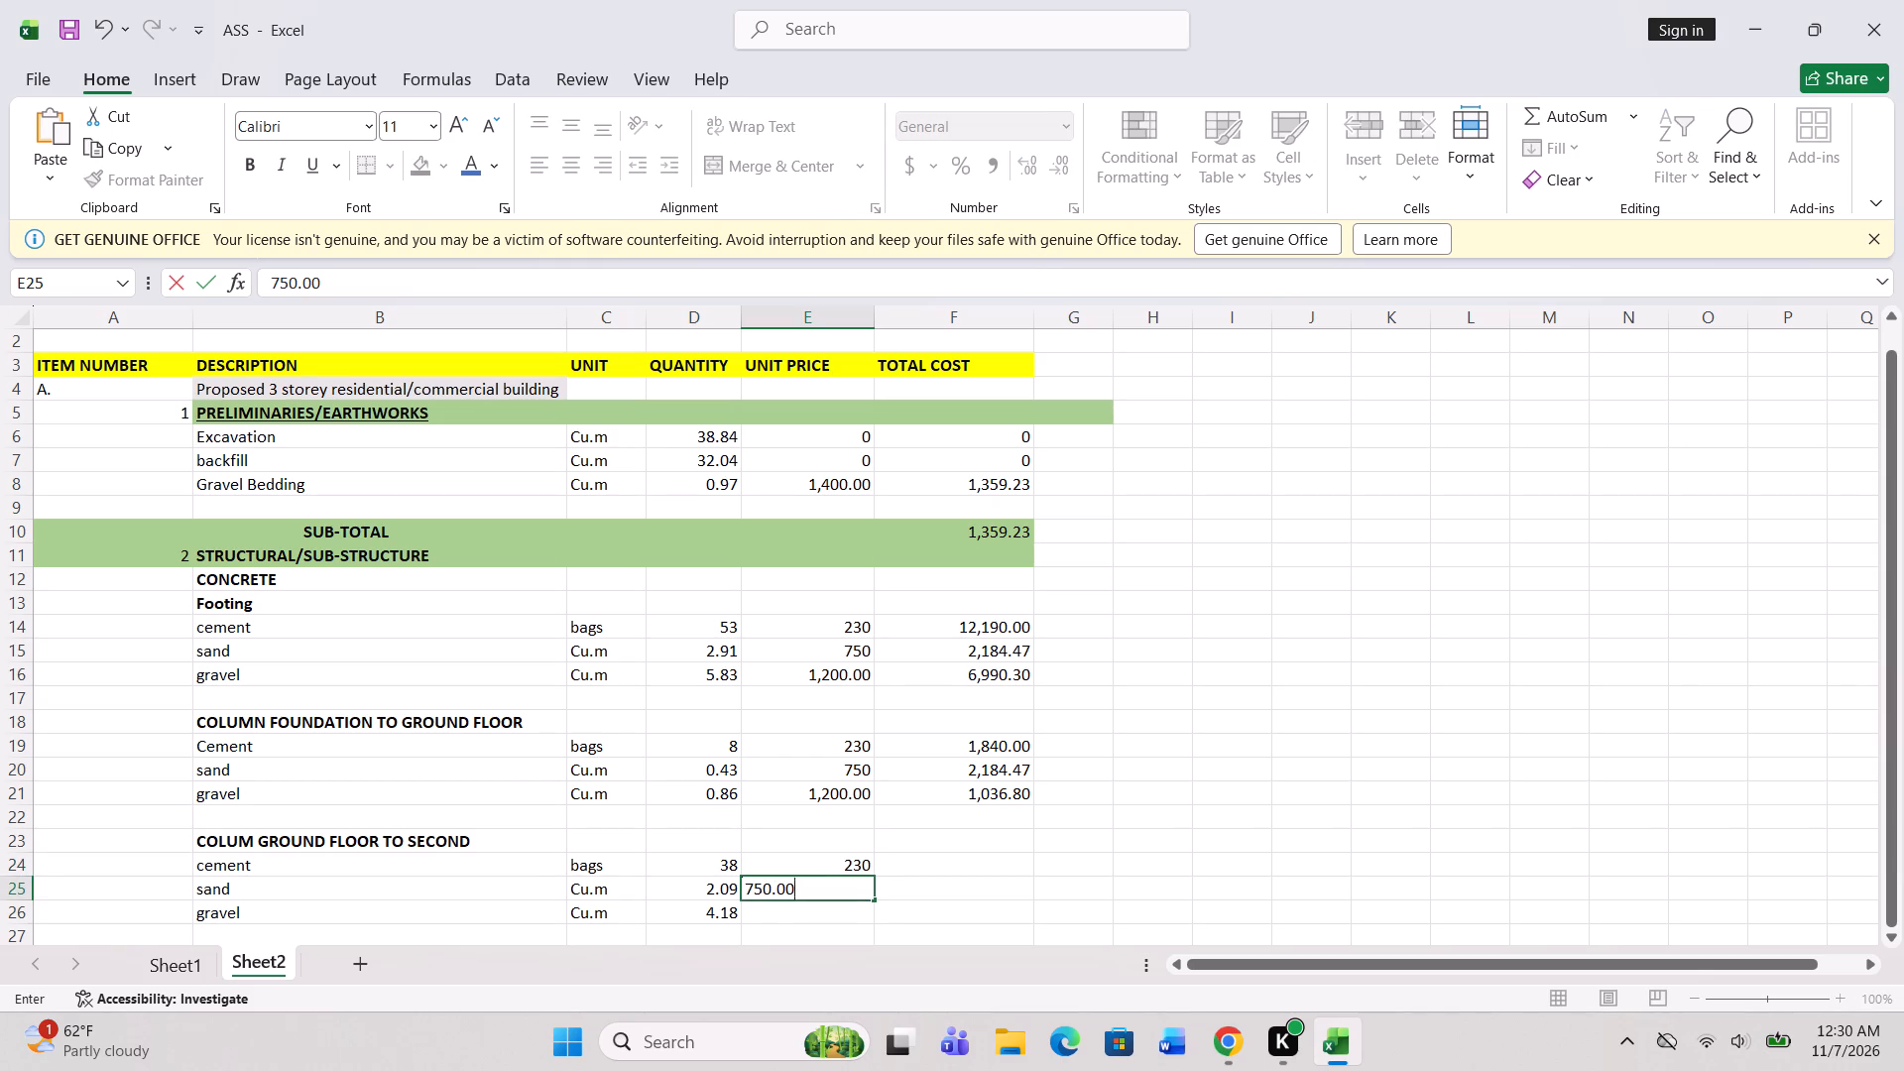
pyautogui.click(803, 920)
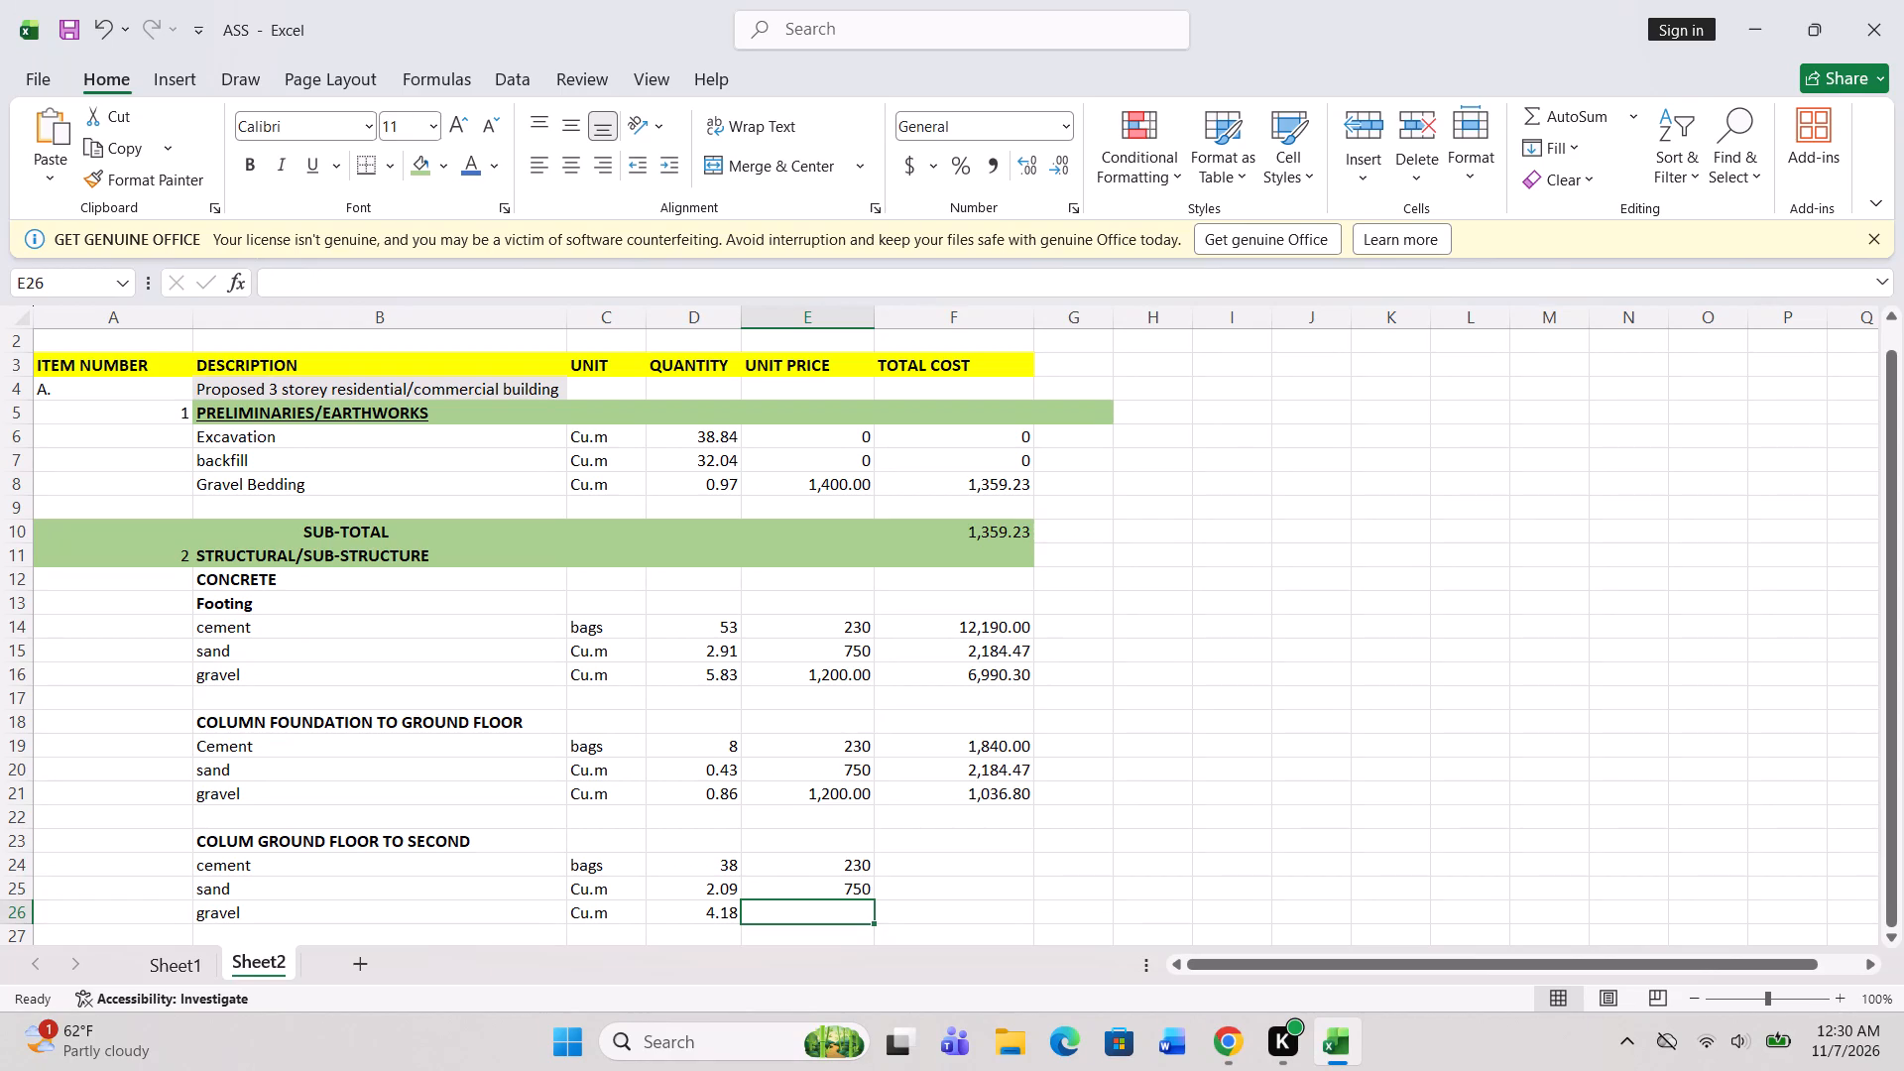
pyautogui.write('1,200')
pyautogui.press('.')
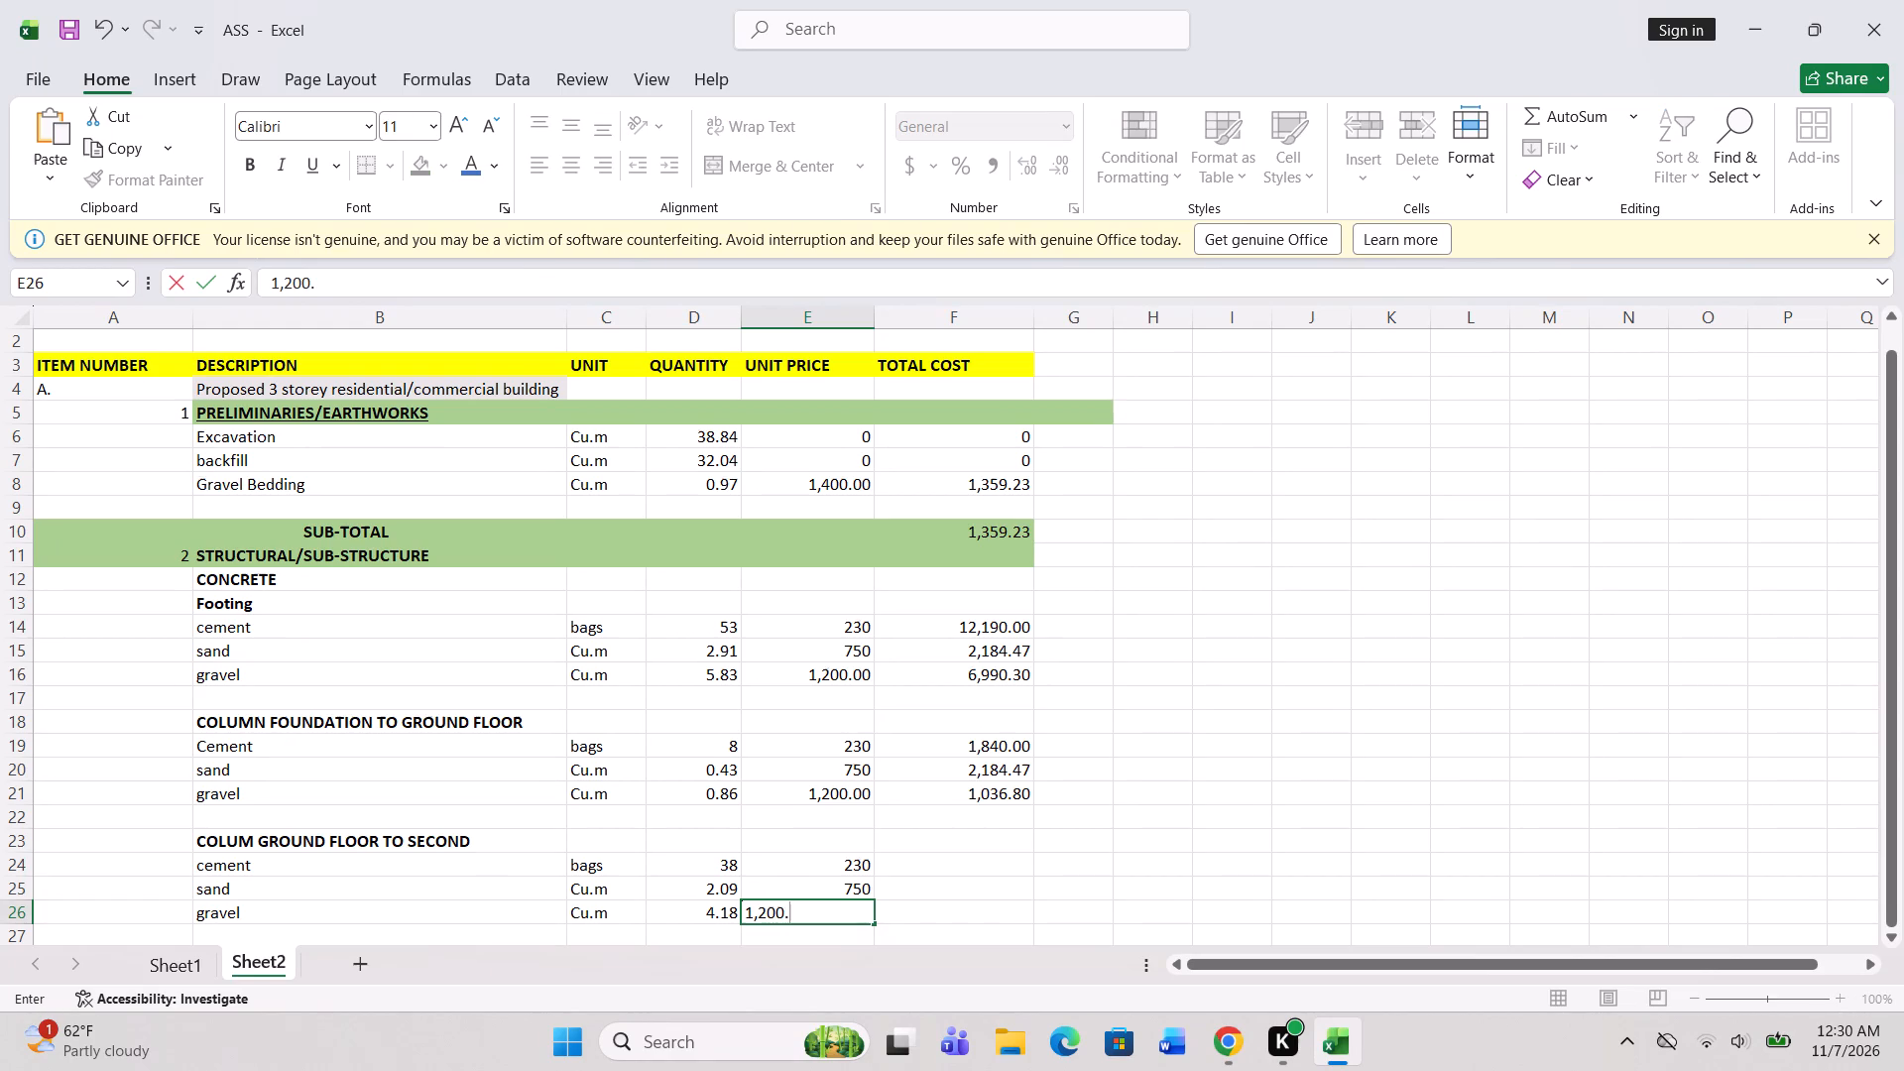
pyautogui.write('00')
# Enter the ground-to-second-floor column total costs in F24 to F26: 8,740.00 for cement, 1,566.00 for sand and 5,011.20 for gravel.
pyautogui.click(930, 871)
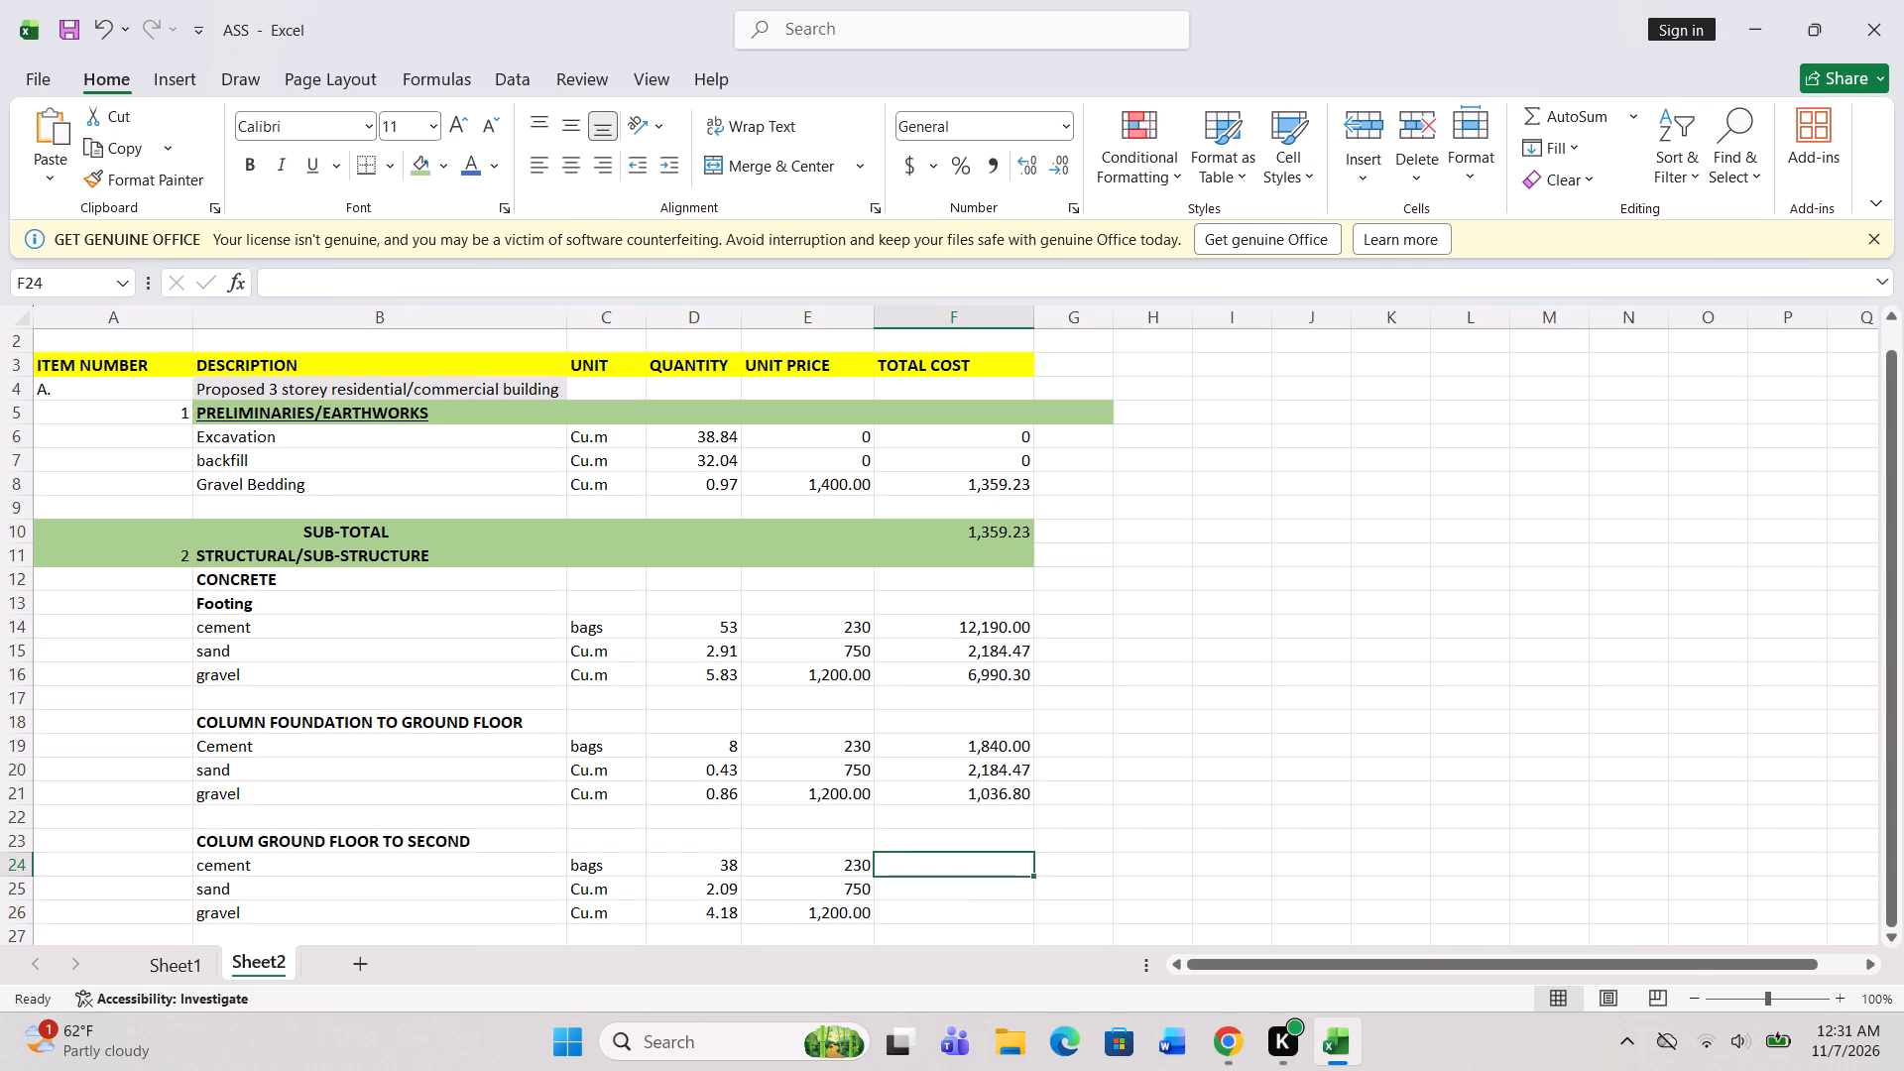
pyautogui.press('8')
pyautogui.write(',7')
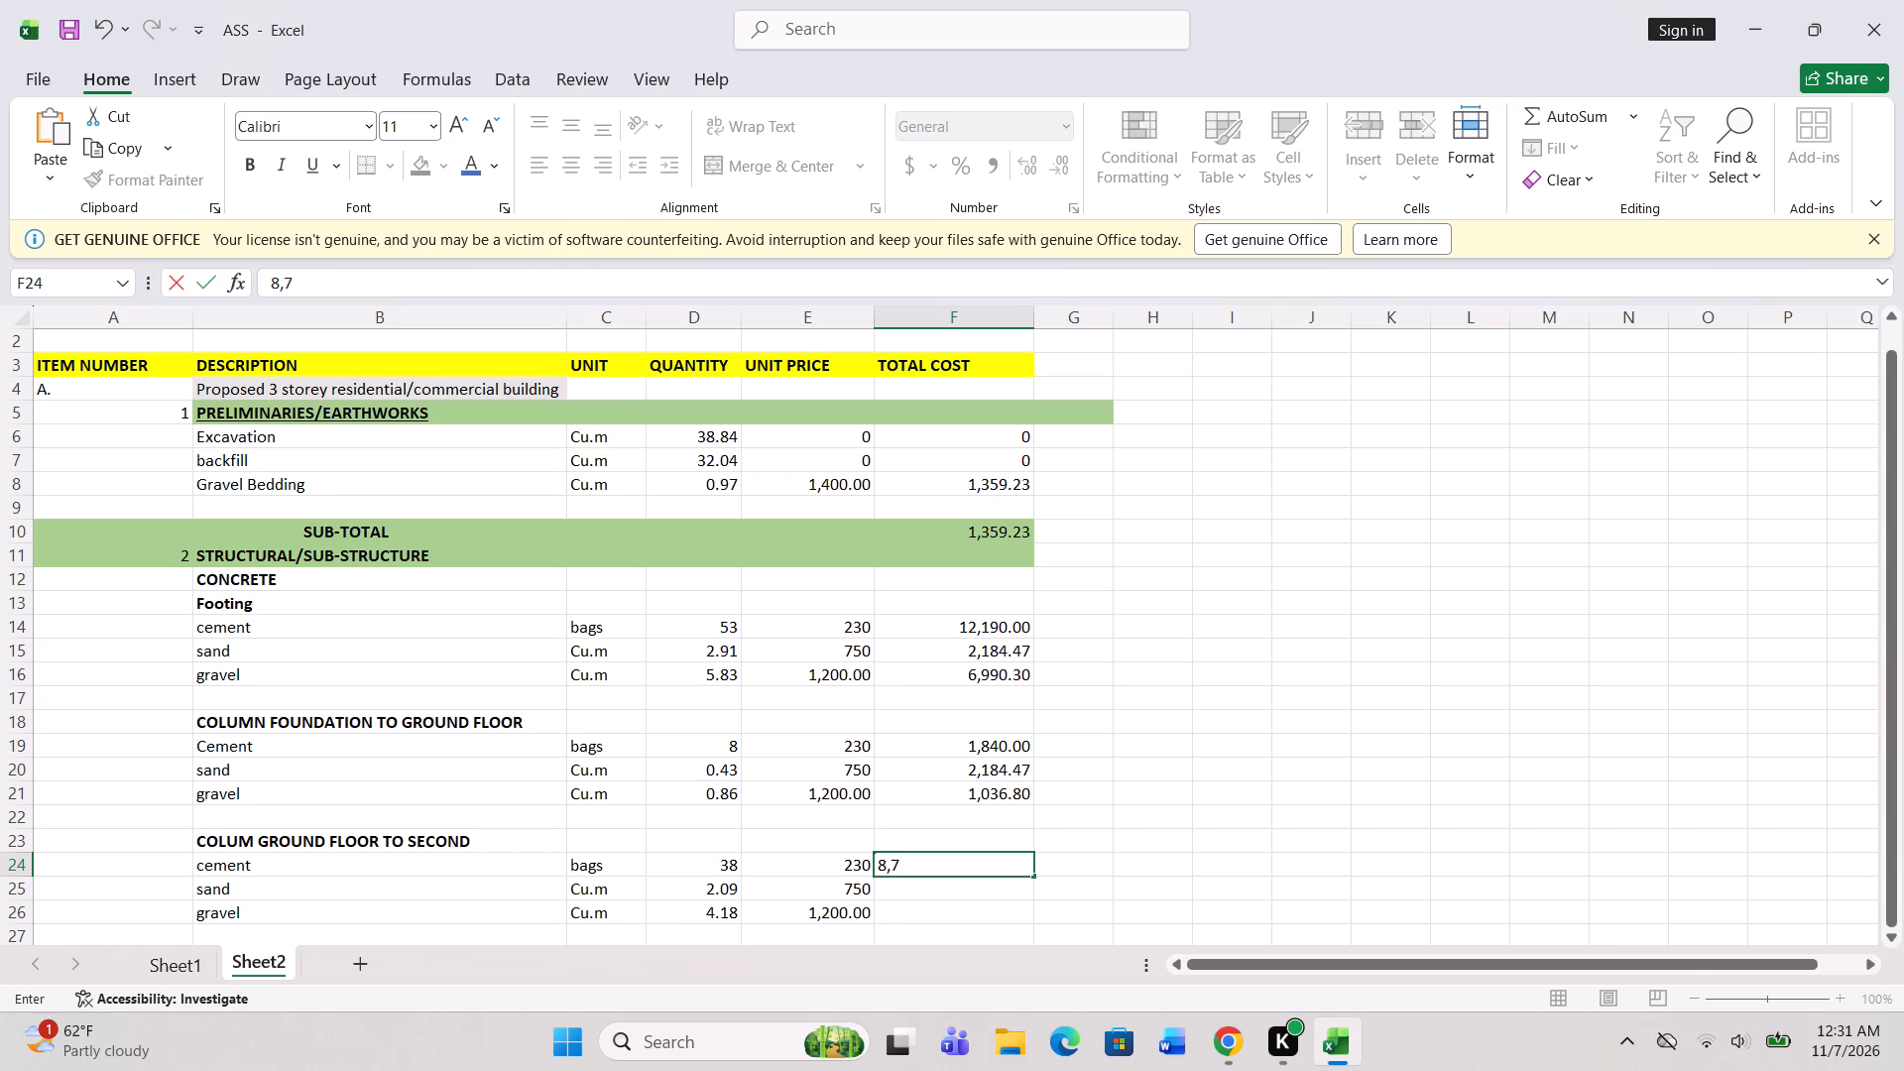
pyautogui.write('40')
pyautogui.press('.')
pyautogui.write('00')
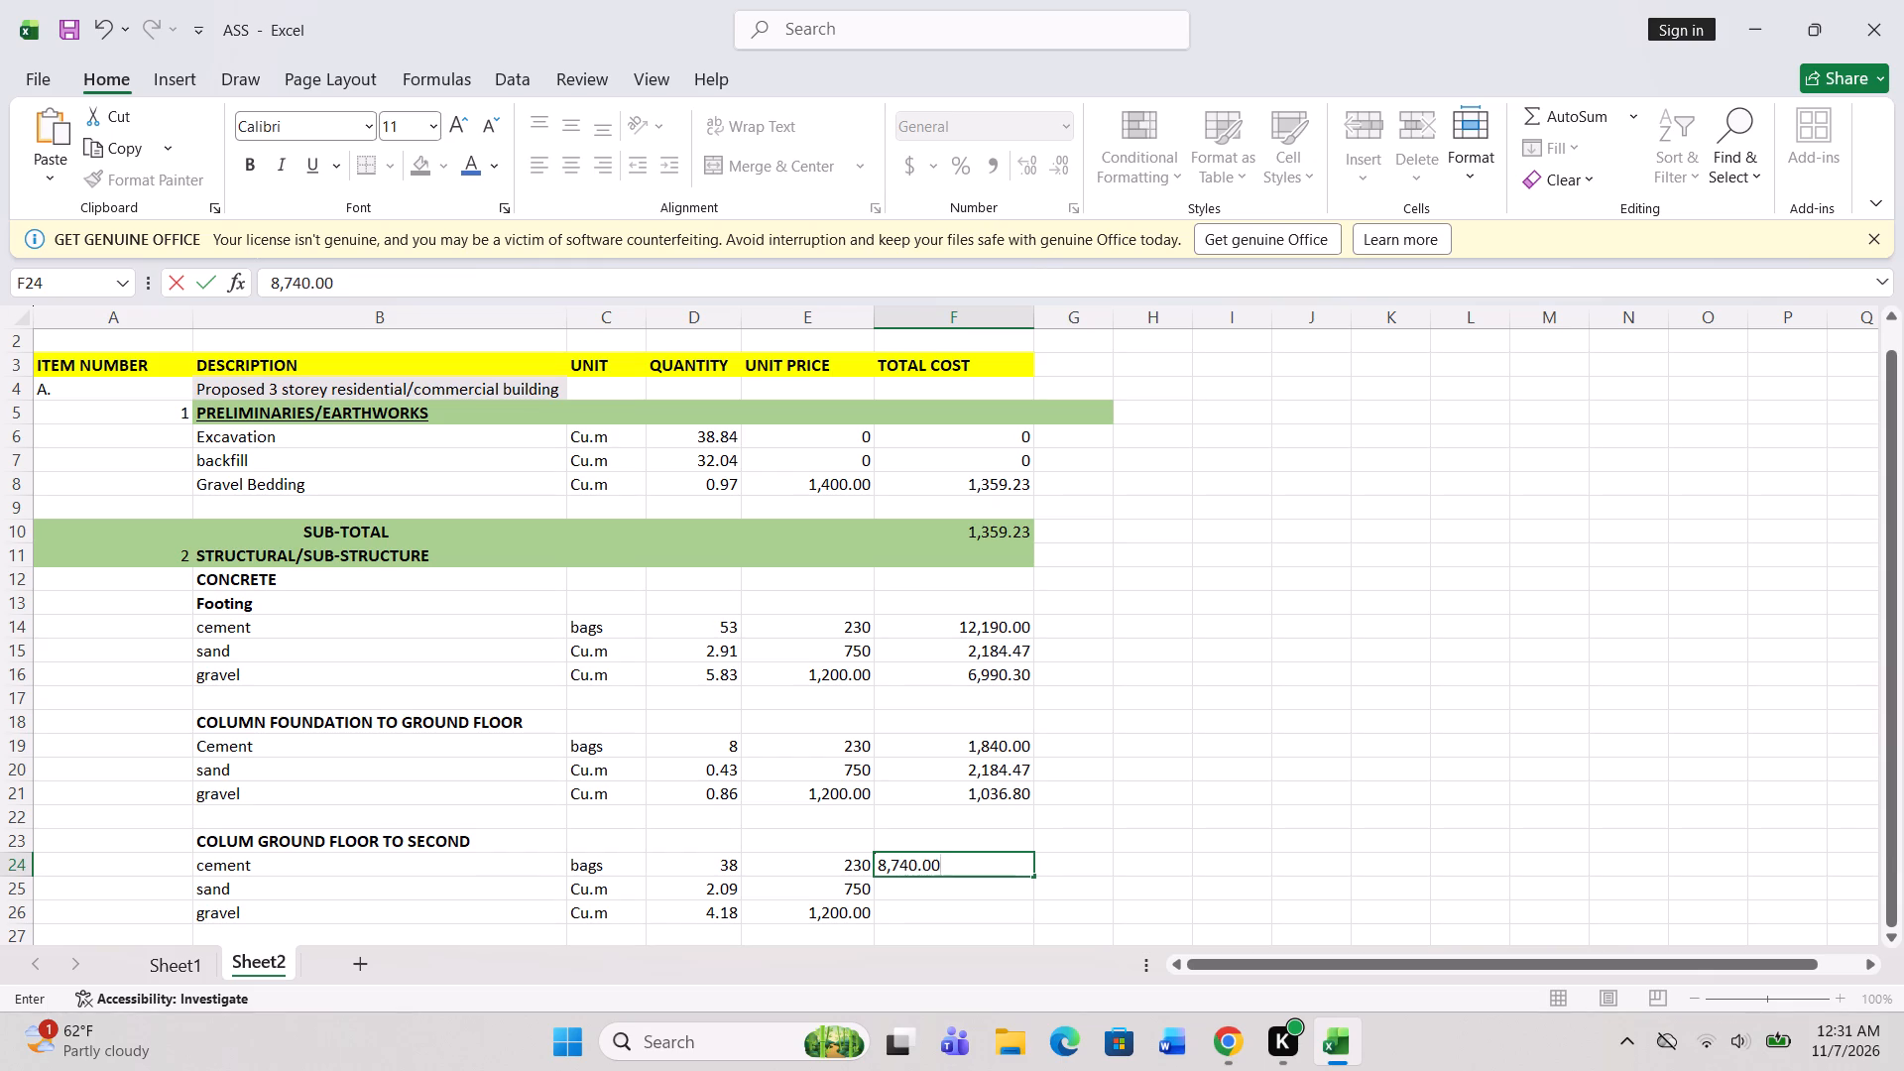
pyautogui.click(919, 887)
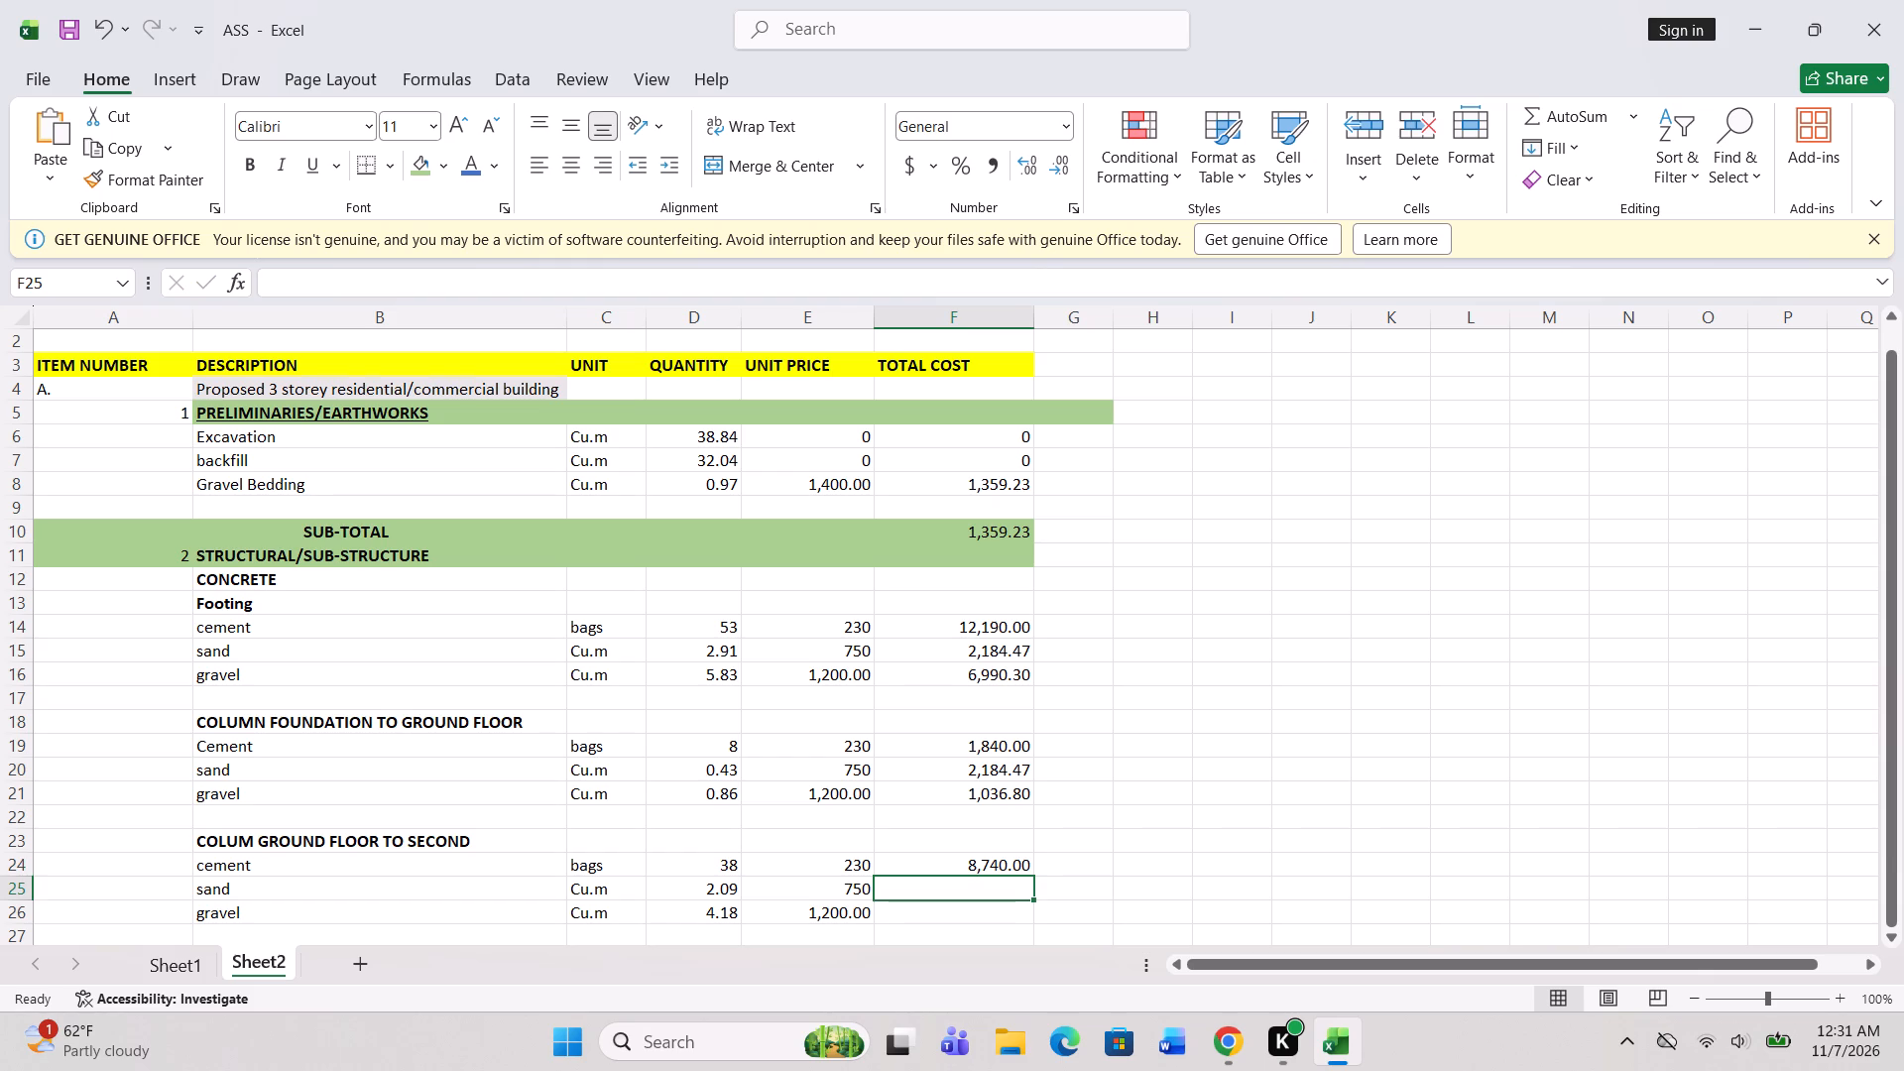
pyautogui.write('1,')
pyautogui.write('566')
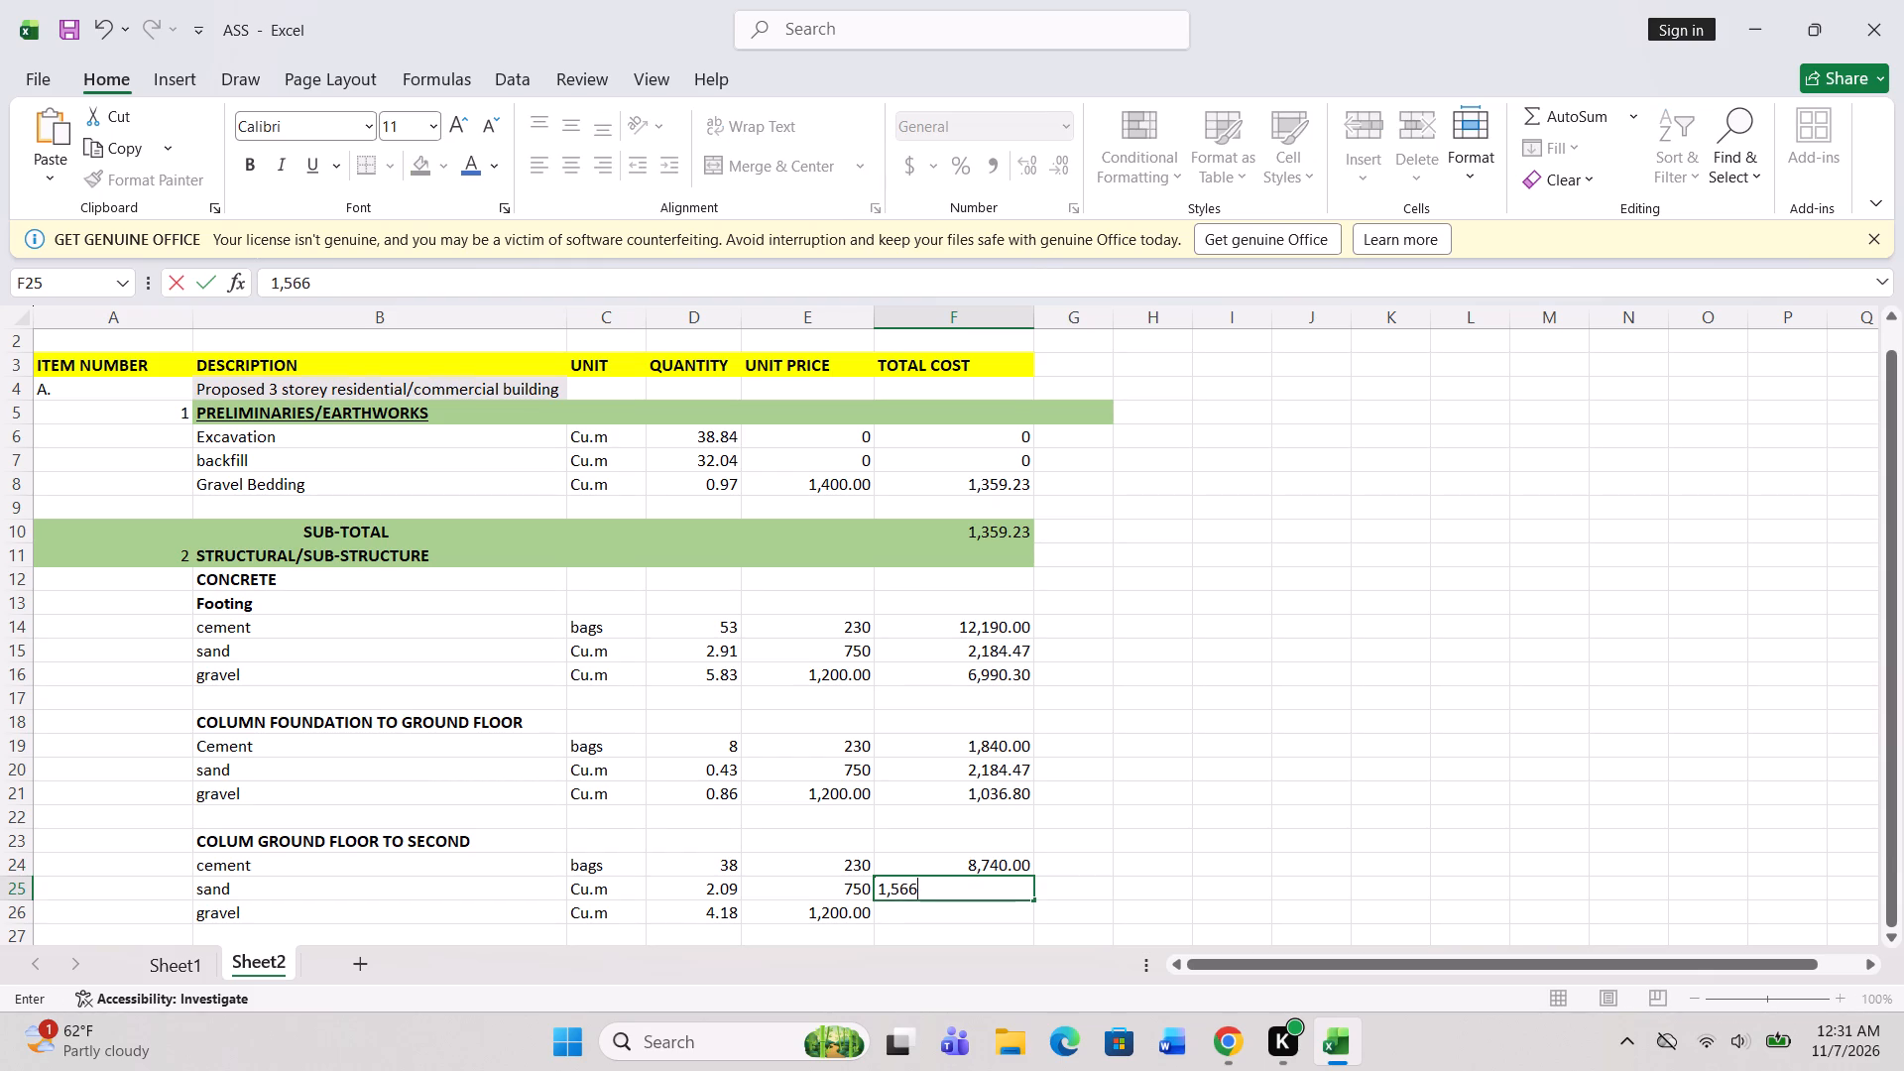
pyautogui.press('.')
pyautogui.write('00')
pyautogui.click(923, 921)
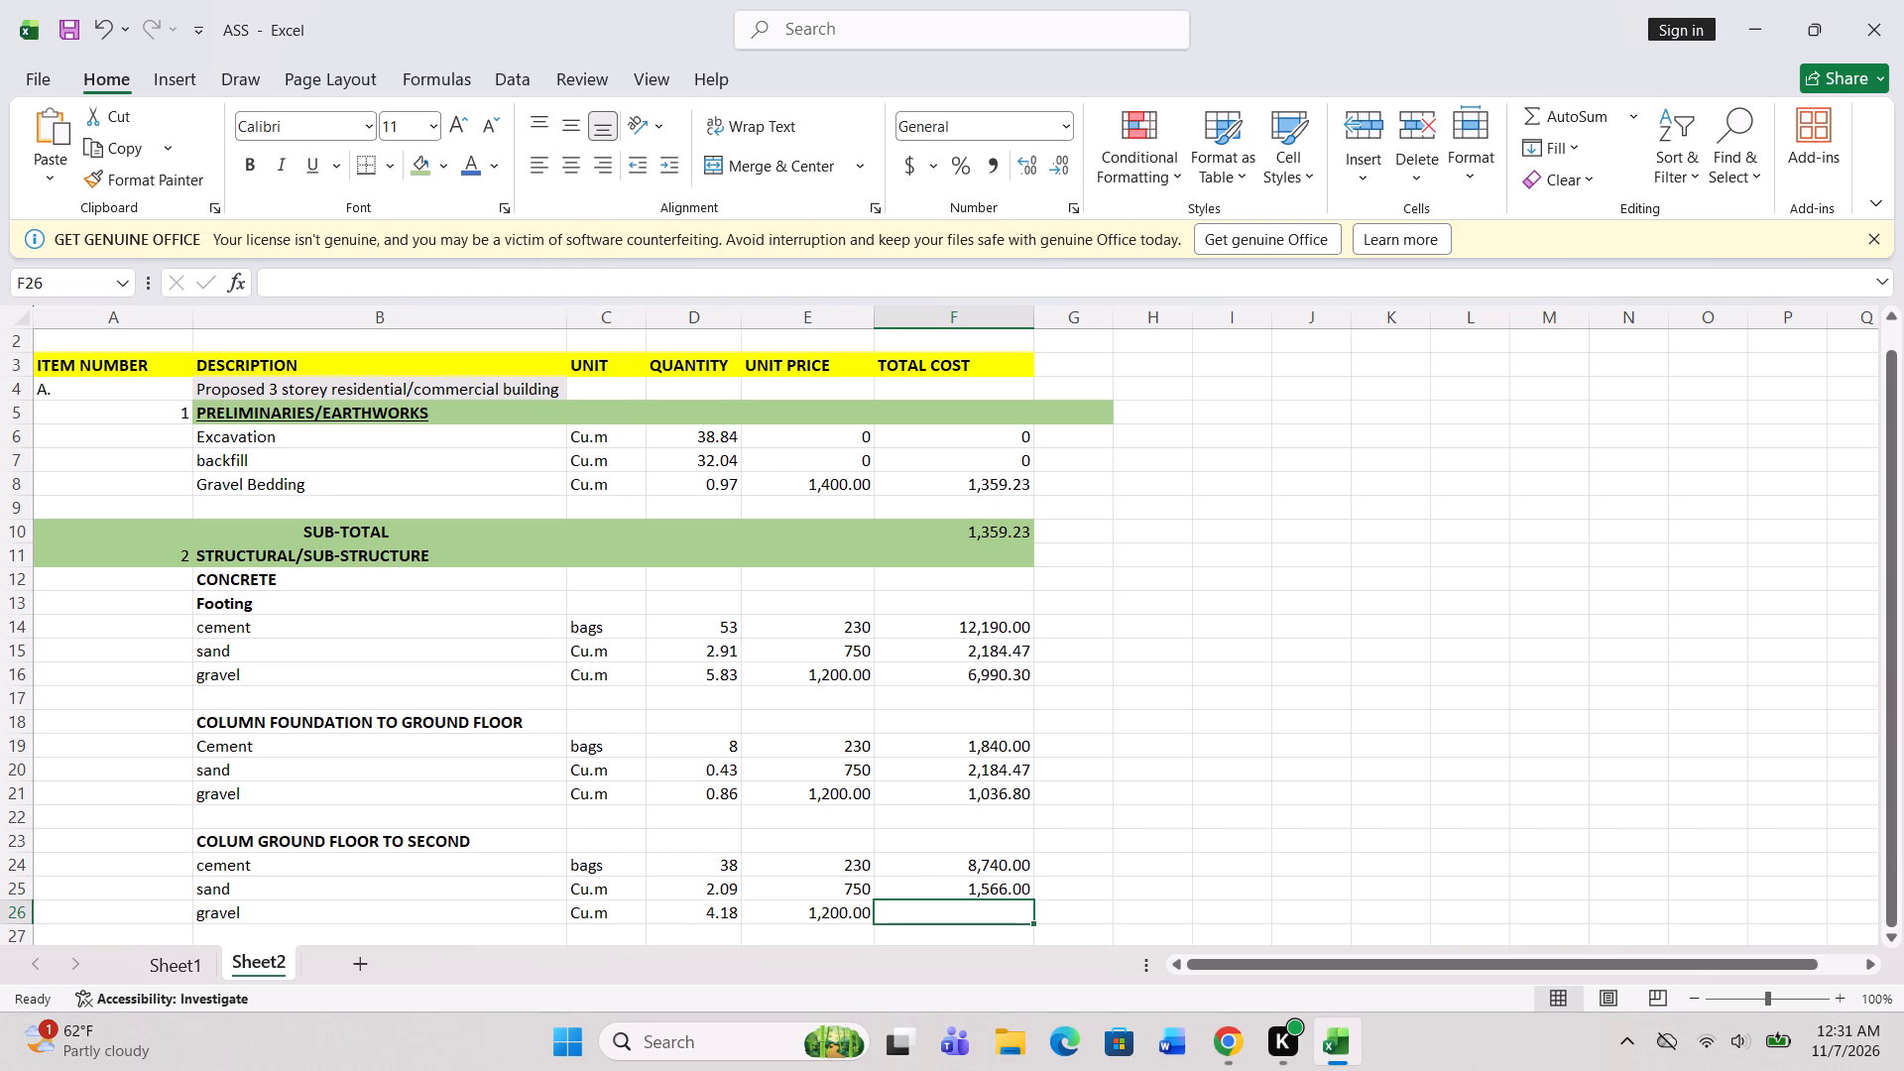
pyautogui.press('5')
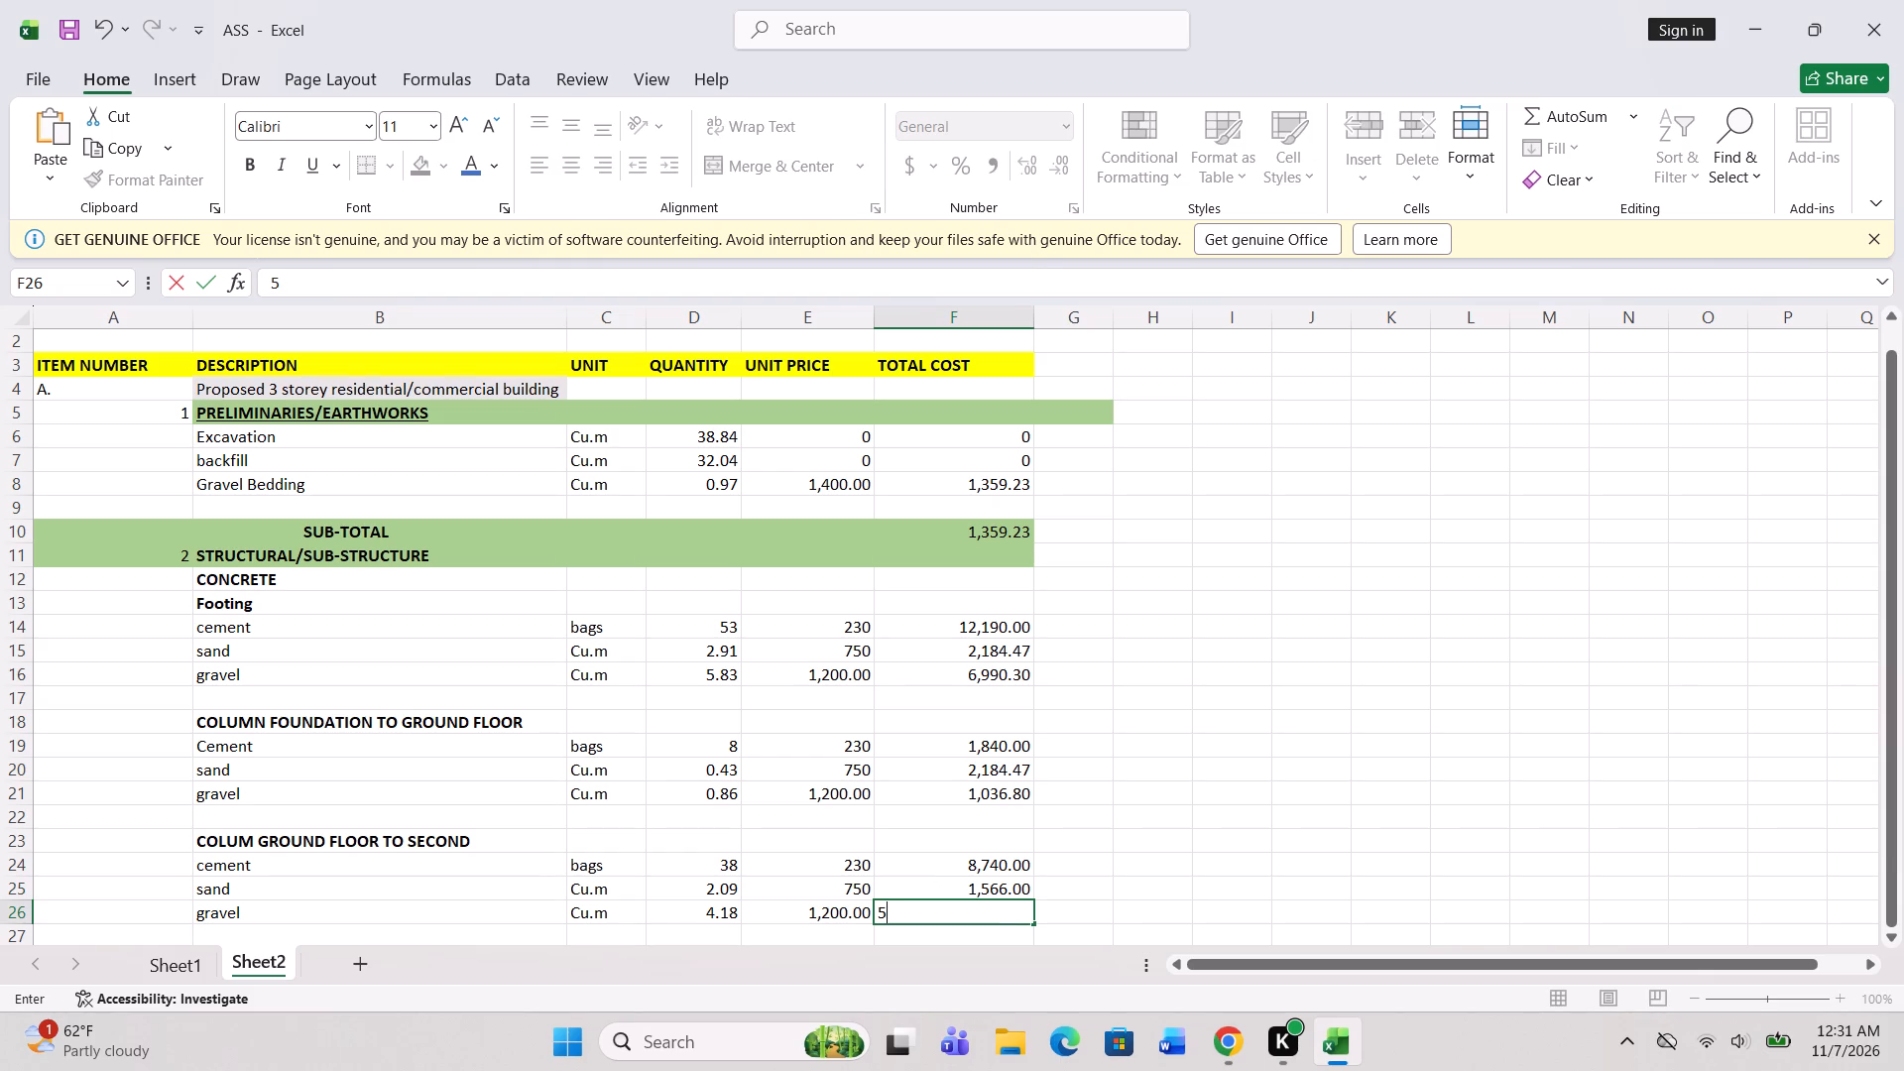
pyautogui.press(',')
pyautogui.write('011')
pyautogui.press('.')
pyautogui.press('2')
pyautogui.press('0')
pyautogui.press('Down')
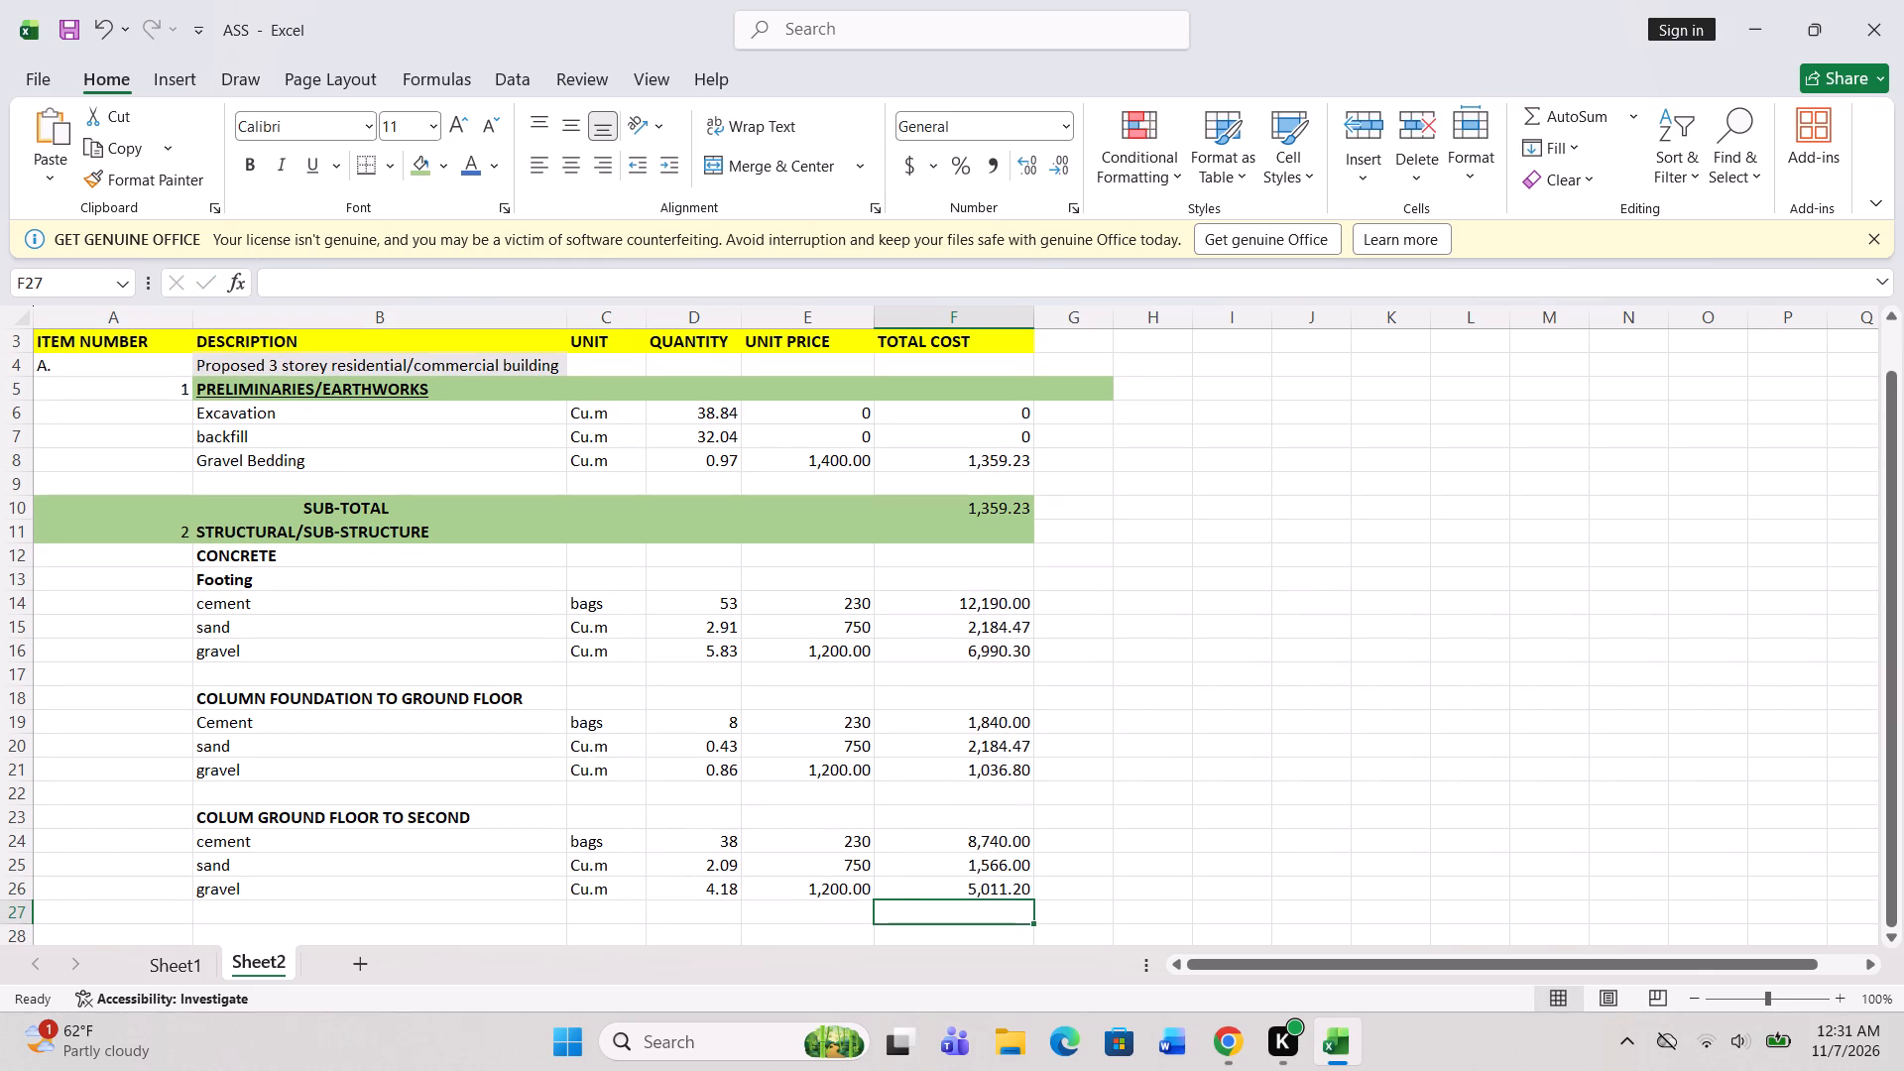
# Enter the section heading COLUMN SECOND TO THIRD FLOOR in B28, leaving a blank row below the ground-to-second-floor column items.
pyautogui.press('Down')
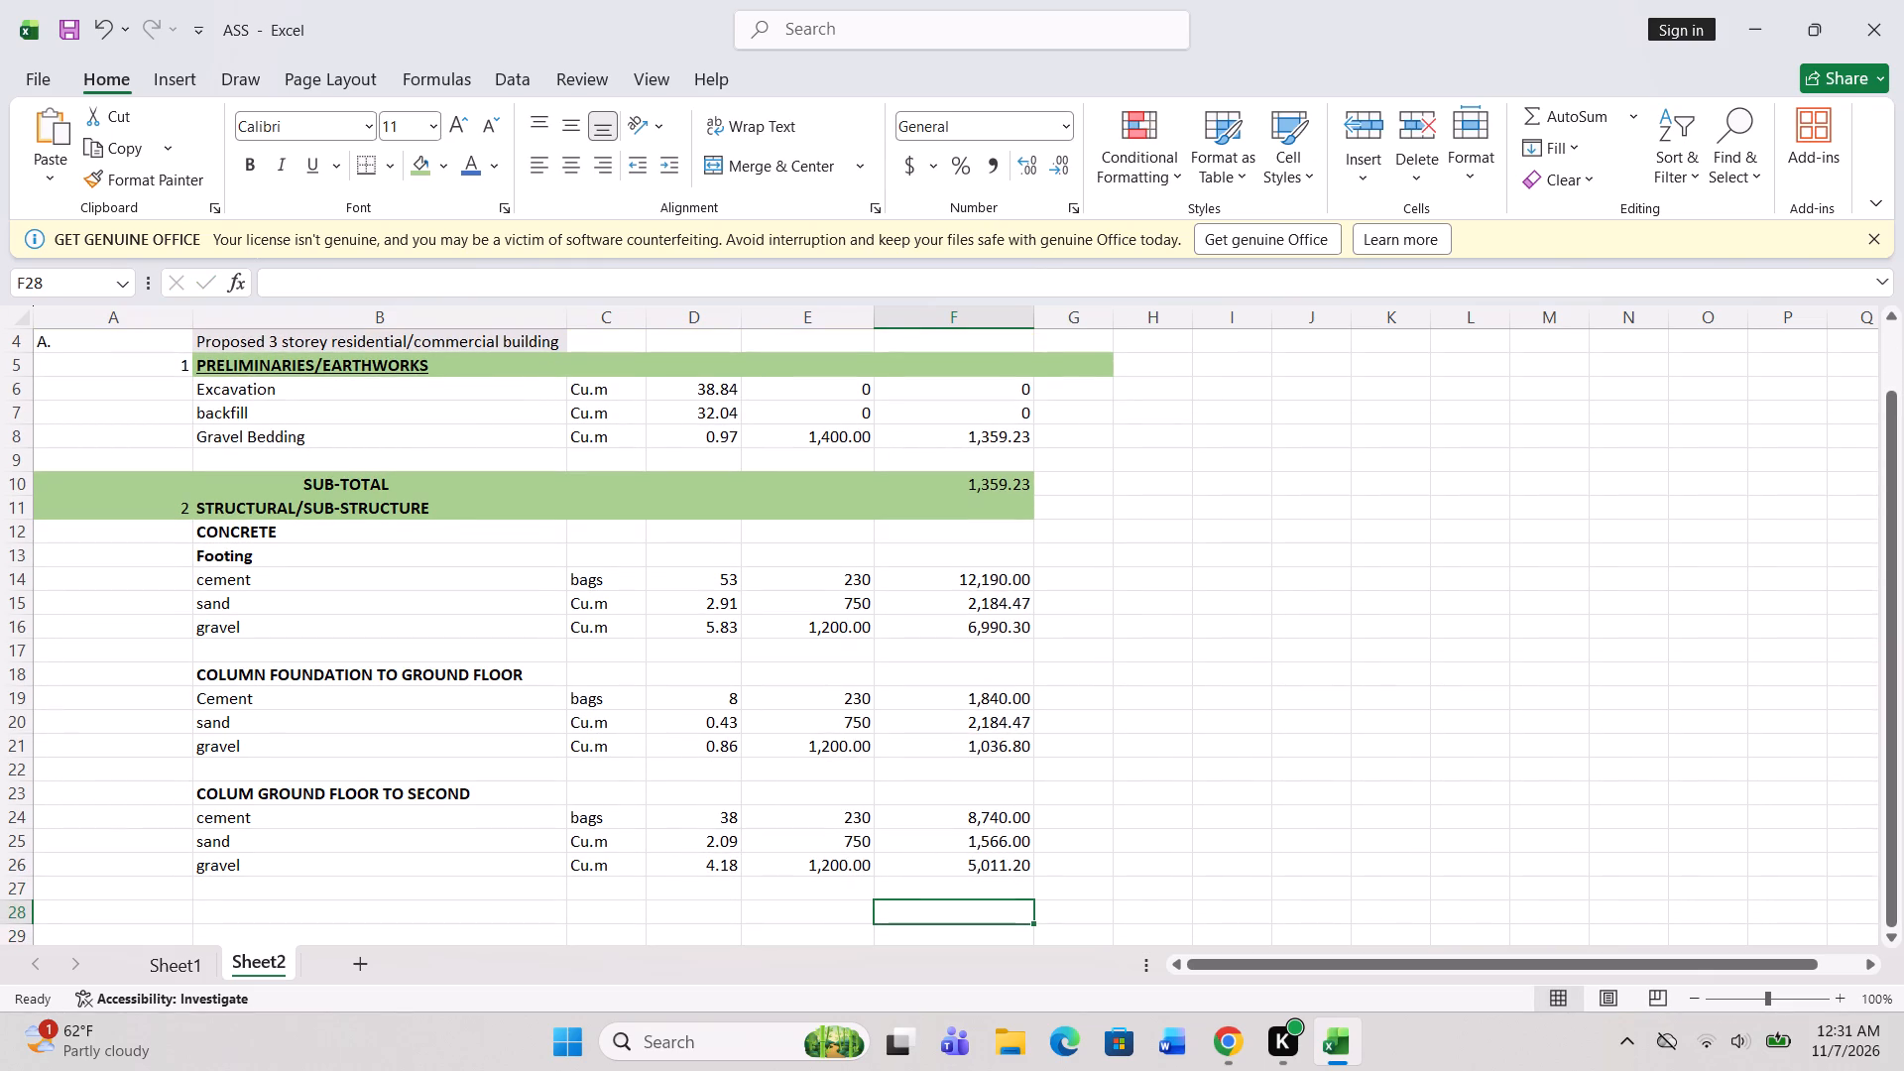
pyautogui.press('Left')
pyautogui.press('Left')
pyautogui.press('Left')
pyautogui.press('Left')
pyautogui.press('Left')
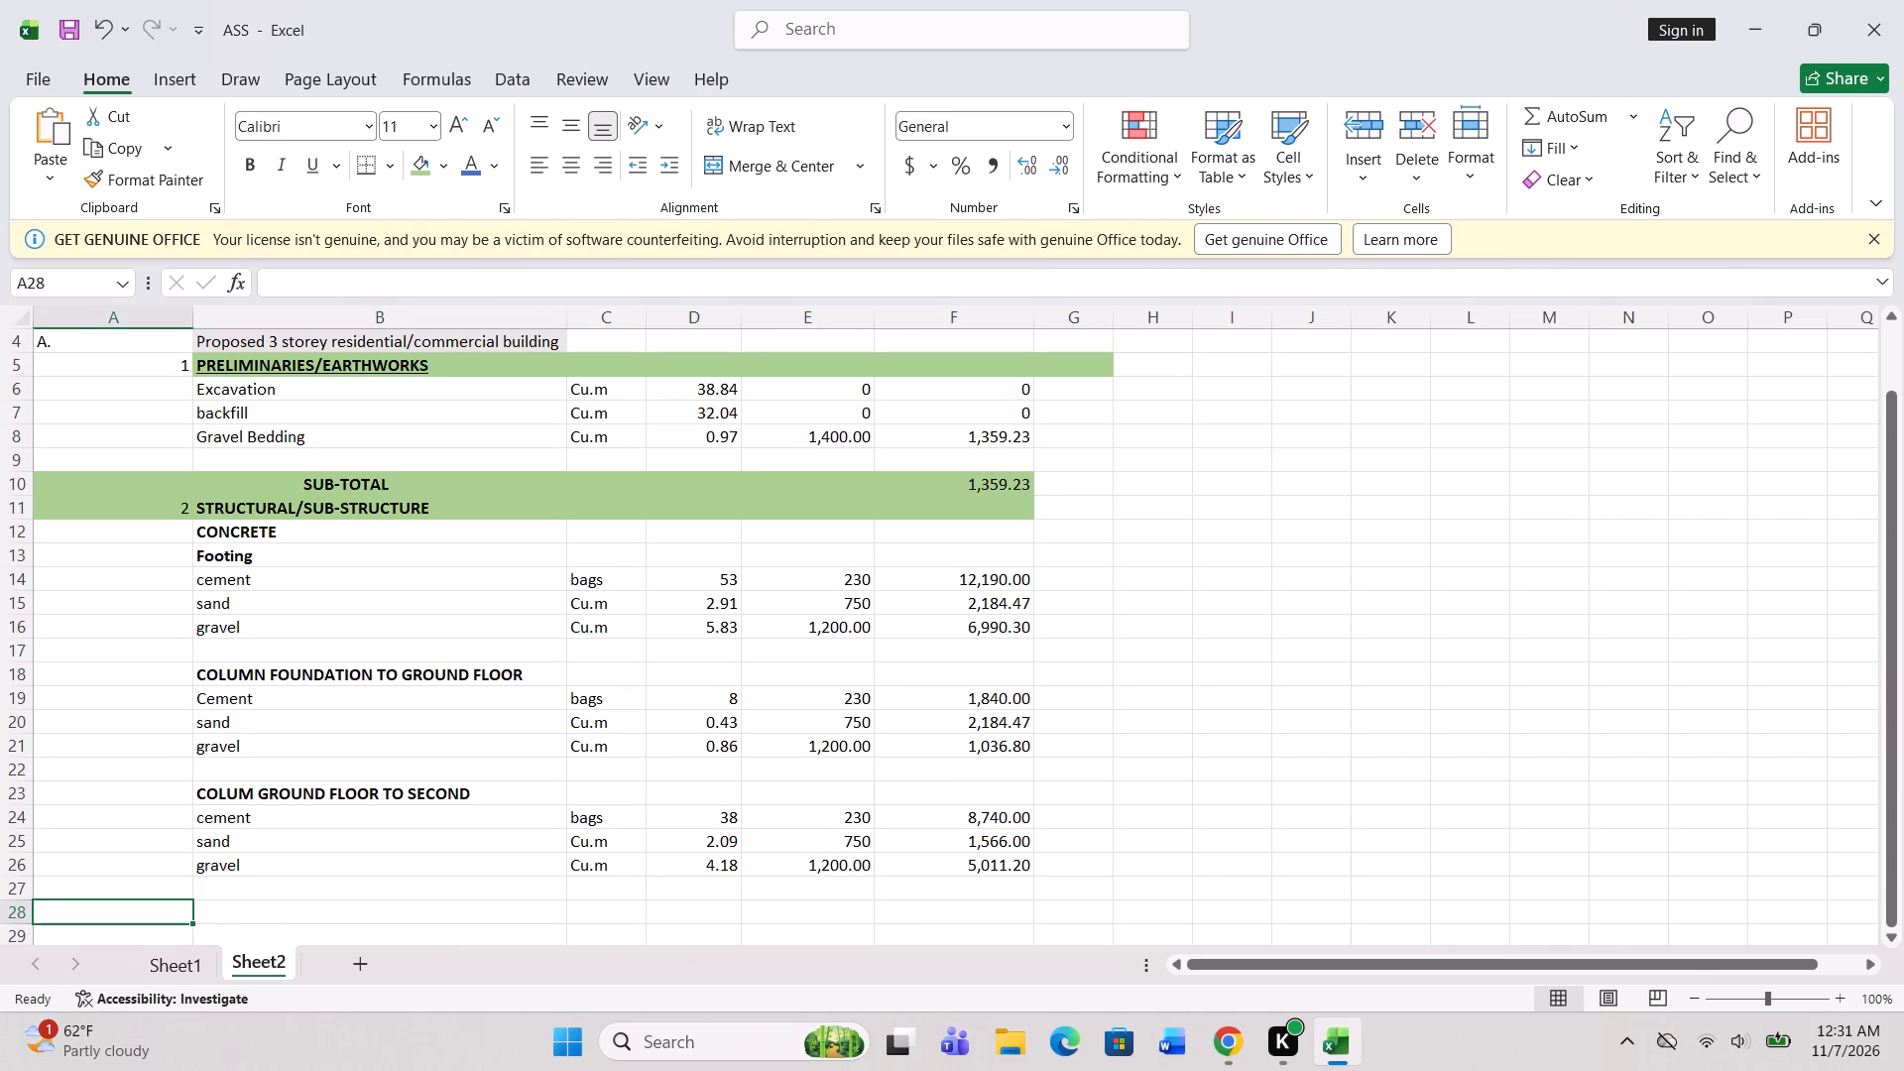
pyautogui.press('Down')
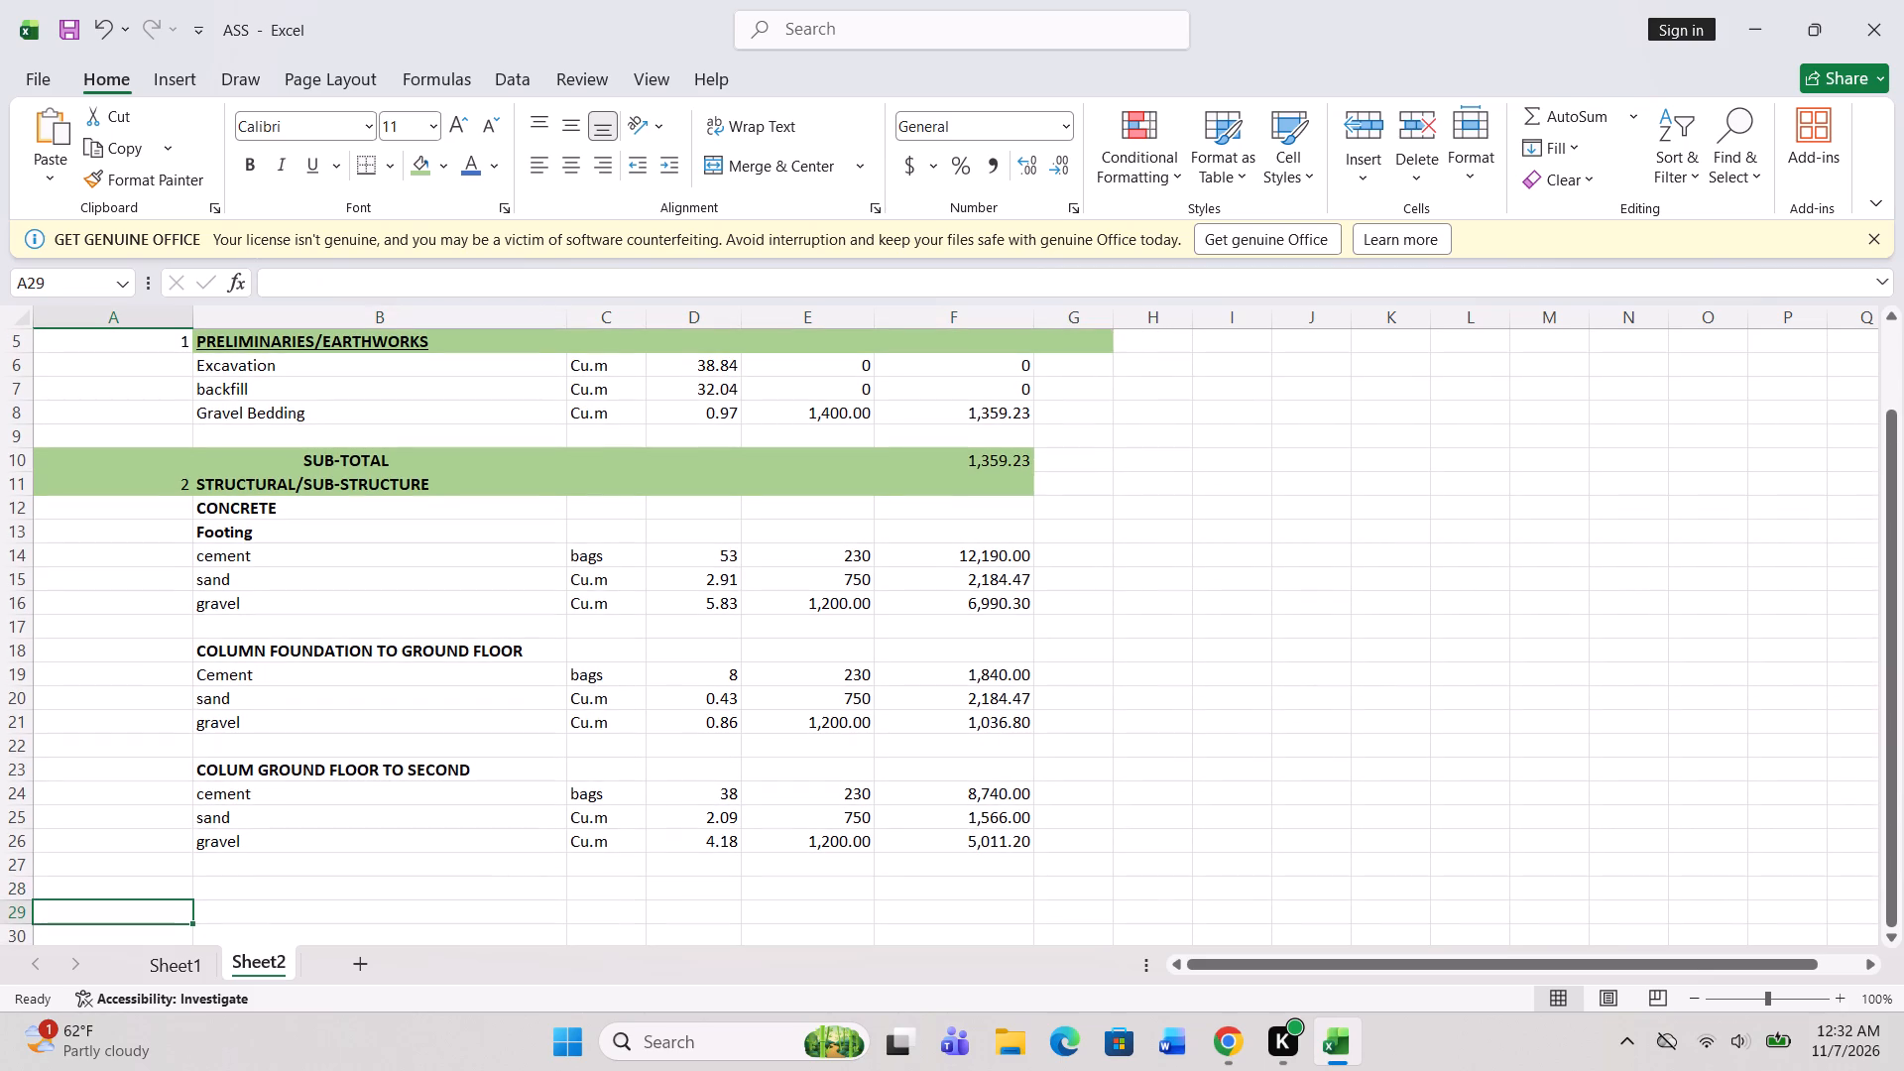
pyautogui.press('Up')
pyautogui.press('Right')
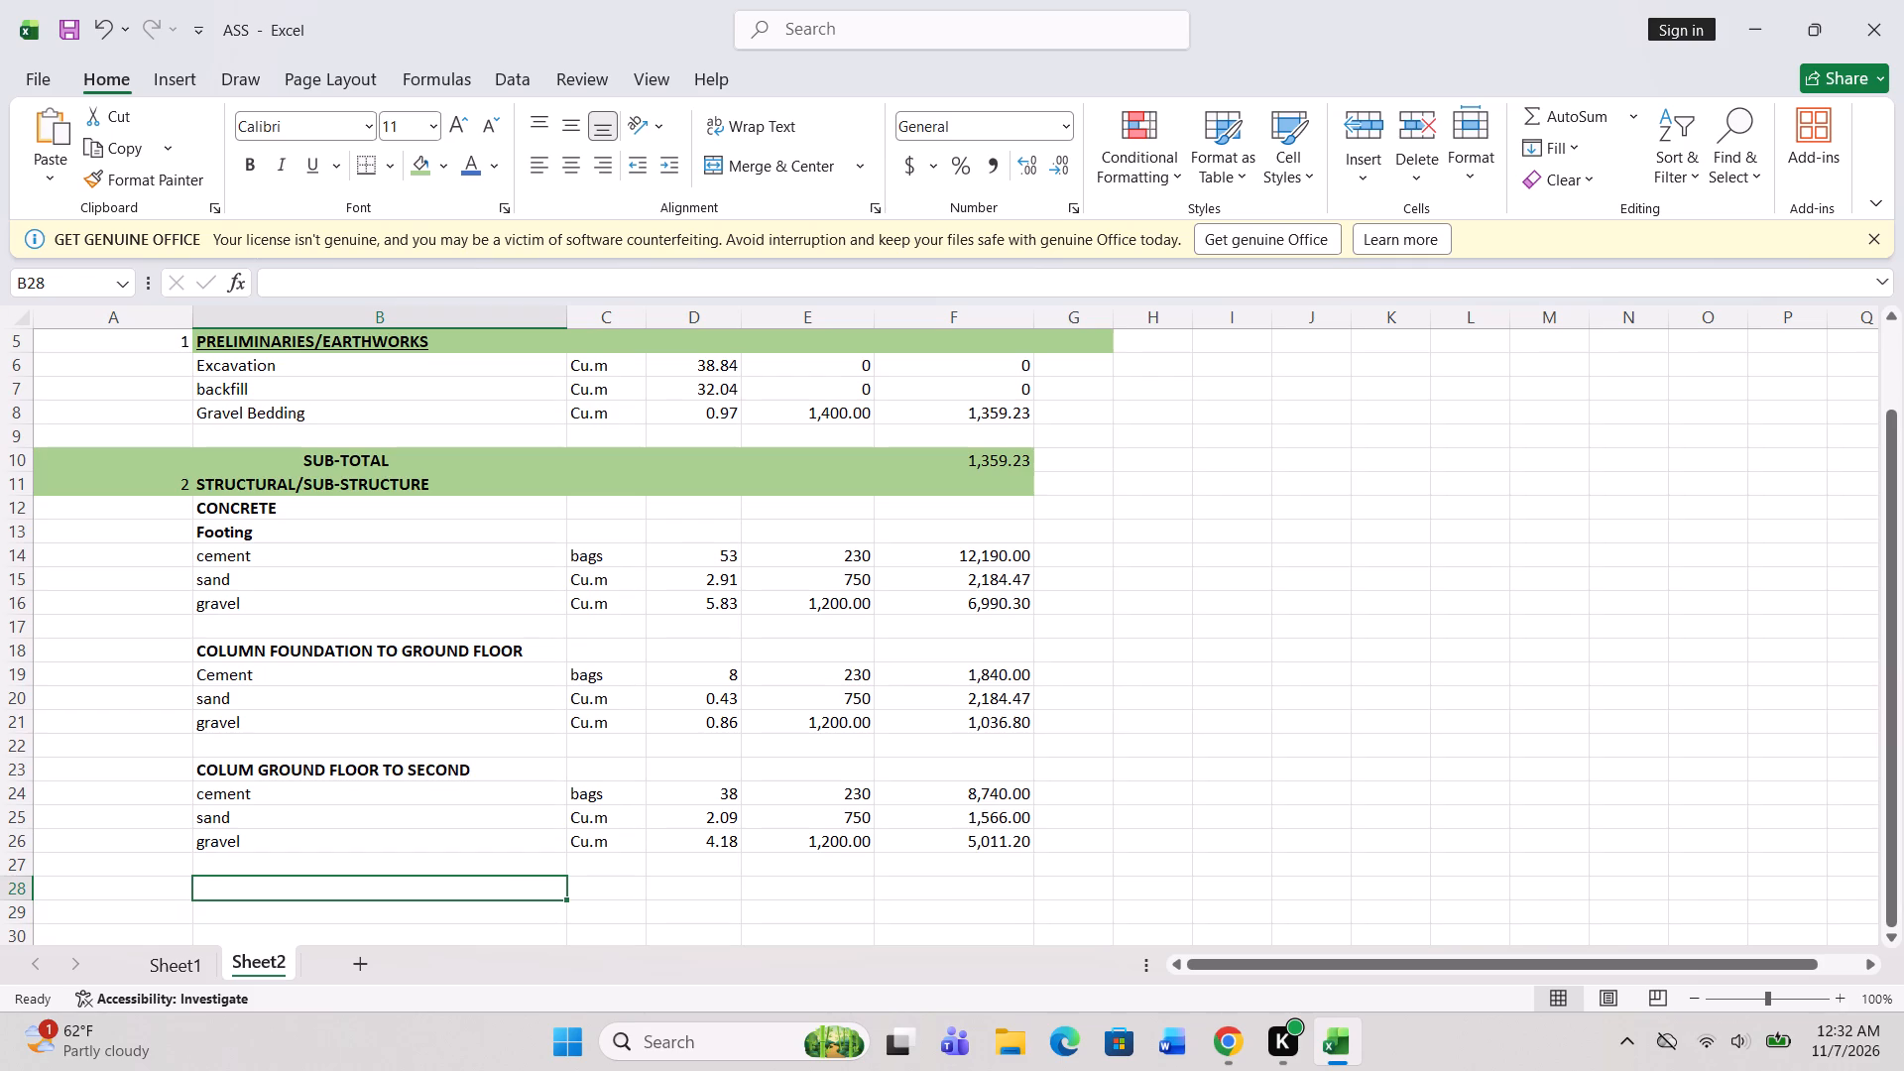
pyautogui.press('c')
pyautogui.press('BackSpace')
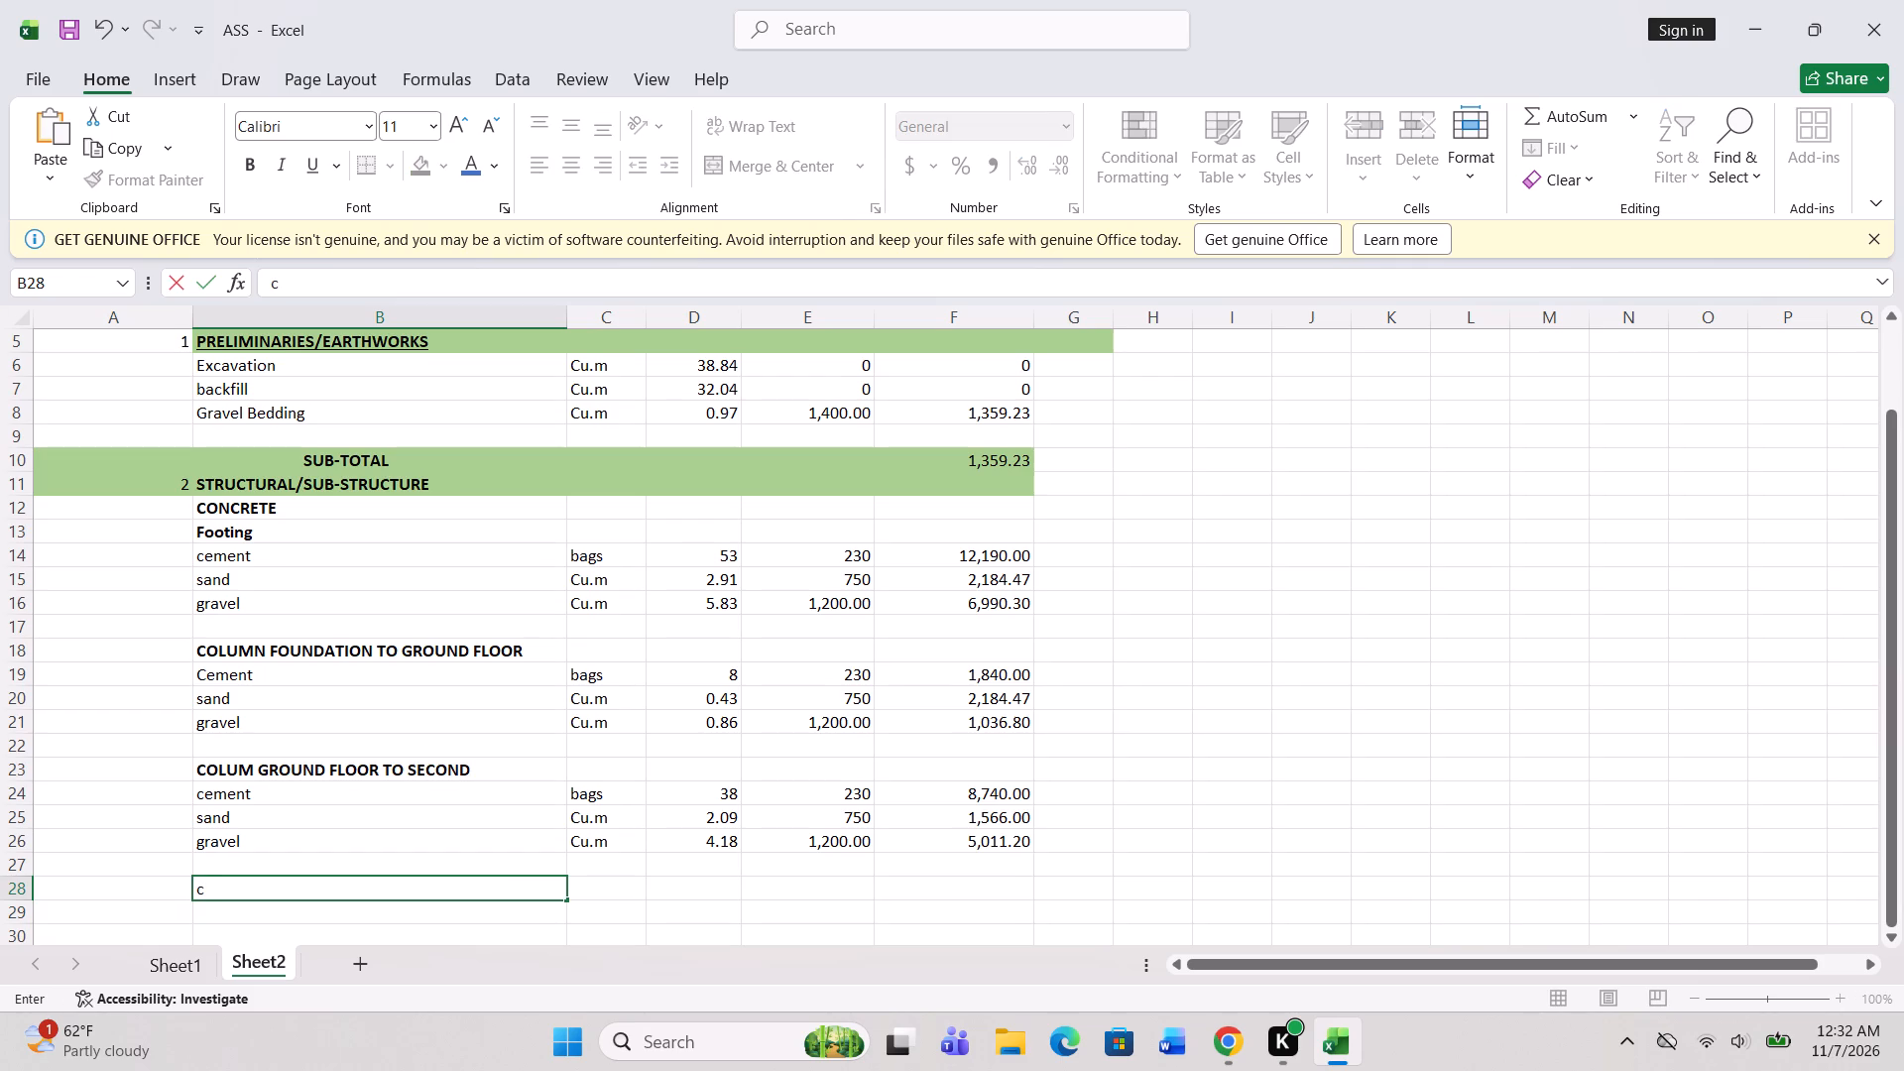
pyautogui.press('c')
pyautogui.write('OLU')
pyautogui.press('m')
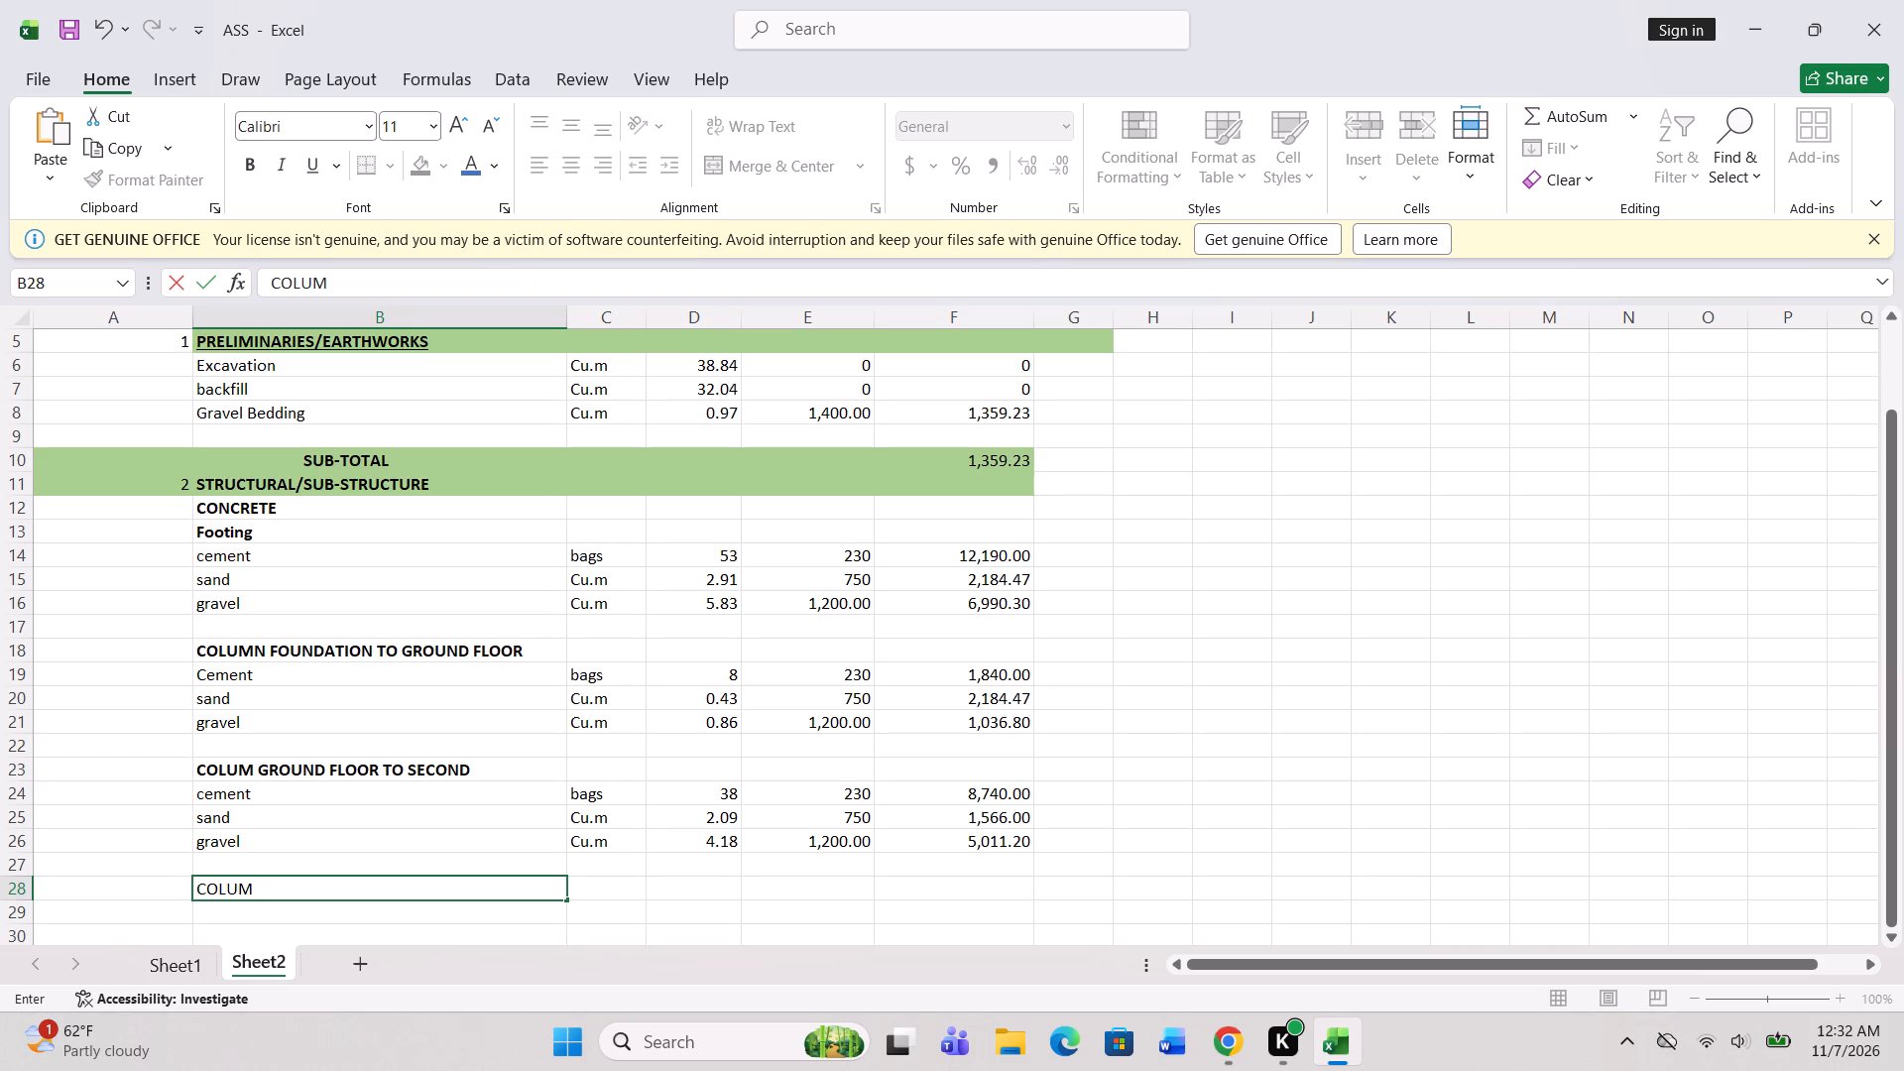
pyautogui.press('n')
pyautogui.press('space')
pyautogui.write('SECON')
pyautogui.press('d')
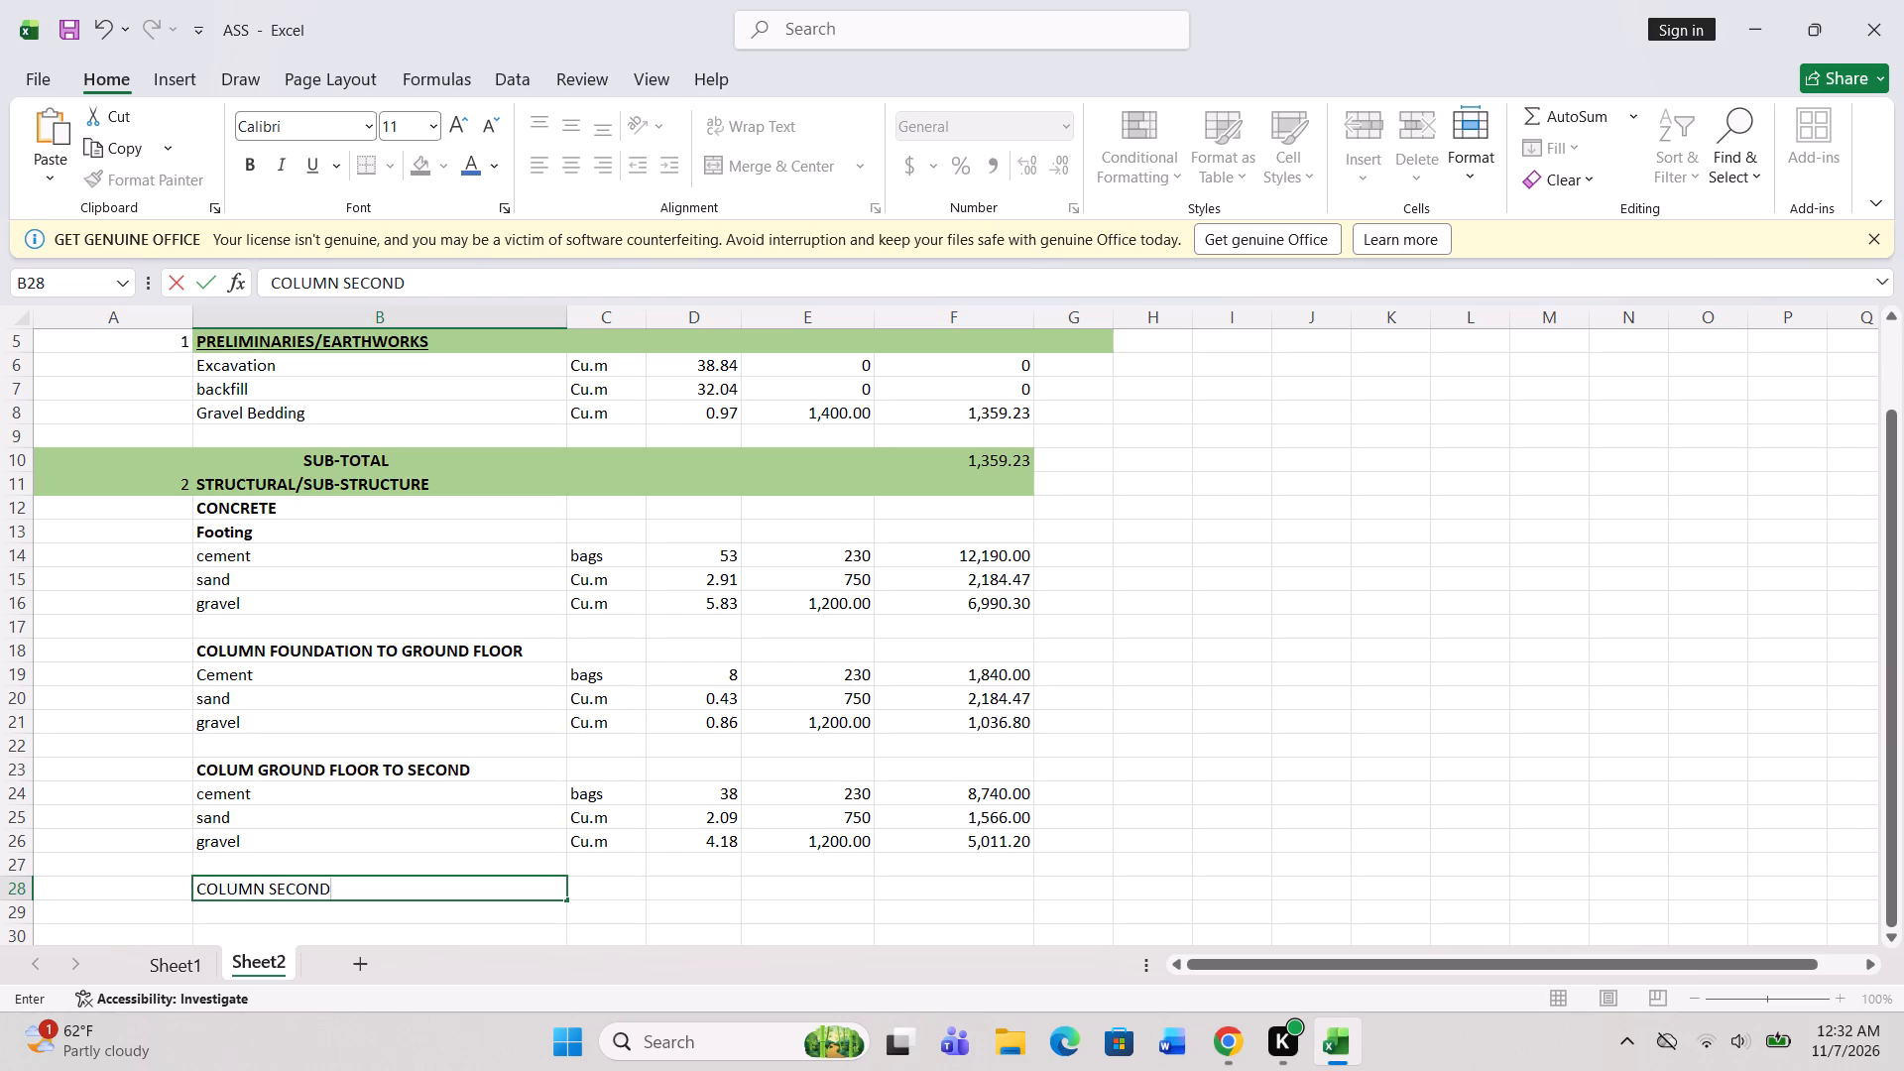
pyautogui.press('space')
pyautogui.write('TO')
pyautogui.press('space')
pyautogui.write('TH')
pyautogui.write('IR')
pyautogui.press('d')
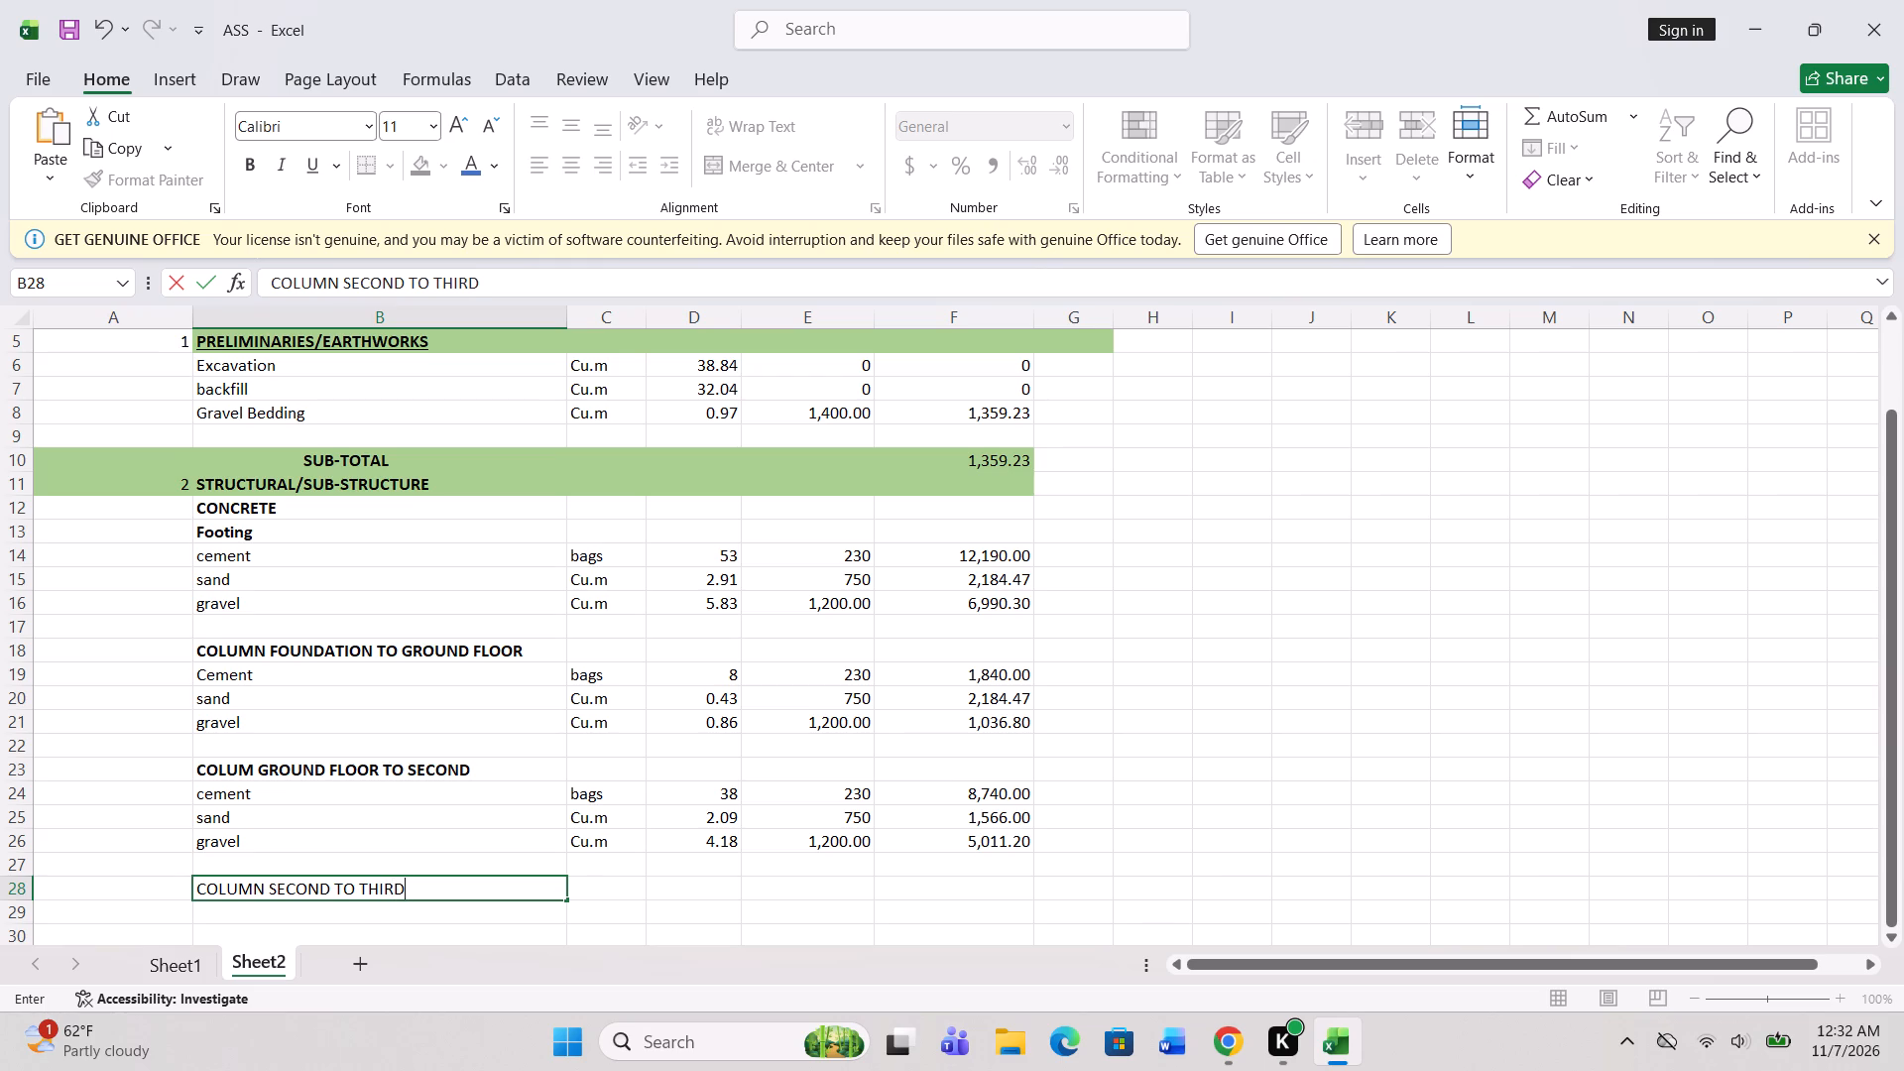
pyautogui.press('space')
pyautogui.write('FLOOR')
# Make the COLUMN SECOND TO THIRD FLOOR heading in B28 bold.
pyautogui.click(201, 892)
pyautogui.click(251, 158)
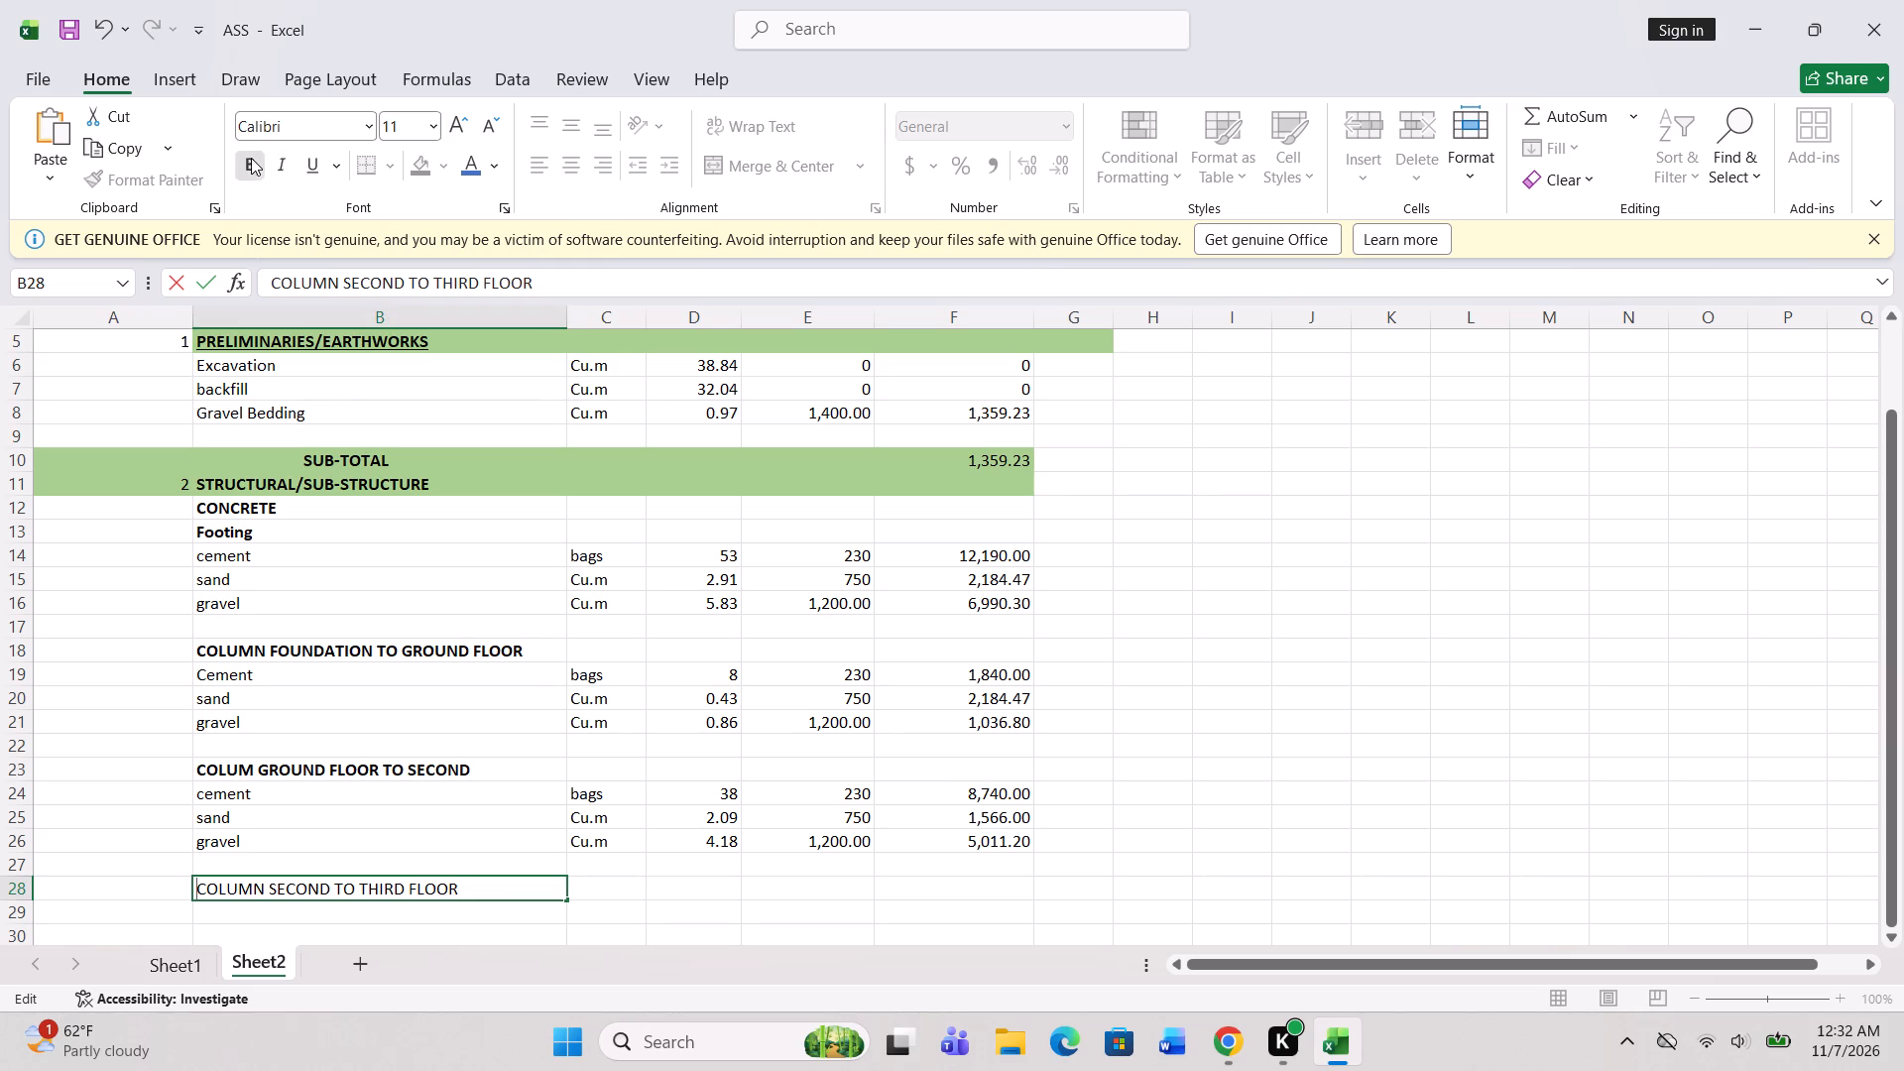
pyautogui.click(251, 158)
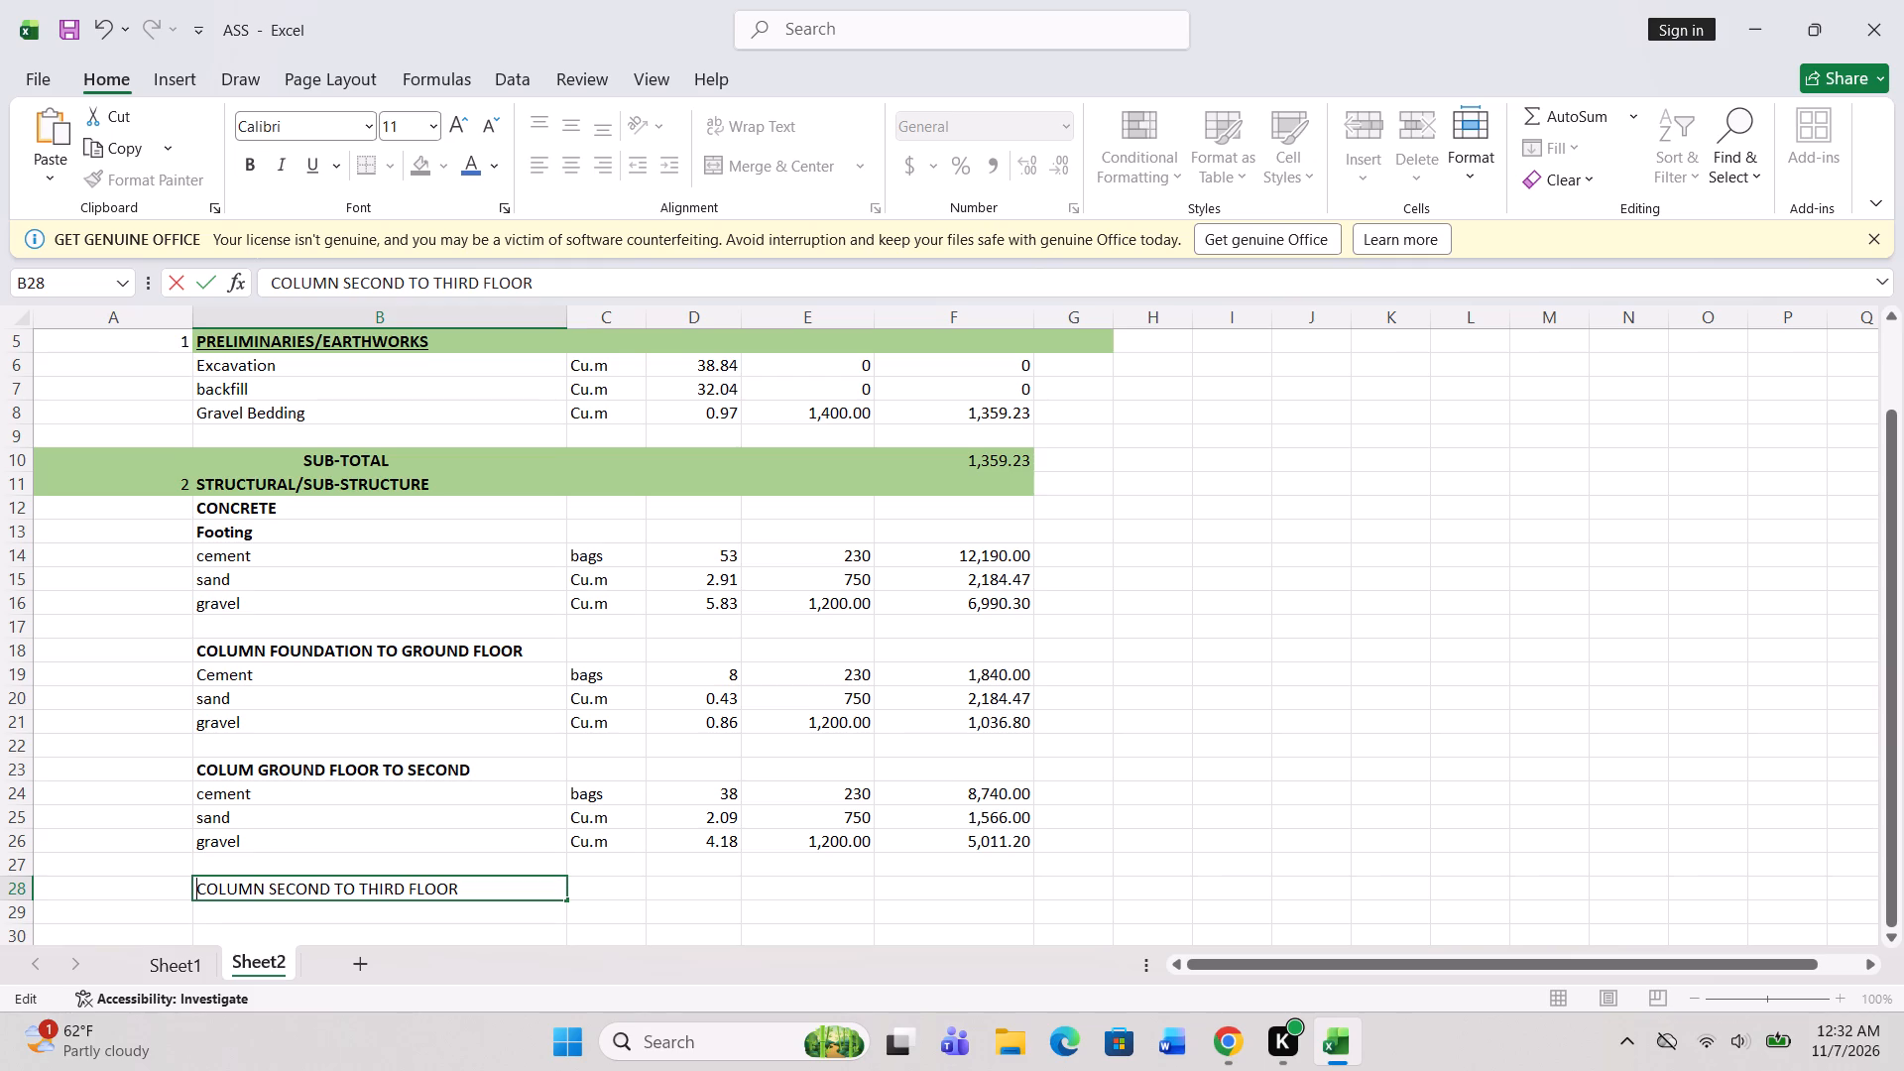
pyautogui.click(629, 891)
pyautogui.click(493, 889)
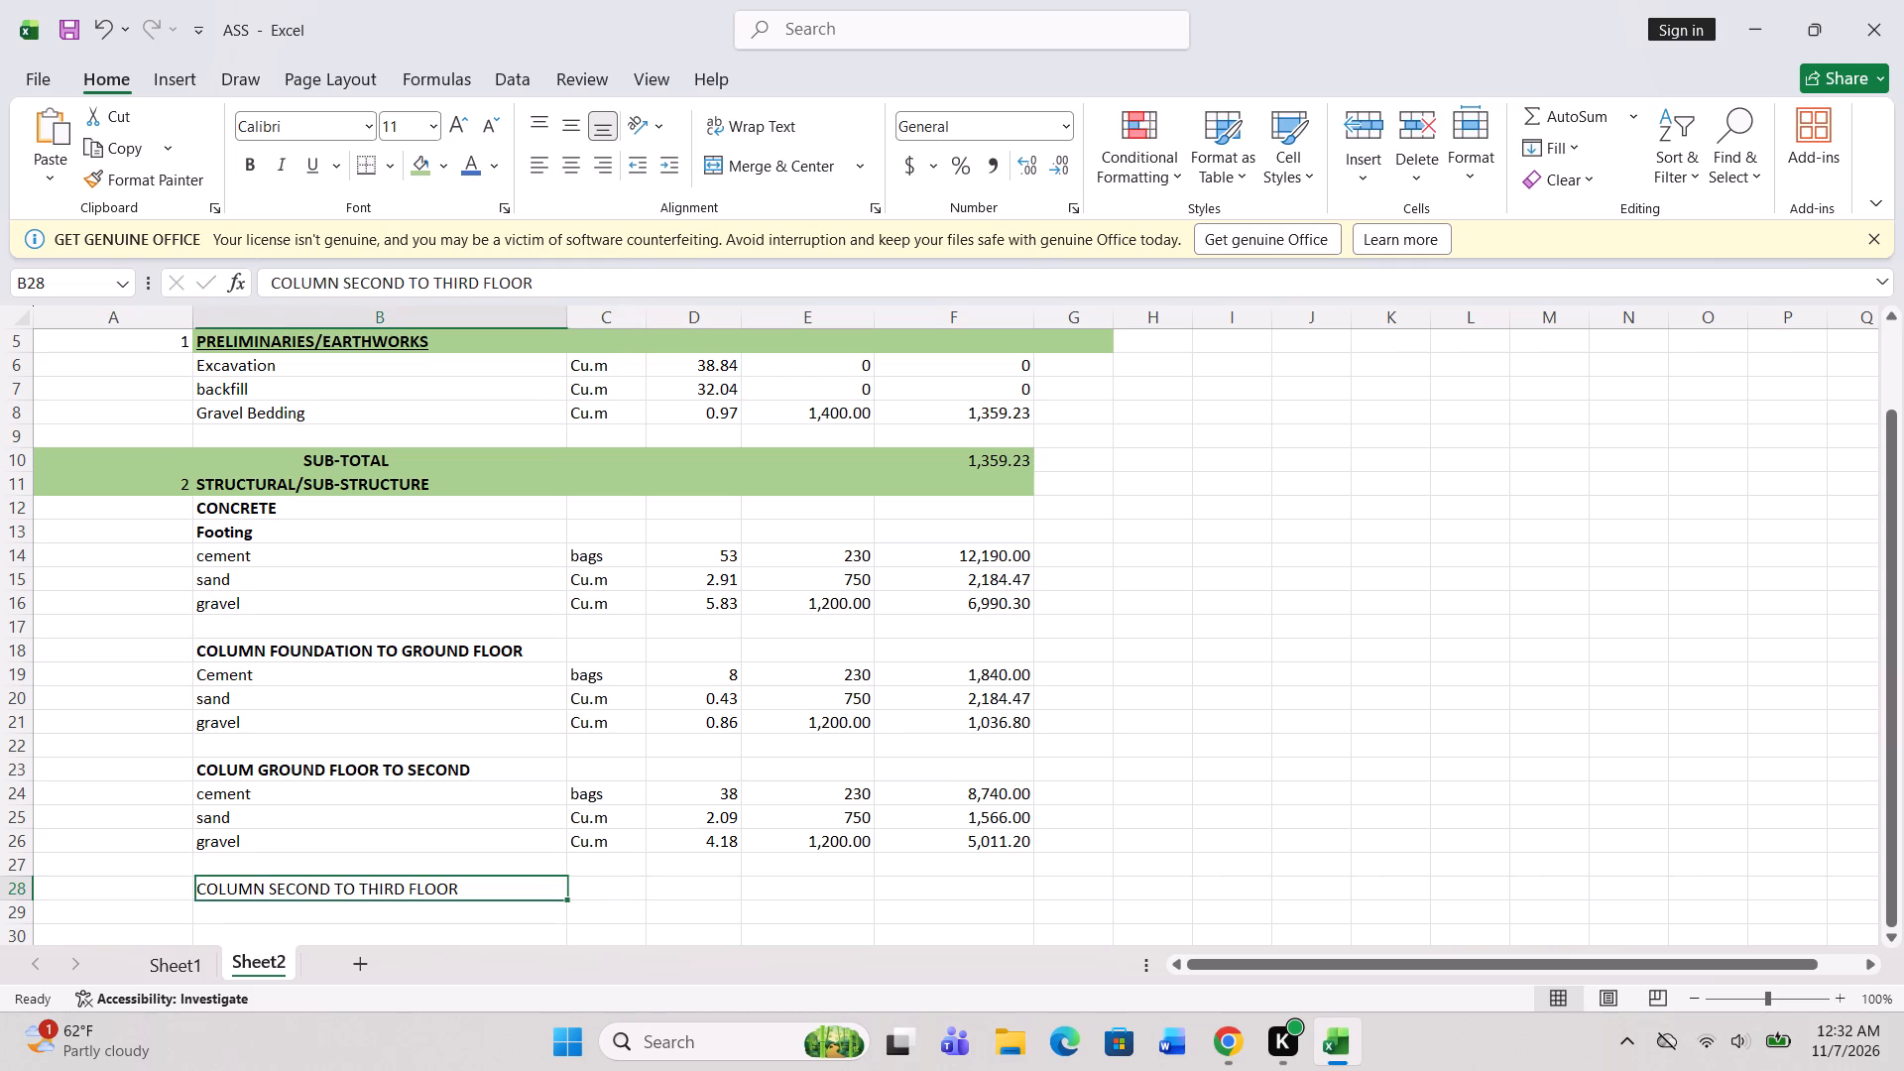
pyautogui.click(249, 165)
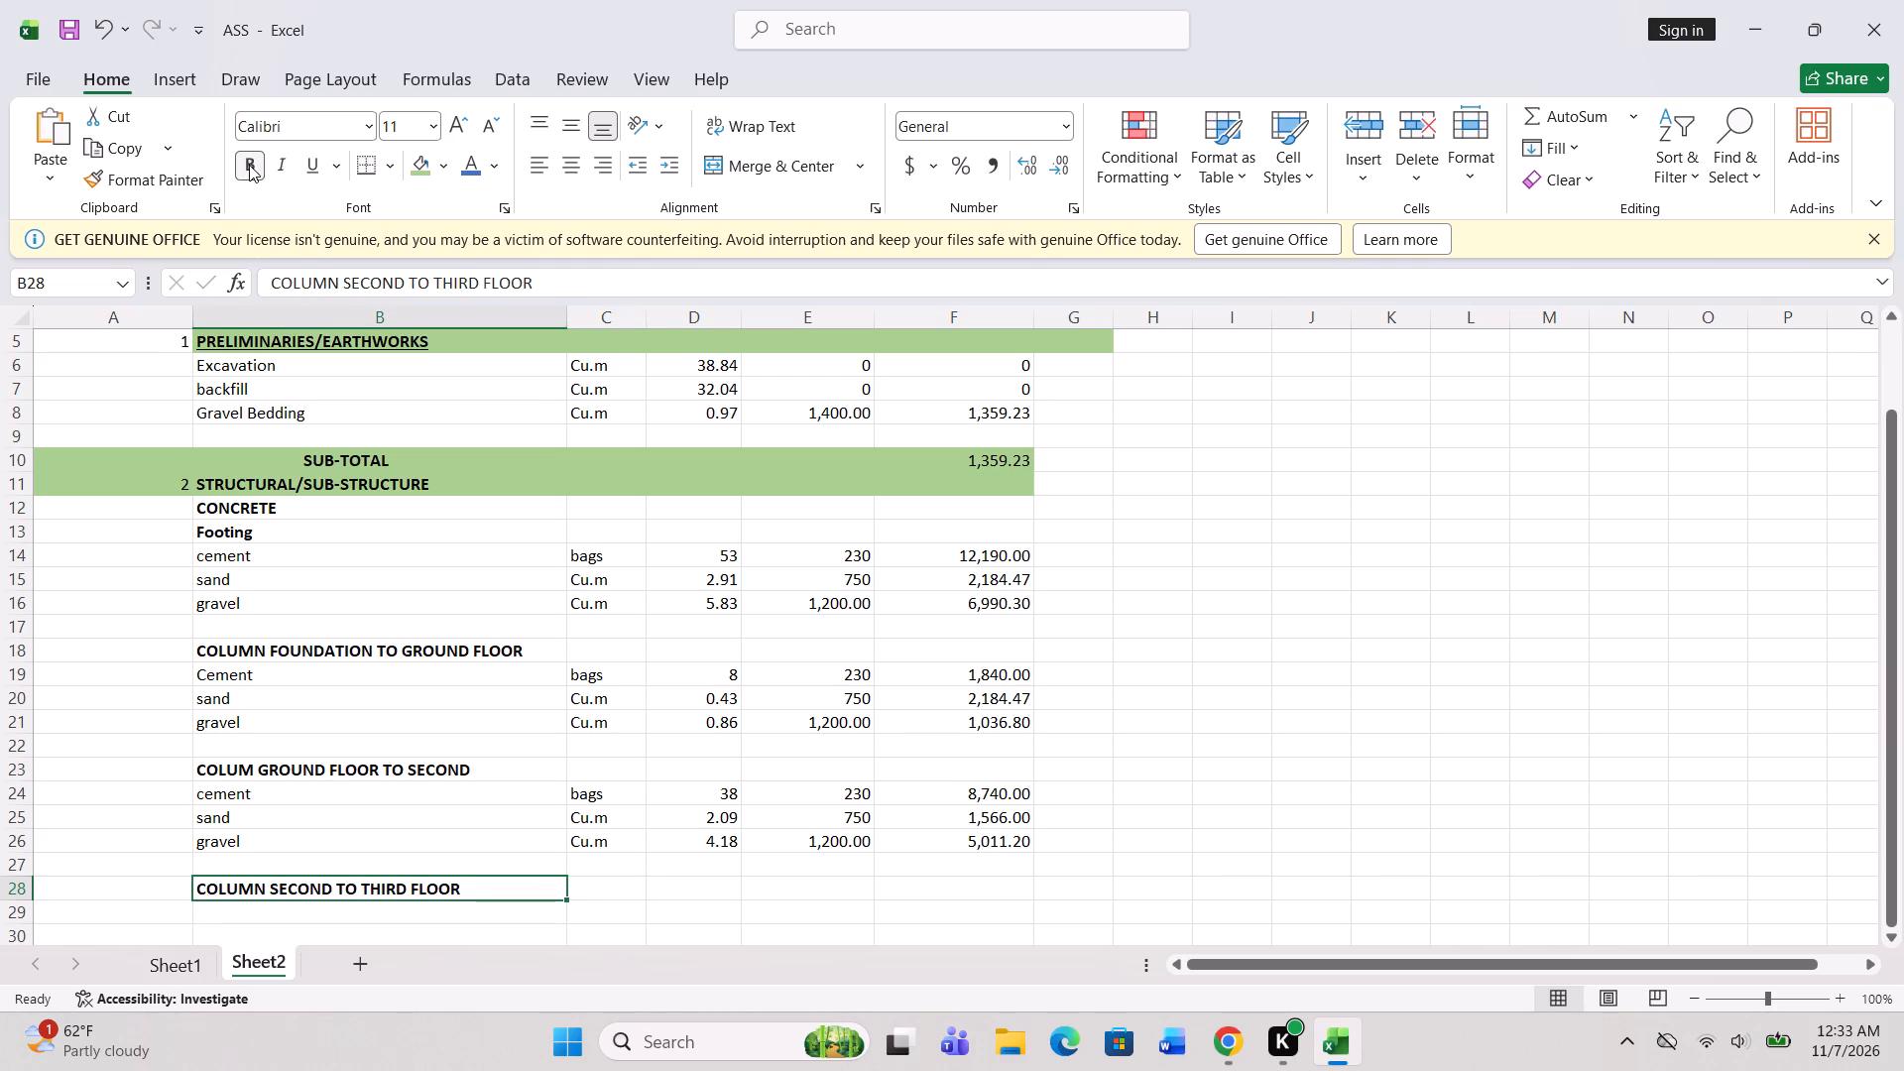
# Correct the spelling of the heading in B23 to COLUMN GROUND FLOOR TO SECOND.
pyautogui.doubleClick(252, 772)
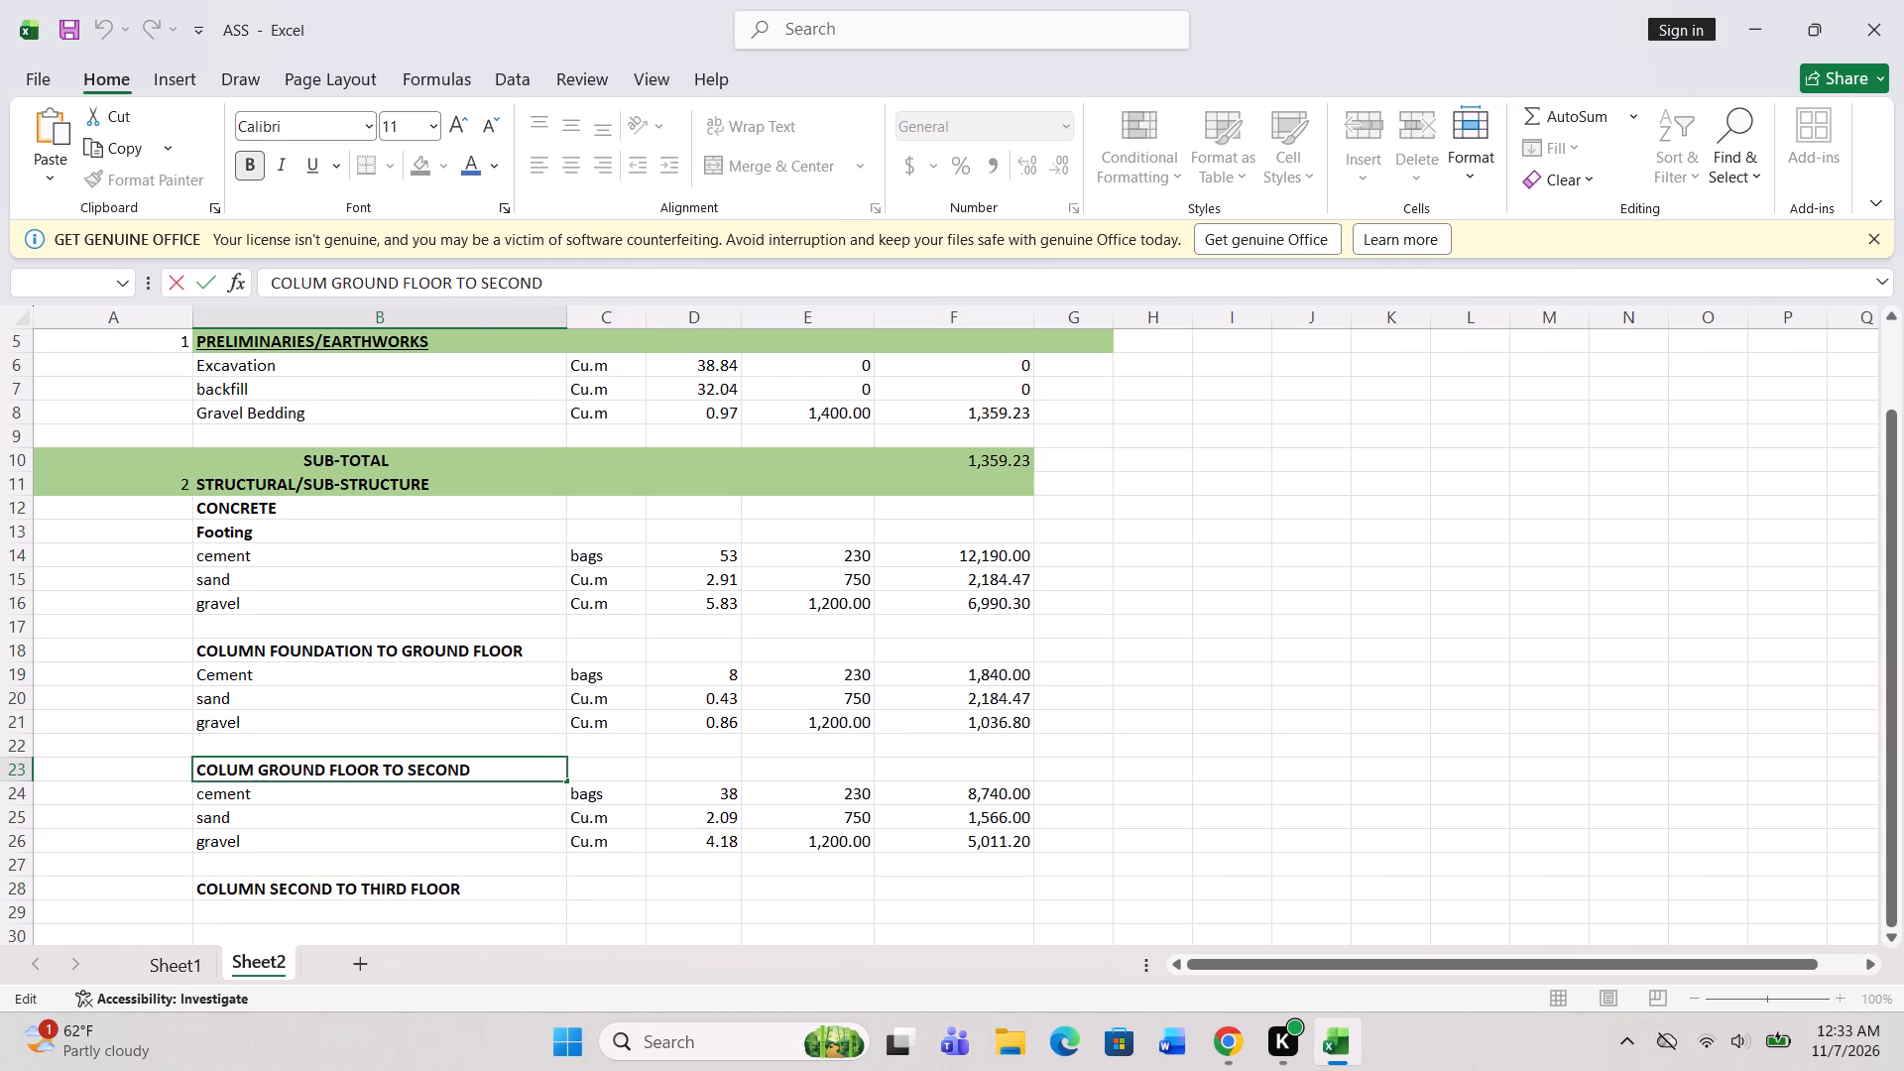
pyautogui.press('n')
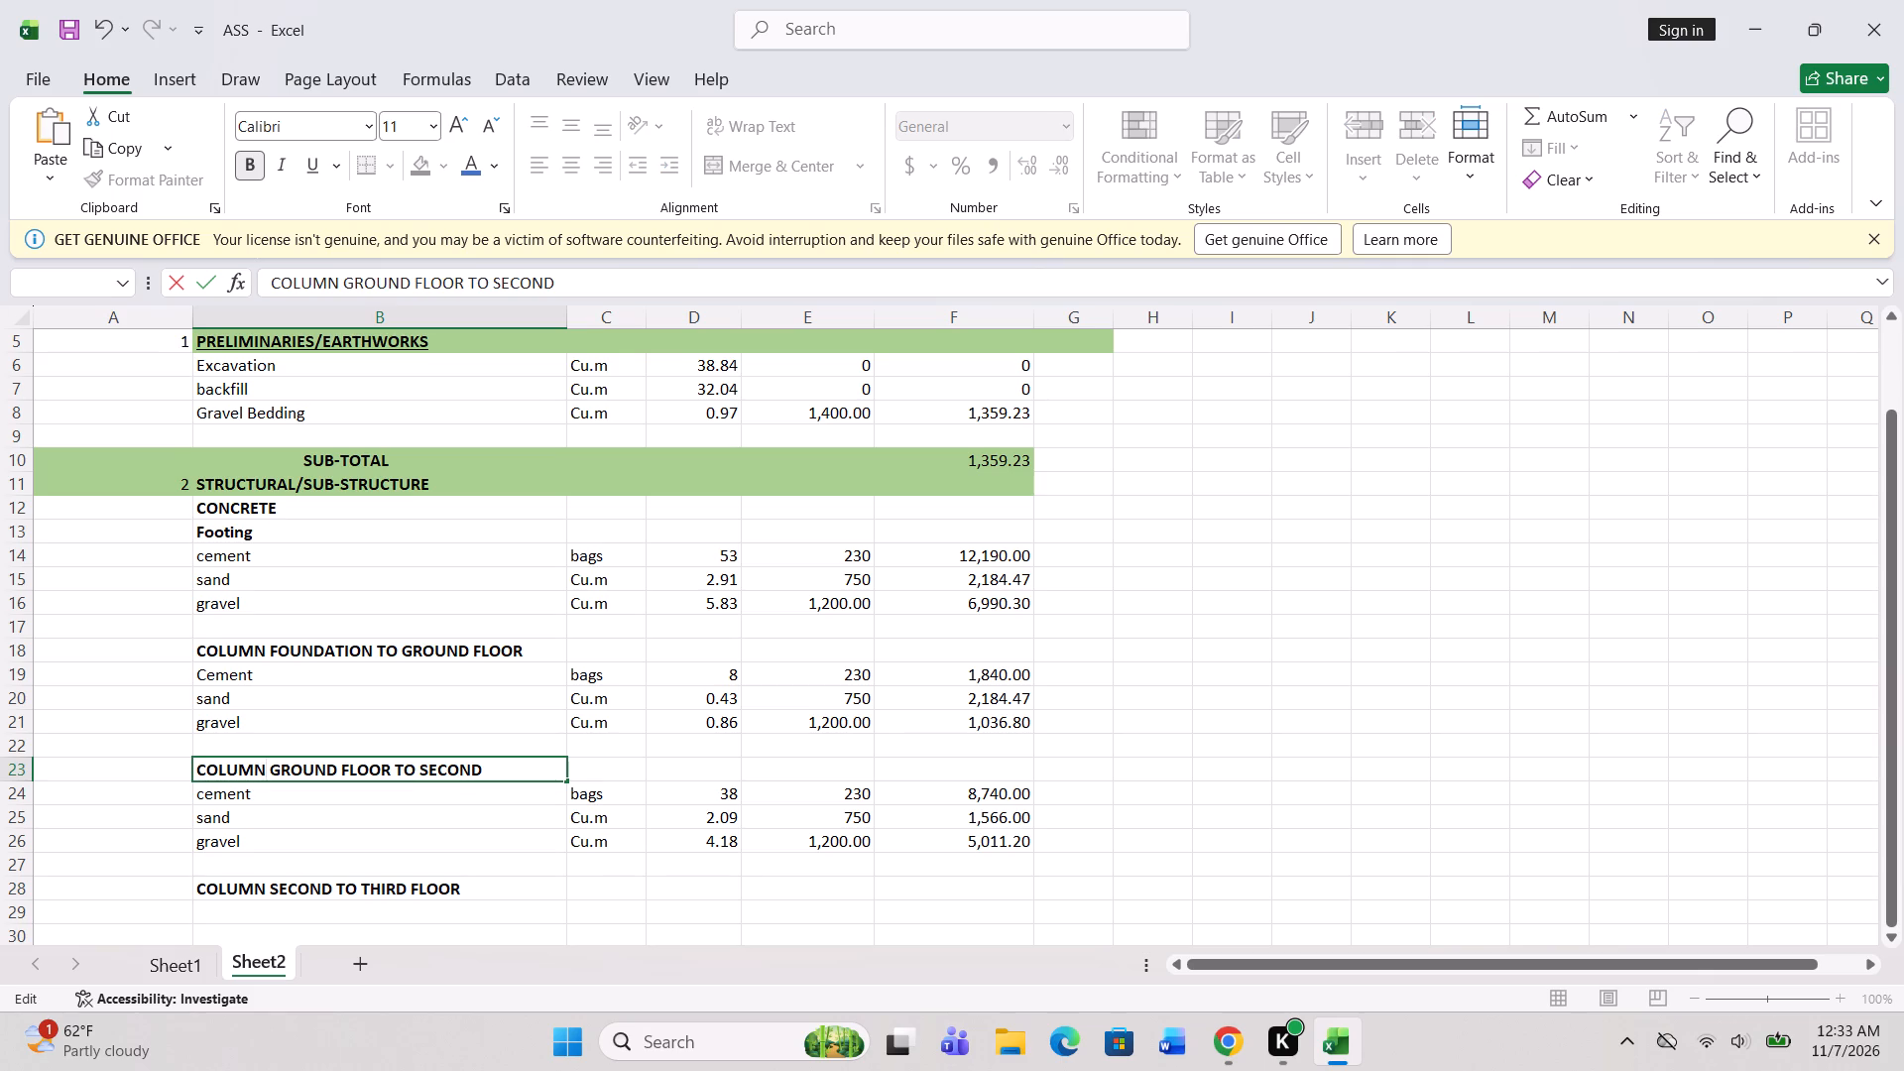
# List the second-to-third-floor column materials in B29 to B31: Cement, sand and gravel.
pyautogui.click(495, 915)
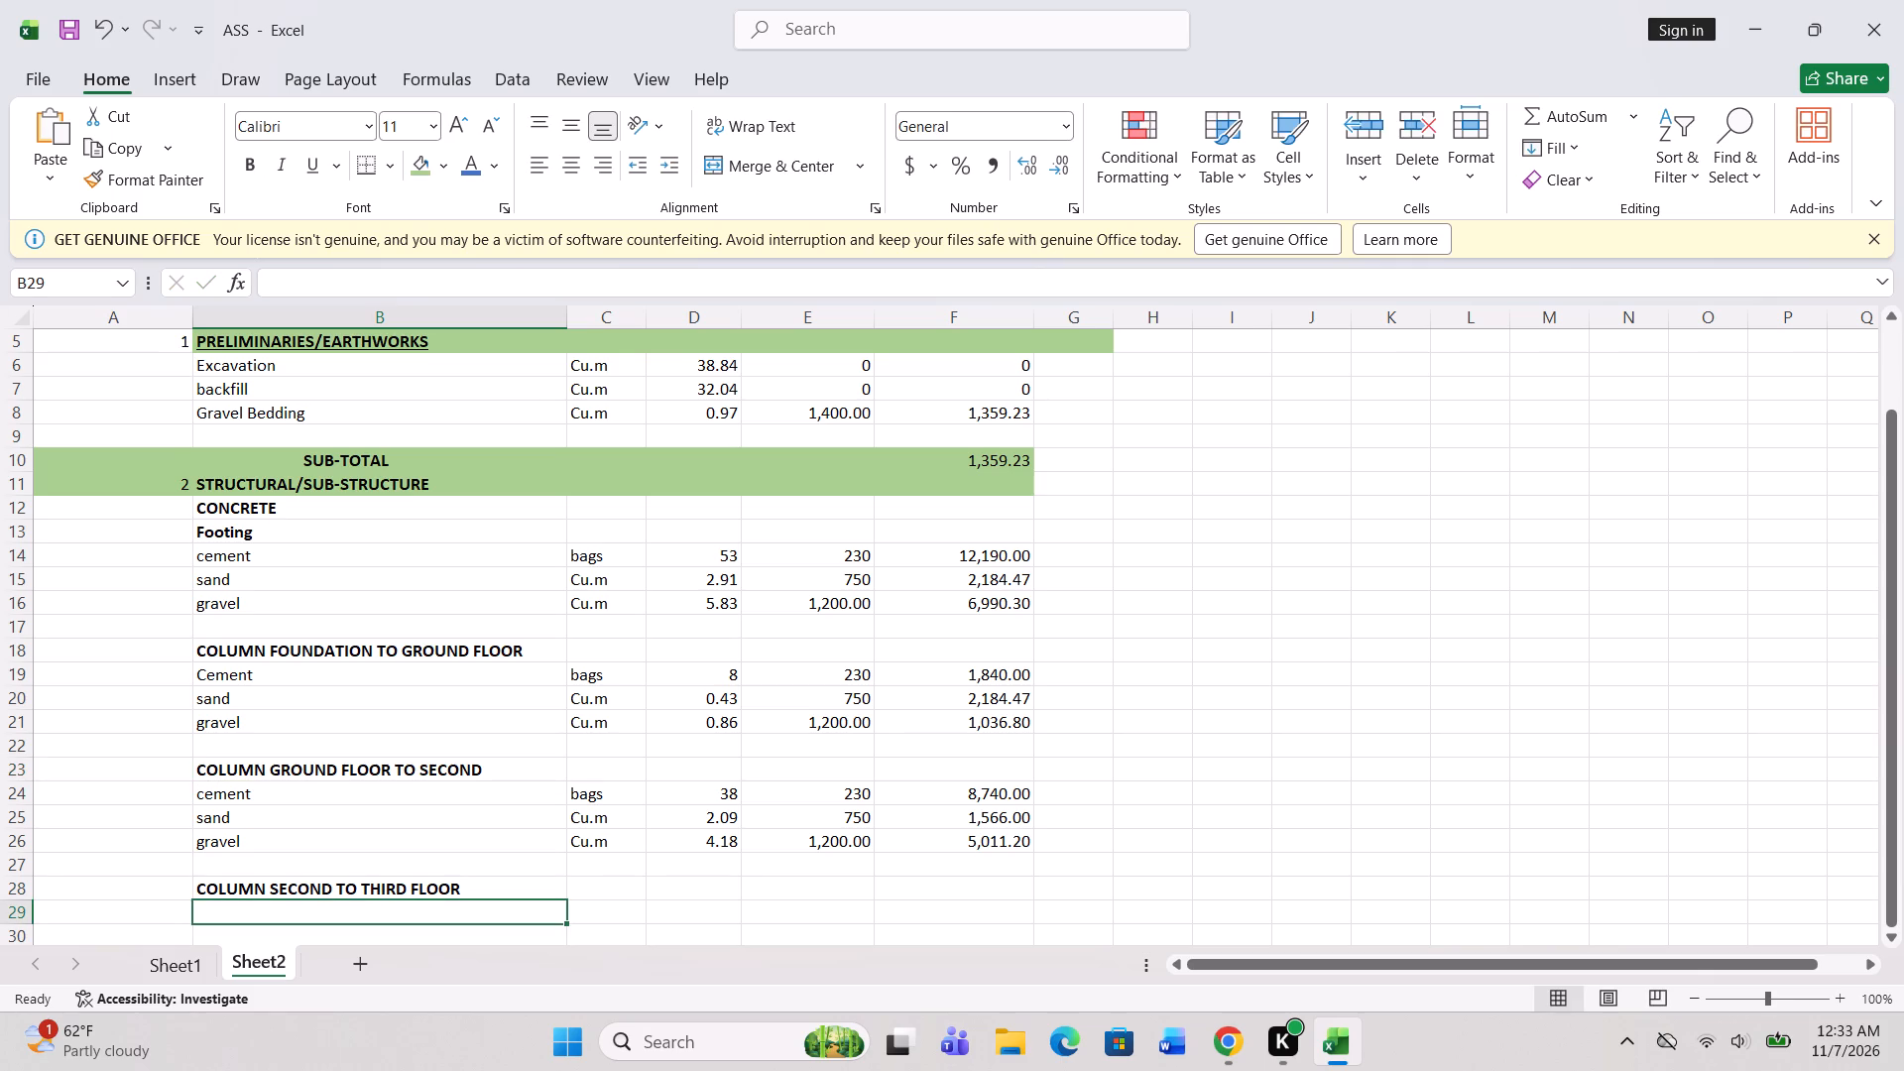
pyautogui.write('CE')
pyautogui.write('ME')
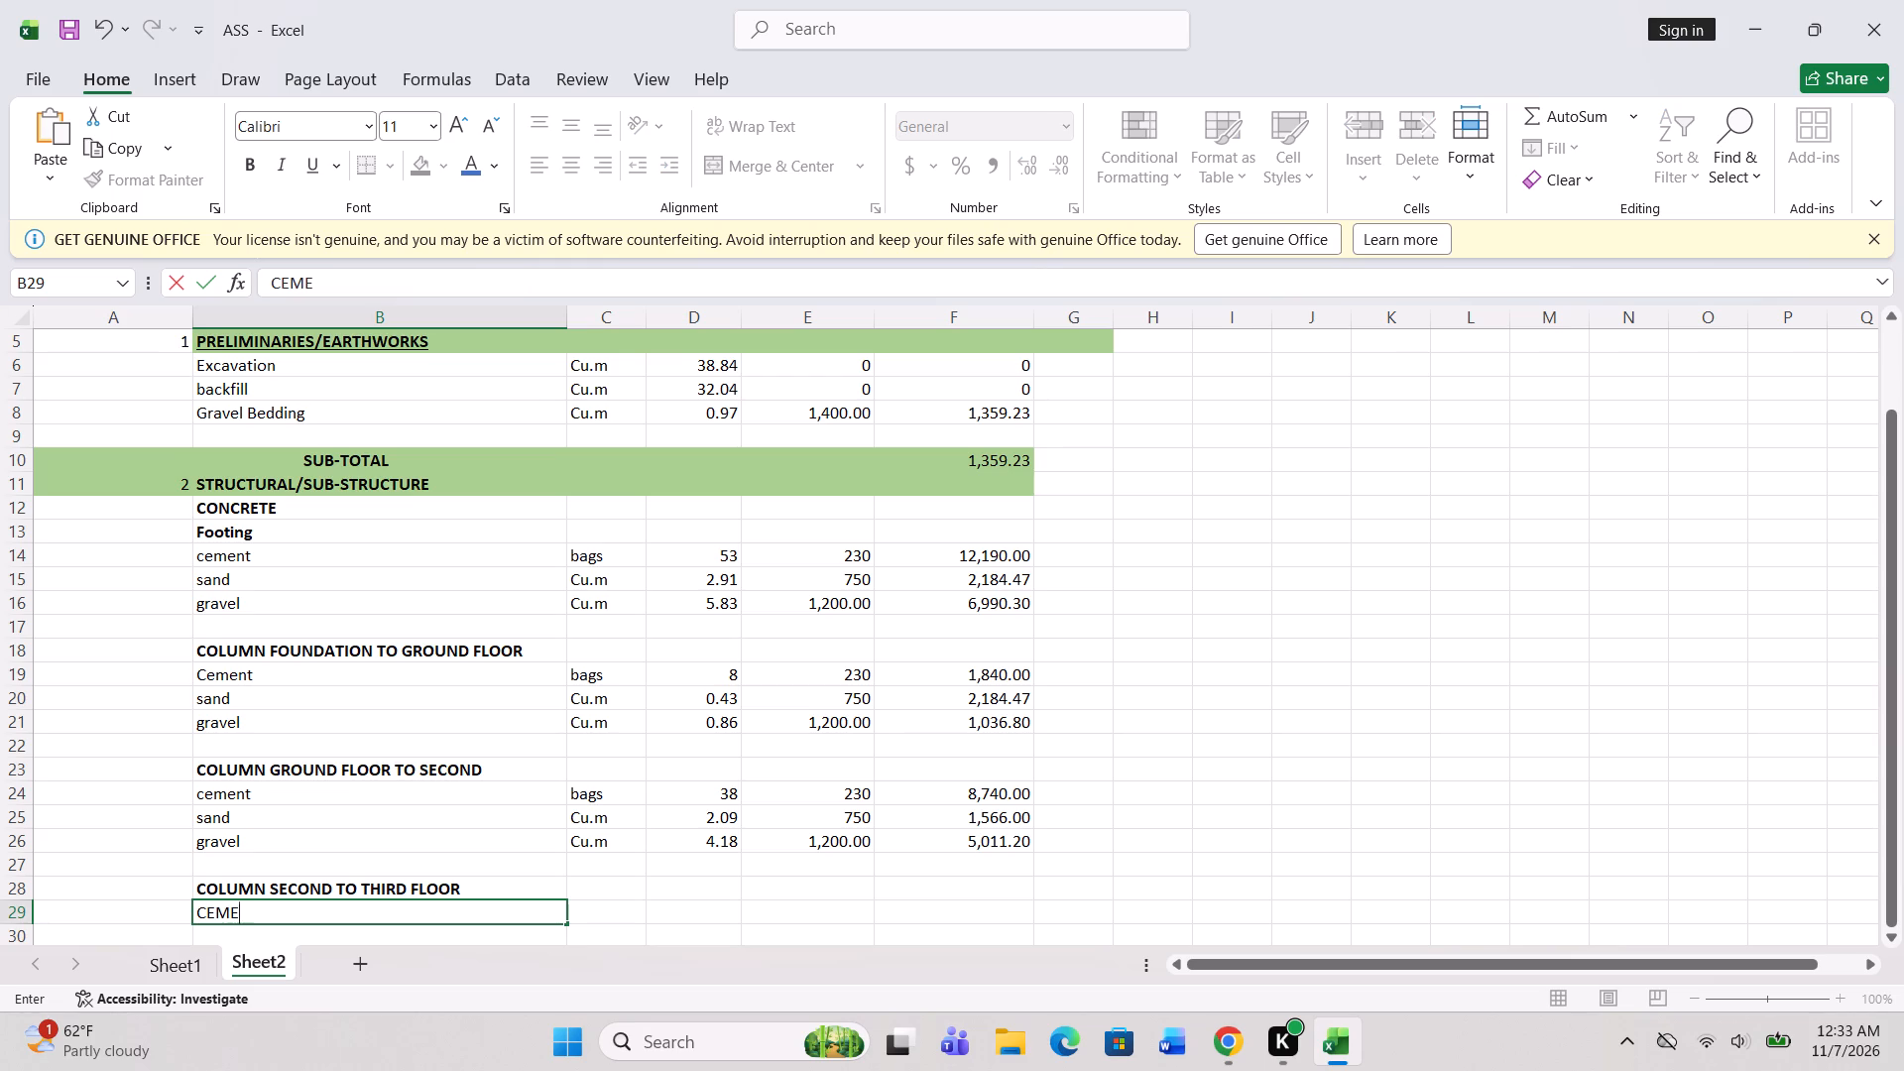
pyautogui.write('NT')
pyautogui.press('BackSpace')
pyautogui.press('BackSpace')
pyautogui.press('BackSpace')
pyautogui.press('BackSpace')
pyautogui.press('BackSpace')
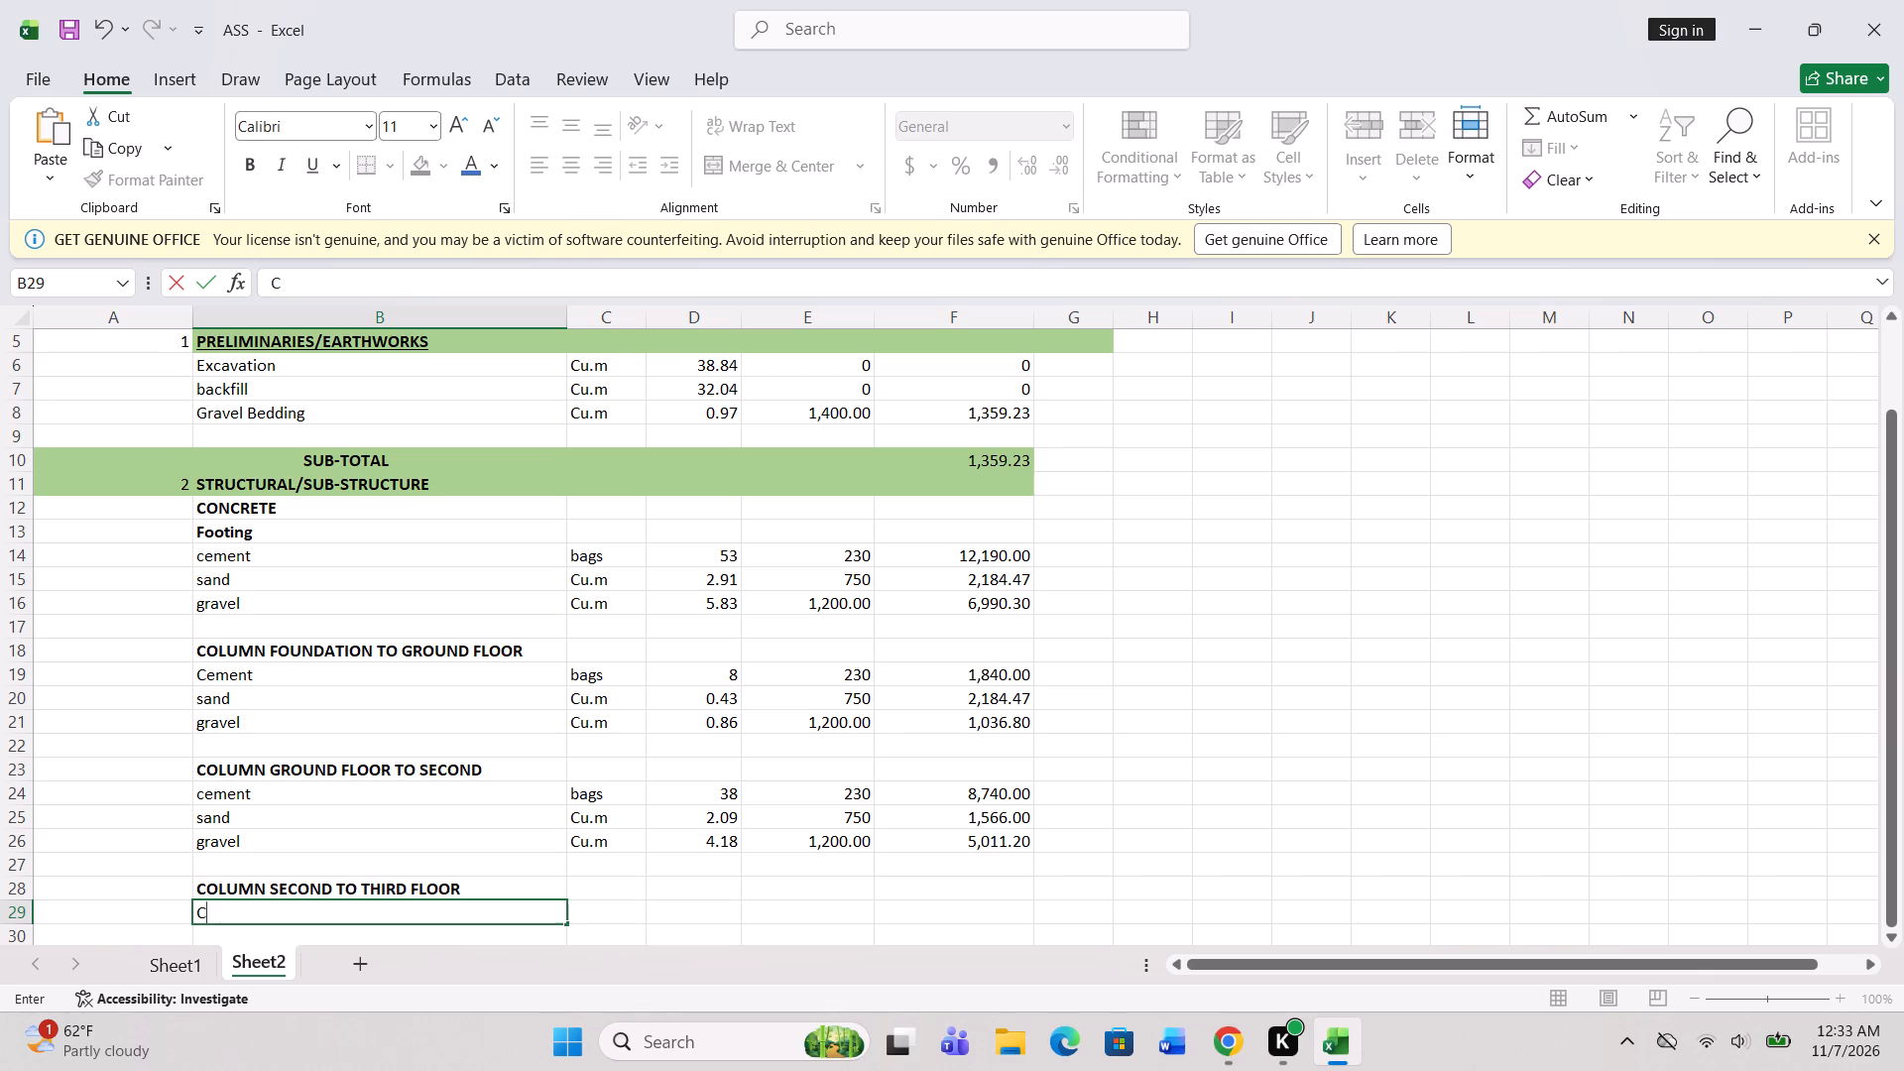
pyautogui.write('emen')
pyautogui.press('t')
pyautogui.press('Down')
pyautogui.write('sand')
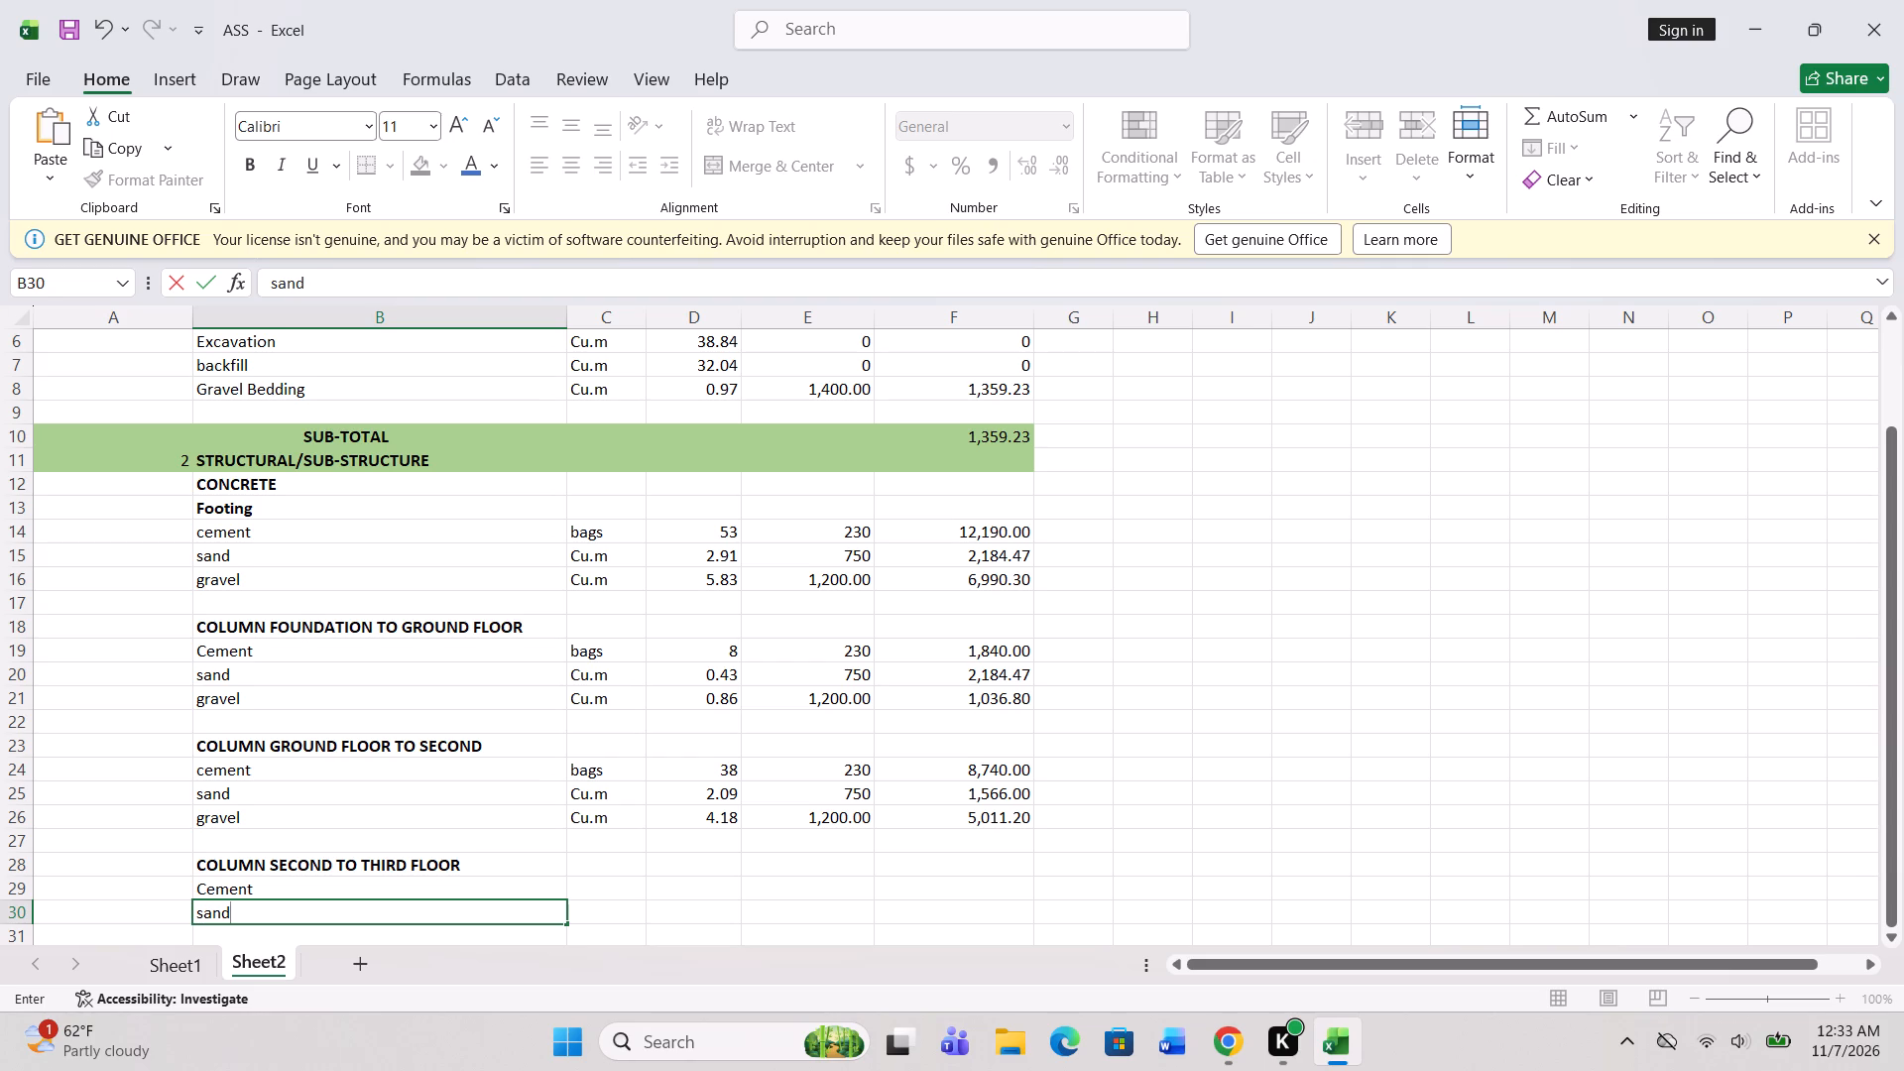
pyautogui.press('Down')
pyautogui.write('grave')
pyautogui.press('l')
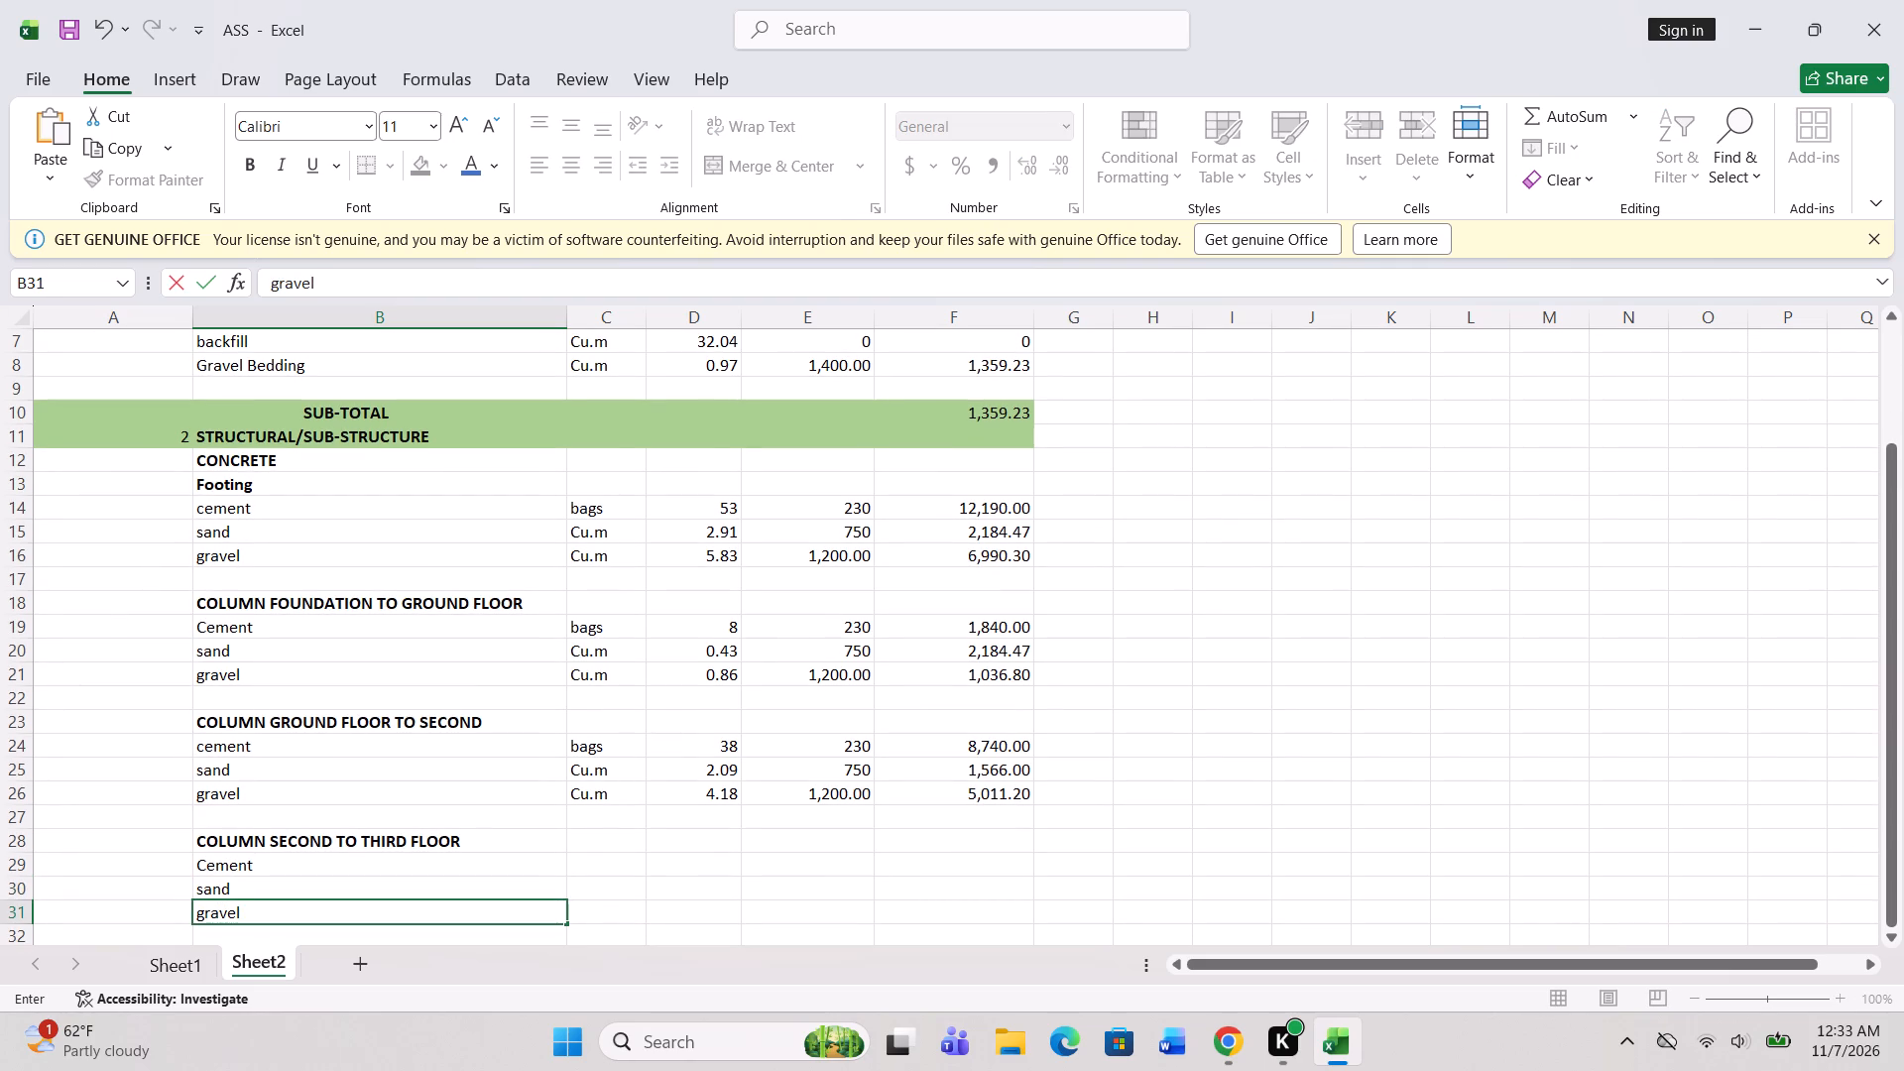
# Enter bags as the unit of the second-to-third-floor column cement in C29.
pyautogui.click(596, 864)
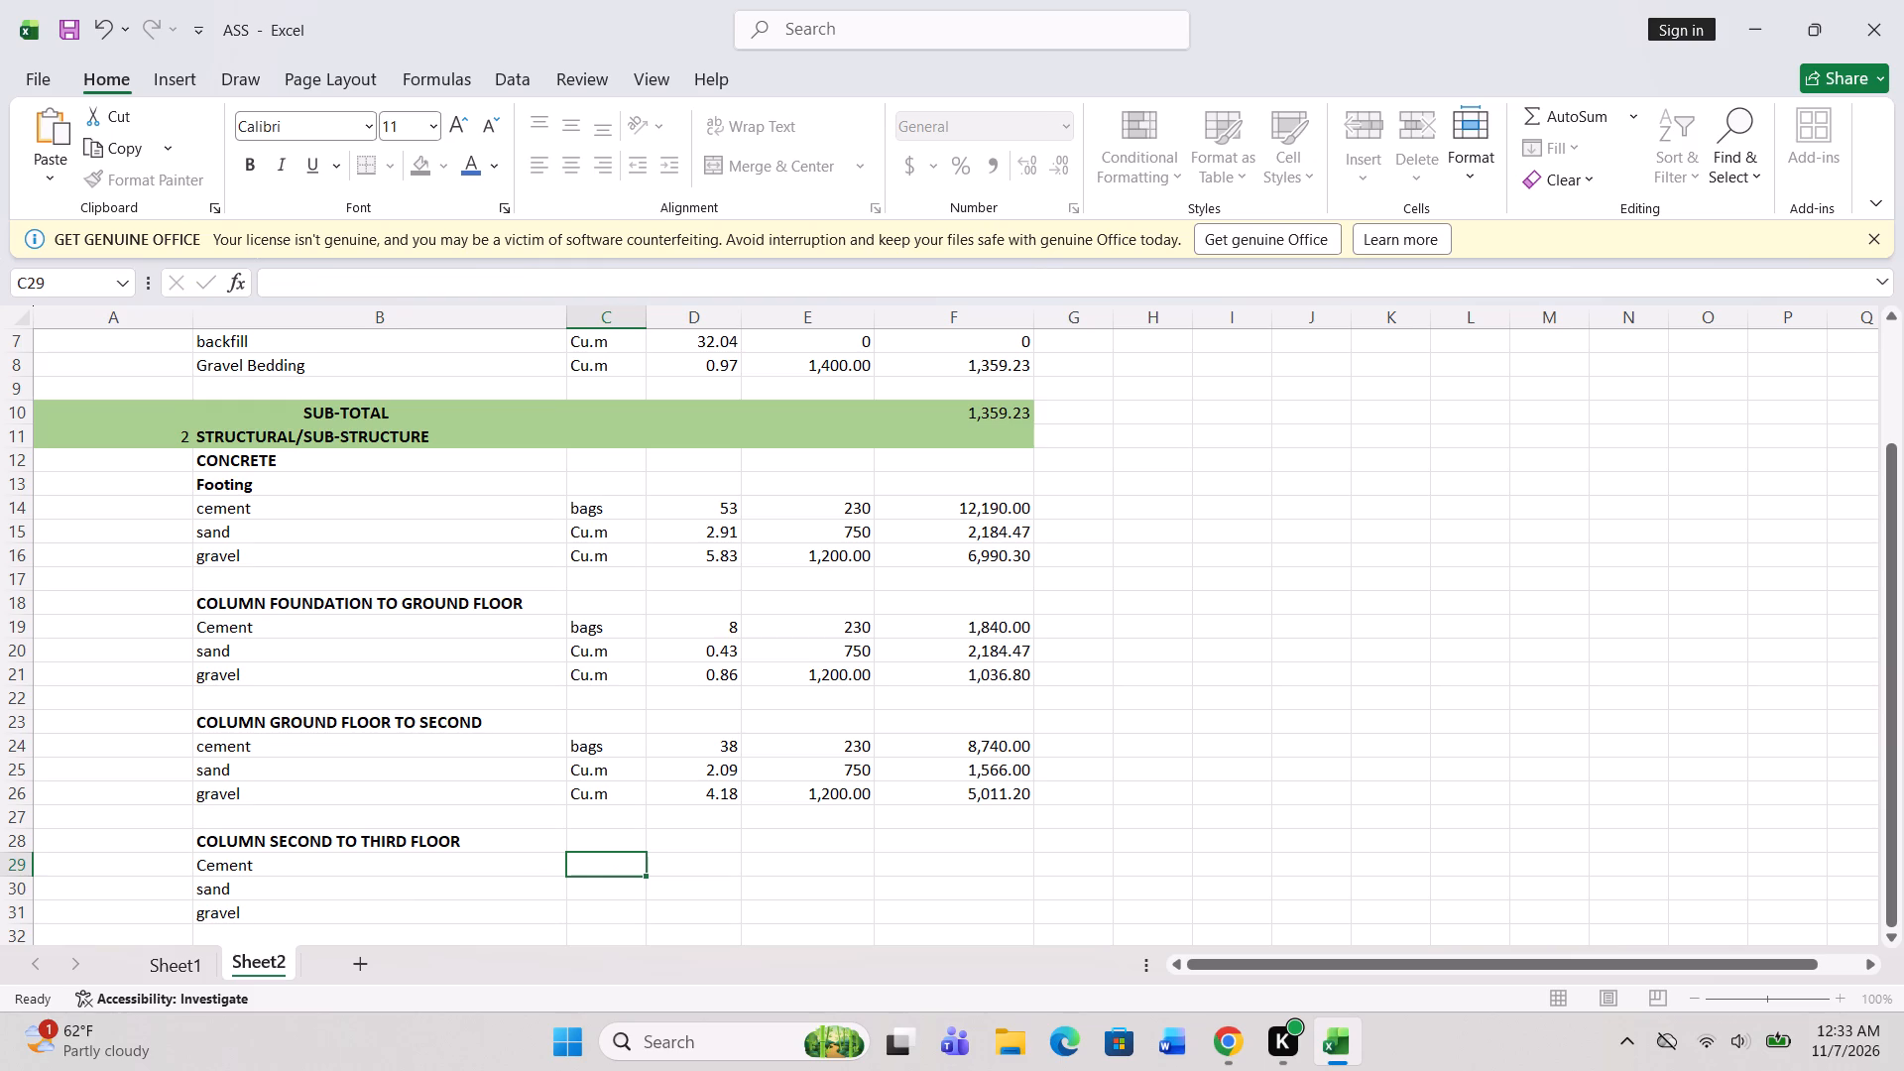
pyautogui.write('ba')
pyautogui.write('gs')
pyautogui.click(608, 894)
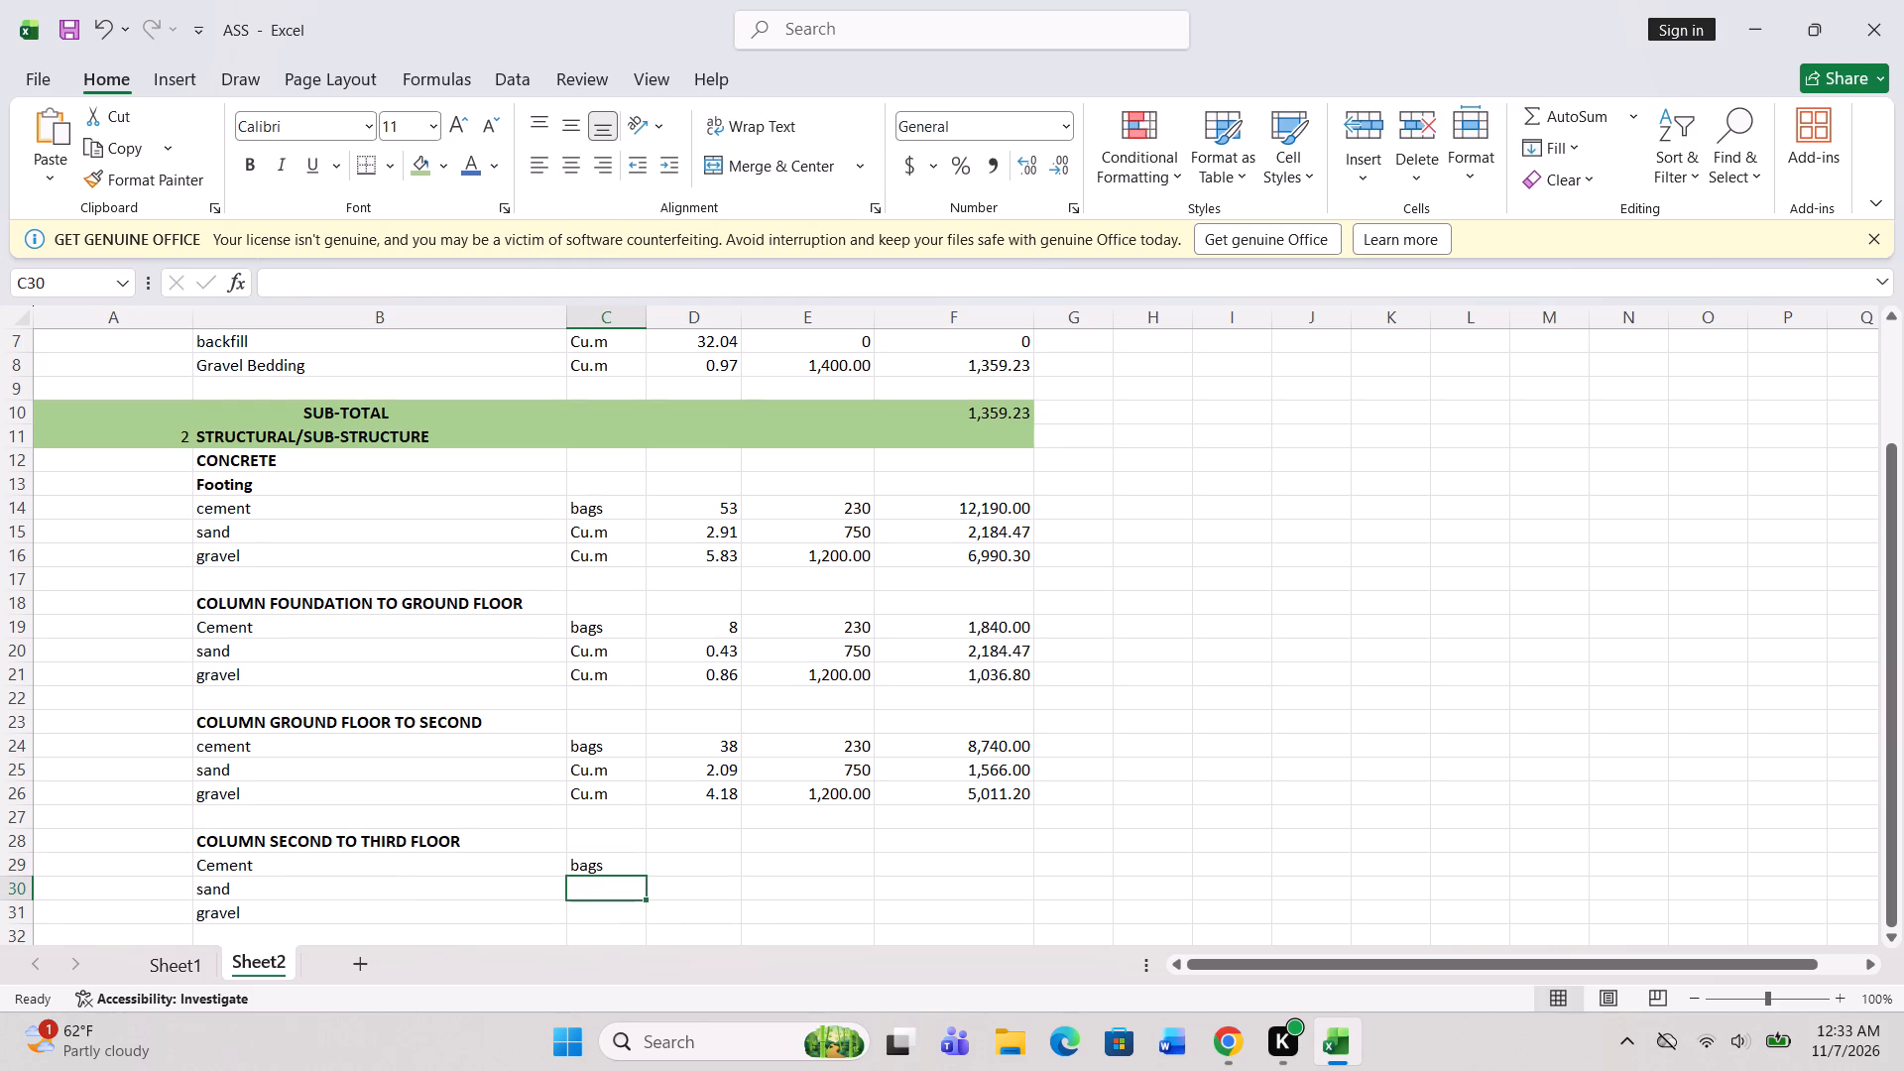
# Enter Cu.m as the unit of the second-to-third-floor column sand and gravel in C30 and C31.
pyautogui.hotkey('shift', 'c')
pyautogui.press('u')
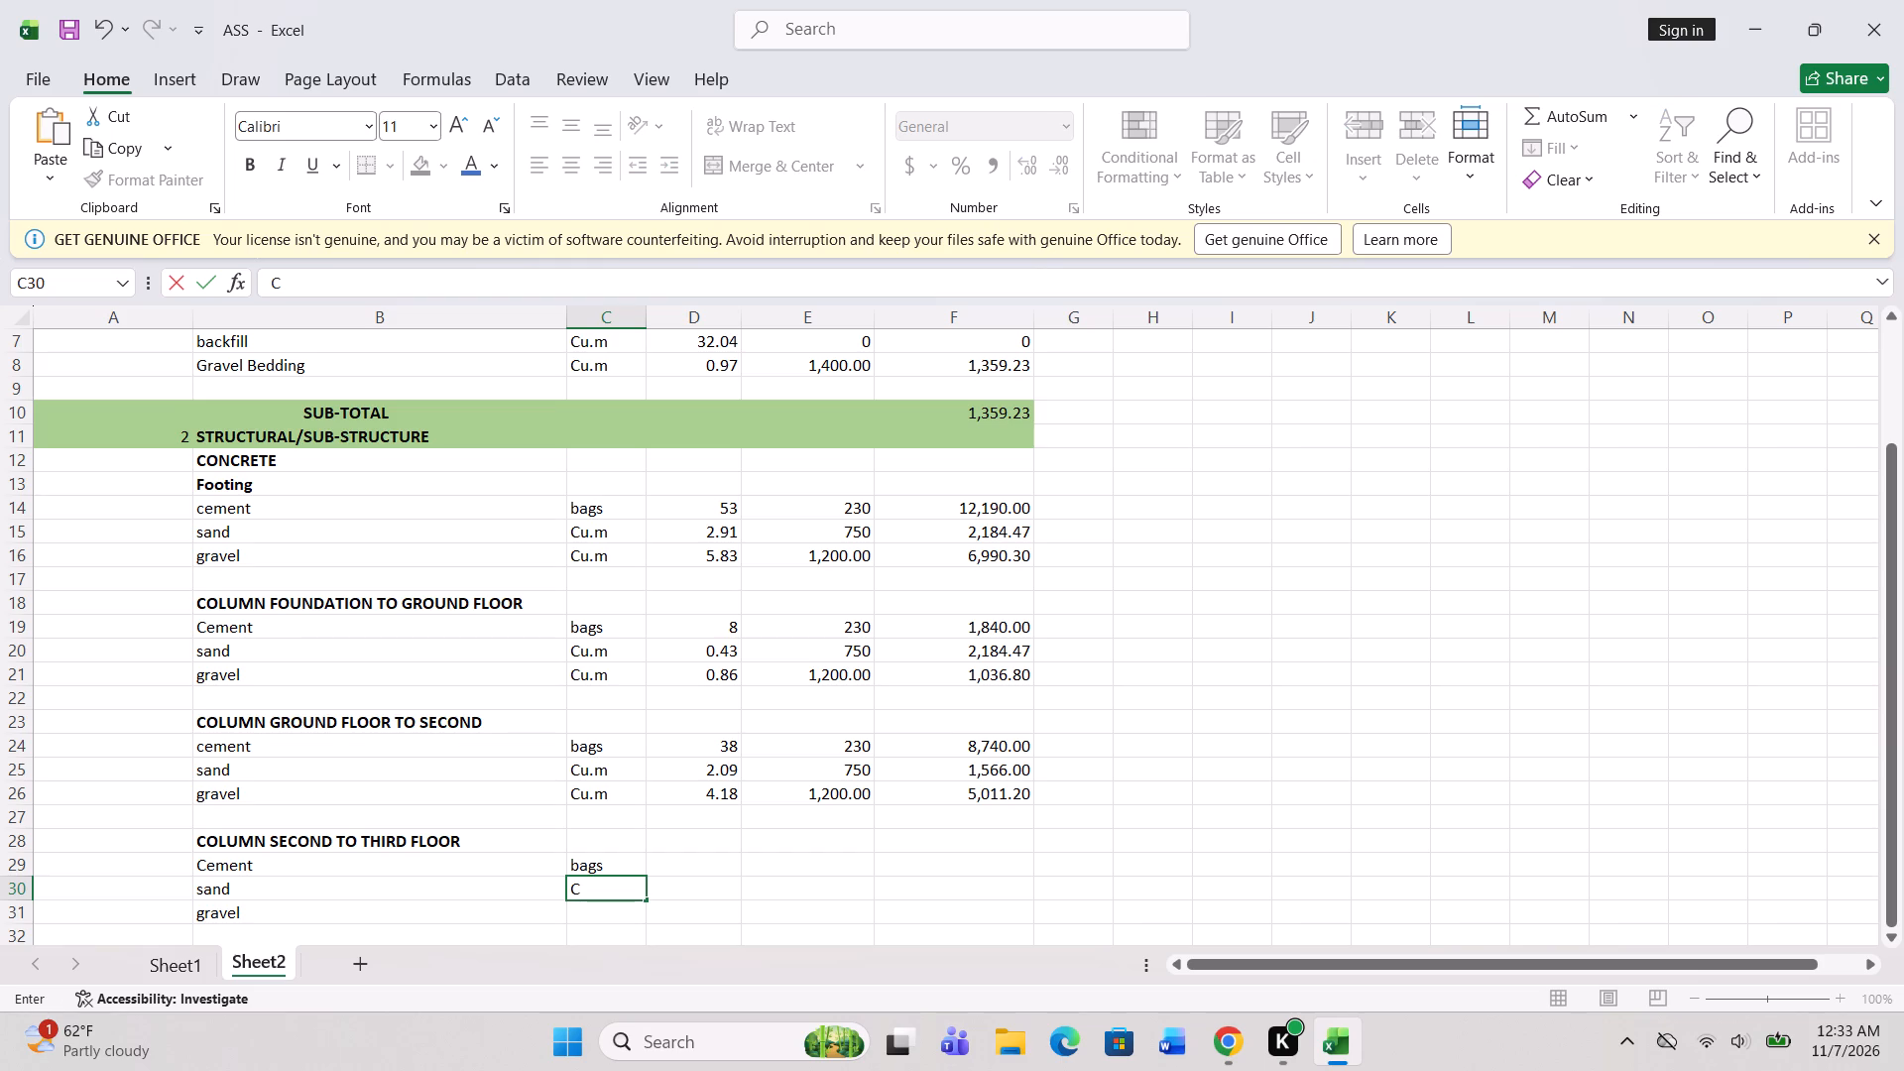
pyautogui.write('.m')
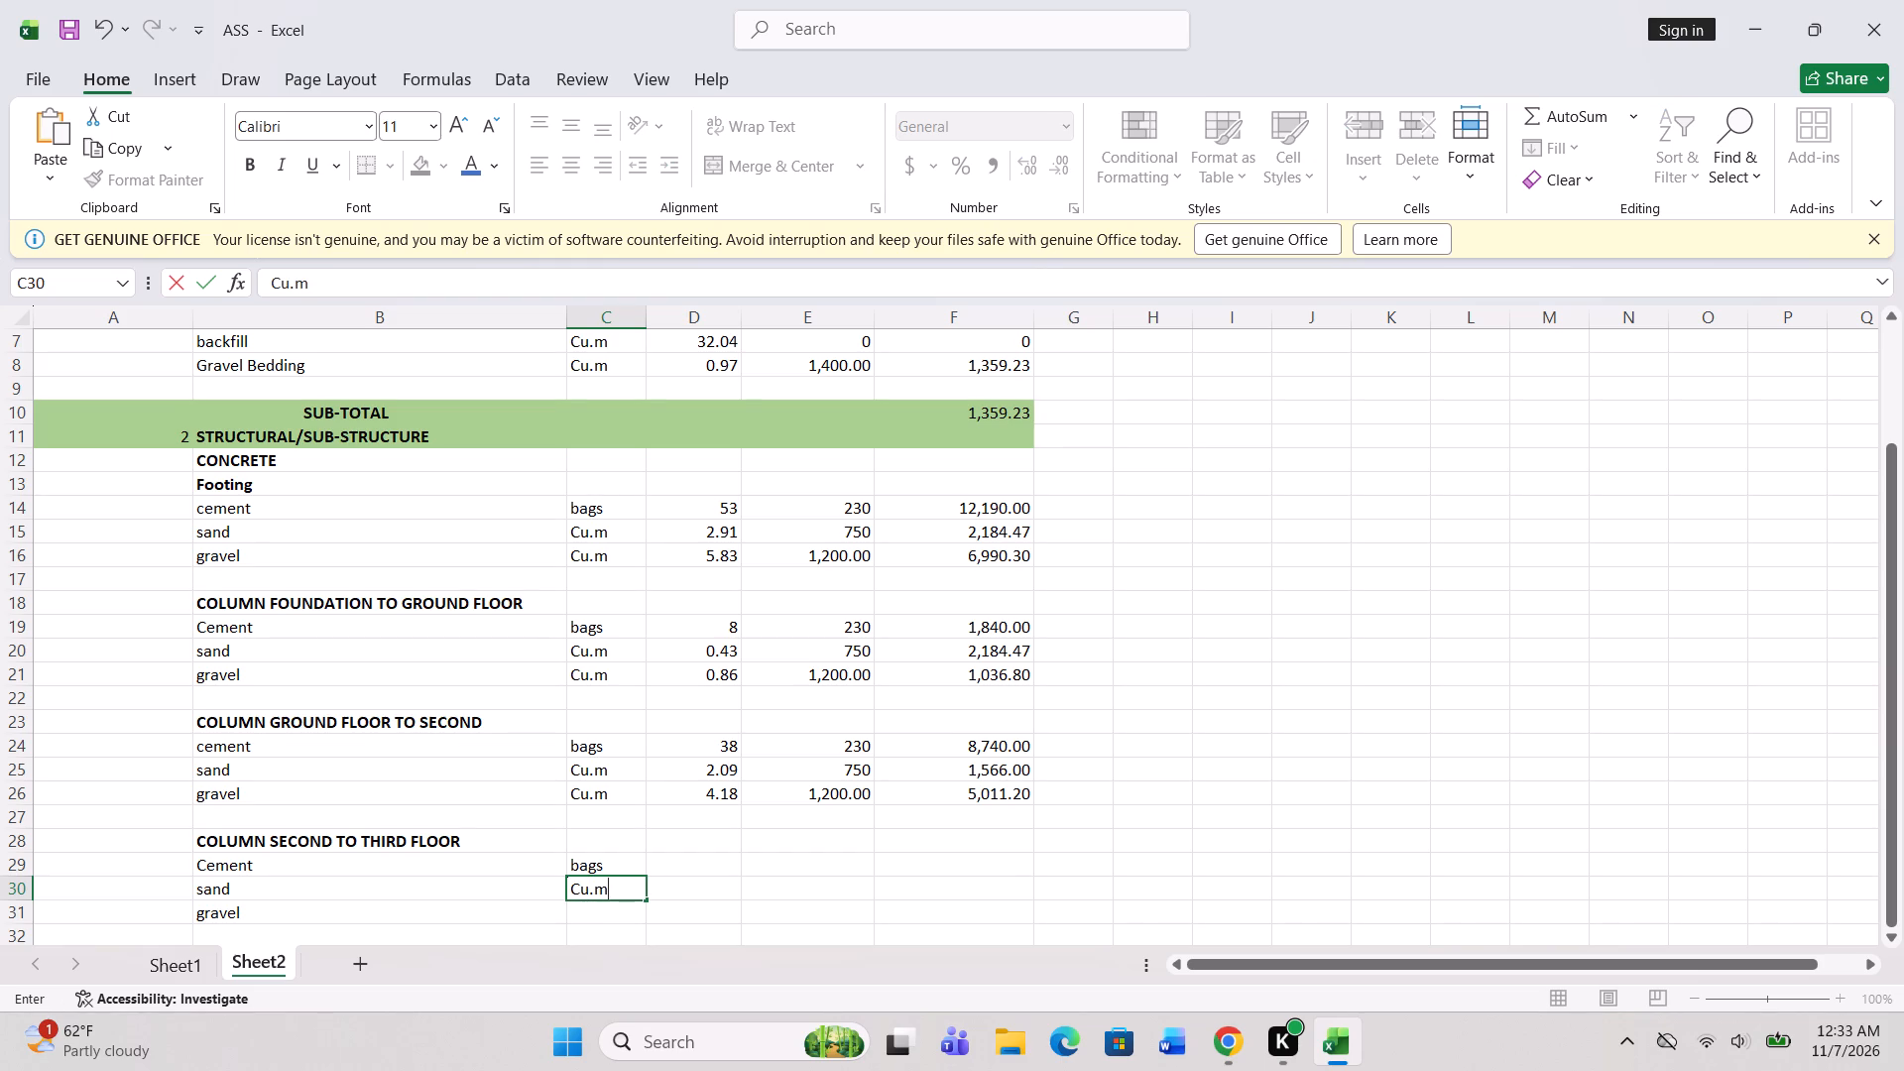
pyautogui.click(611, 918)
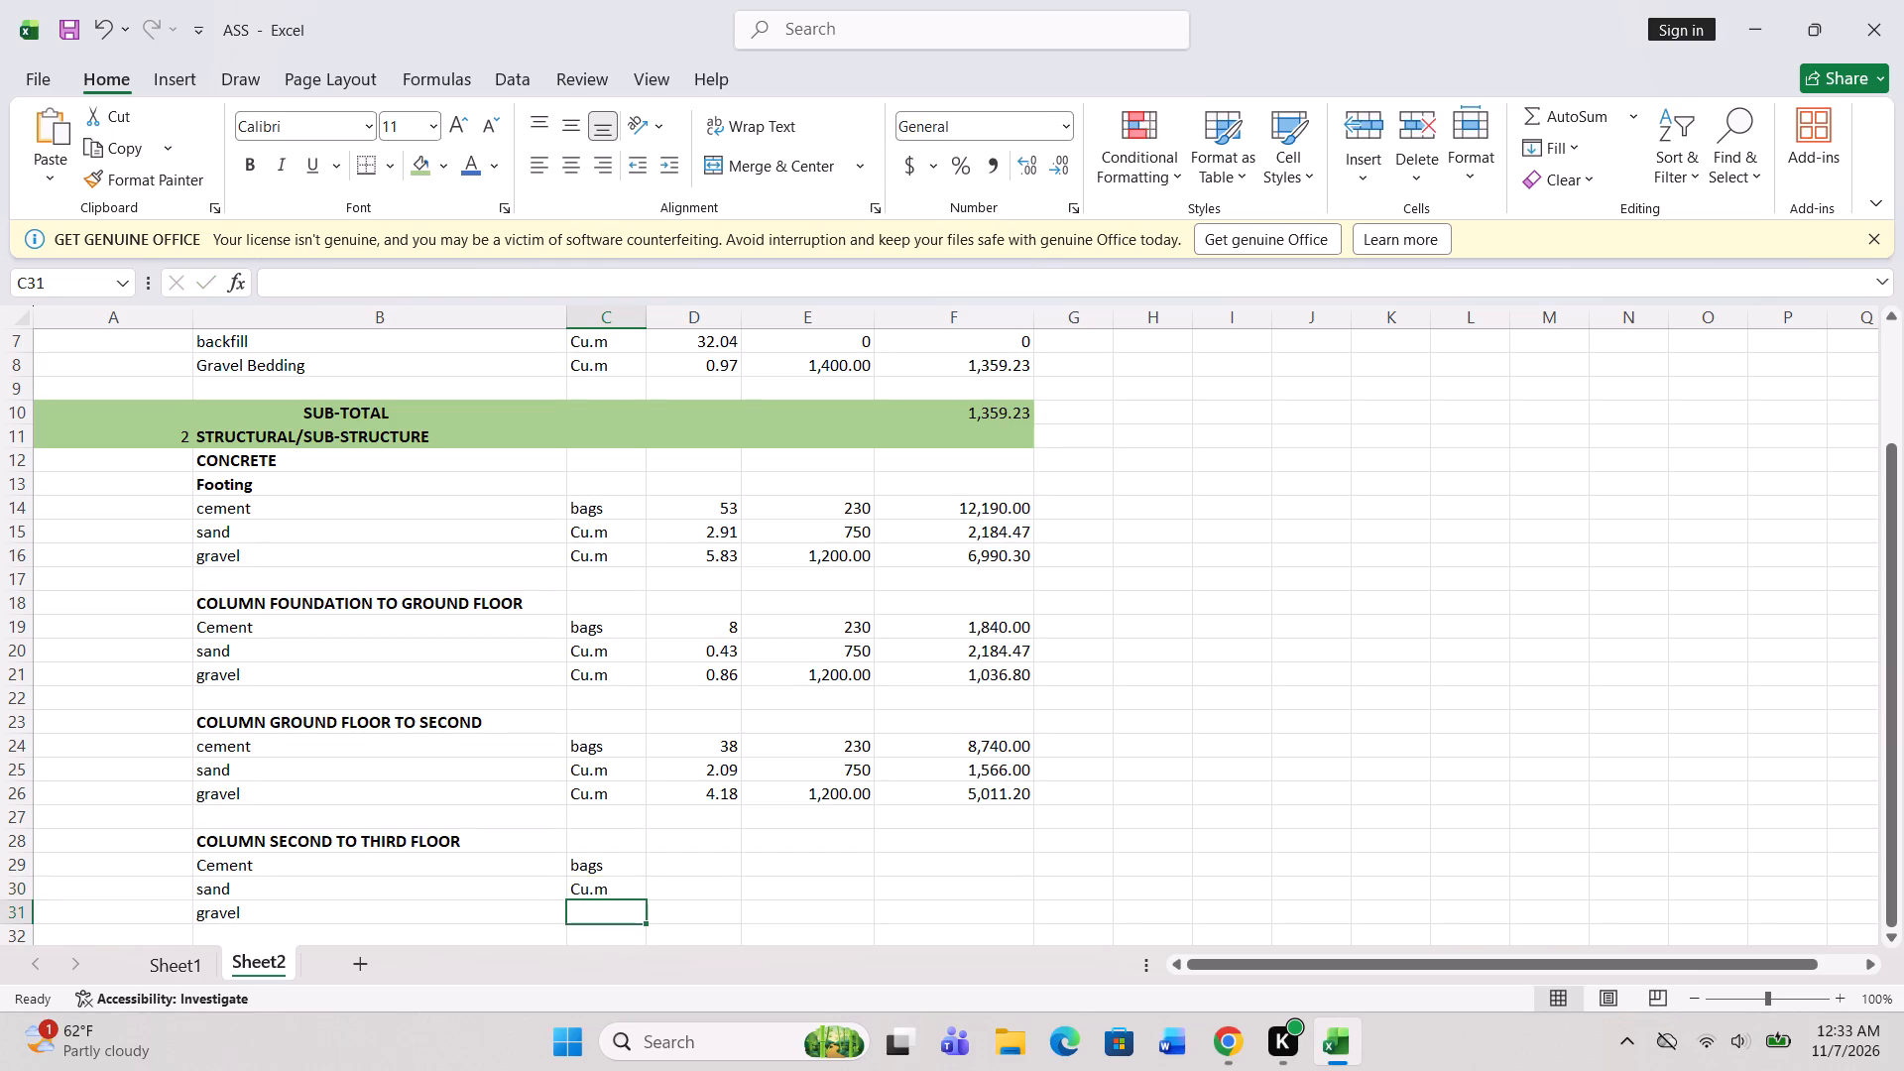
pyautogui.hotkey('shift', 'c')
pyautogui.press('u')
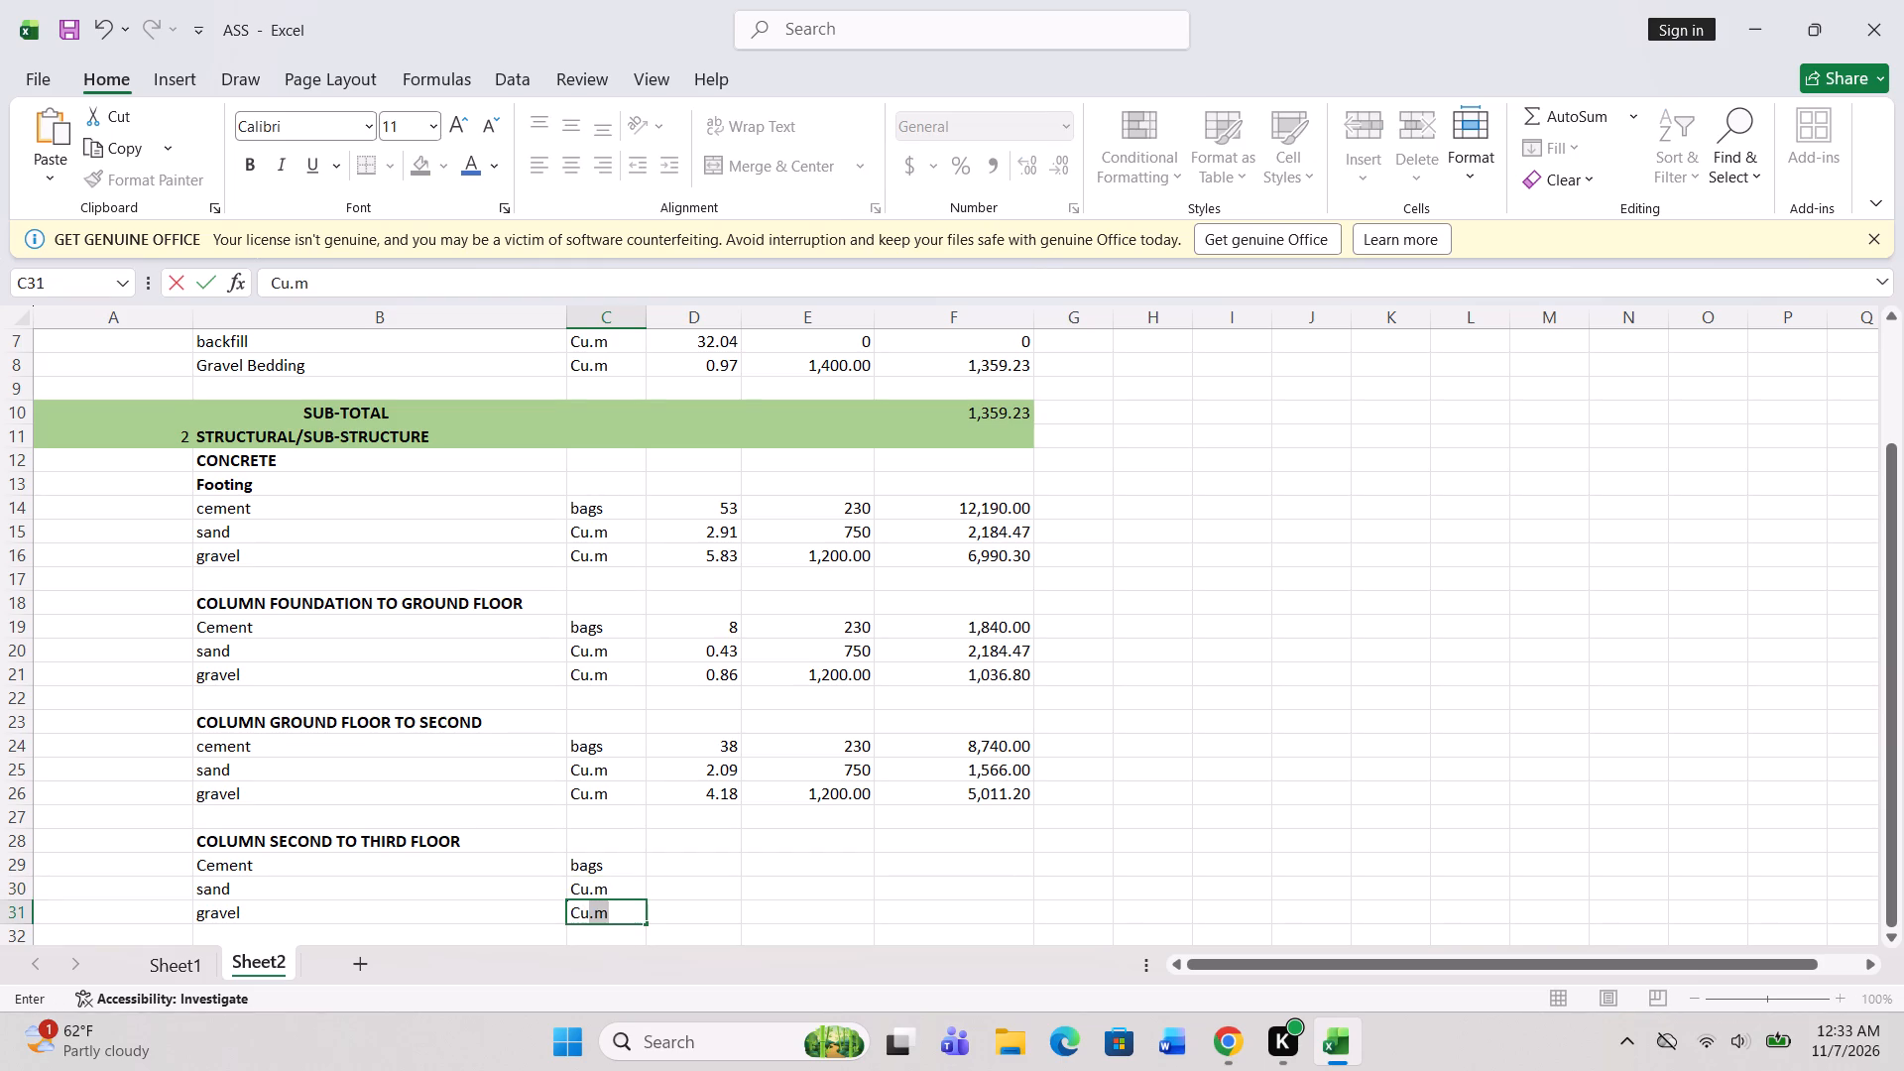
pyautogui.write('.m')
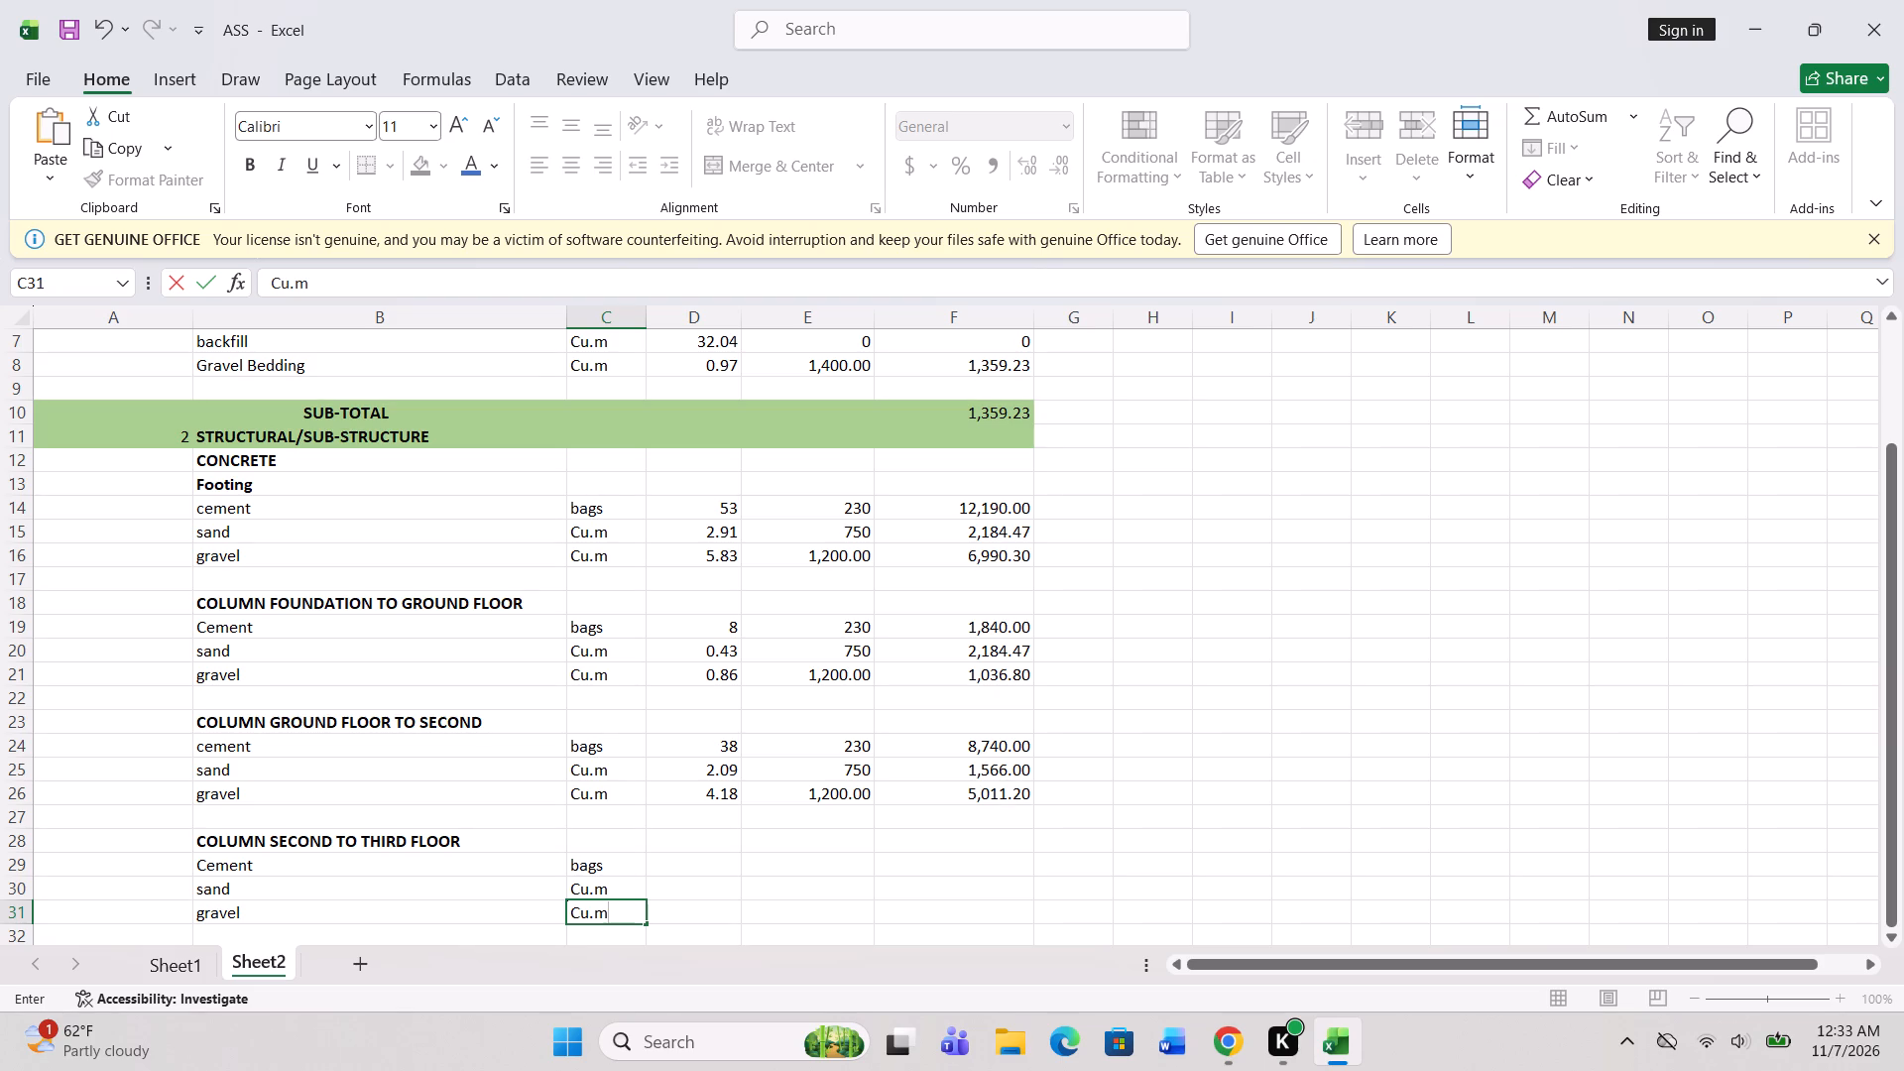
# Enter the second-to-third-floor column quantities in D29 to D31: cement 34, sand 1.87 and gravel 3.74.
pyautogui.click(699, 874)
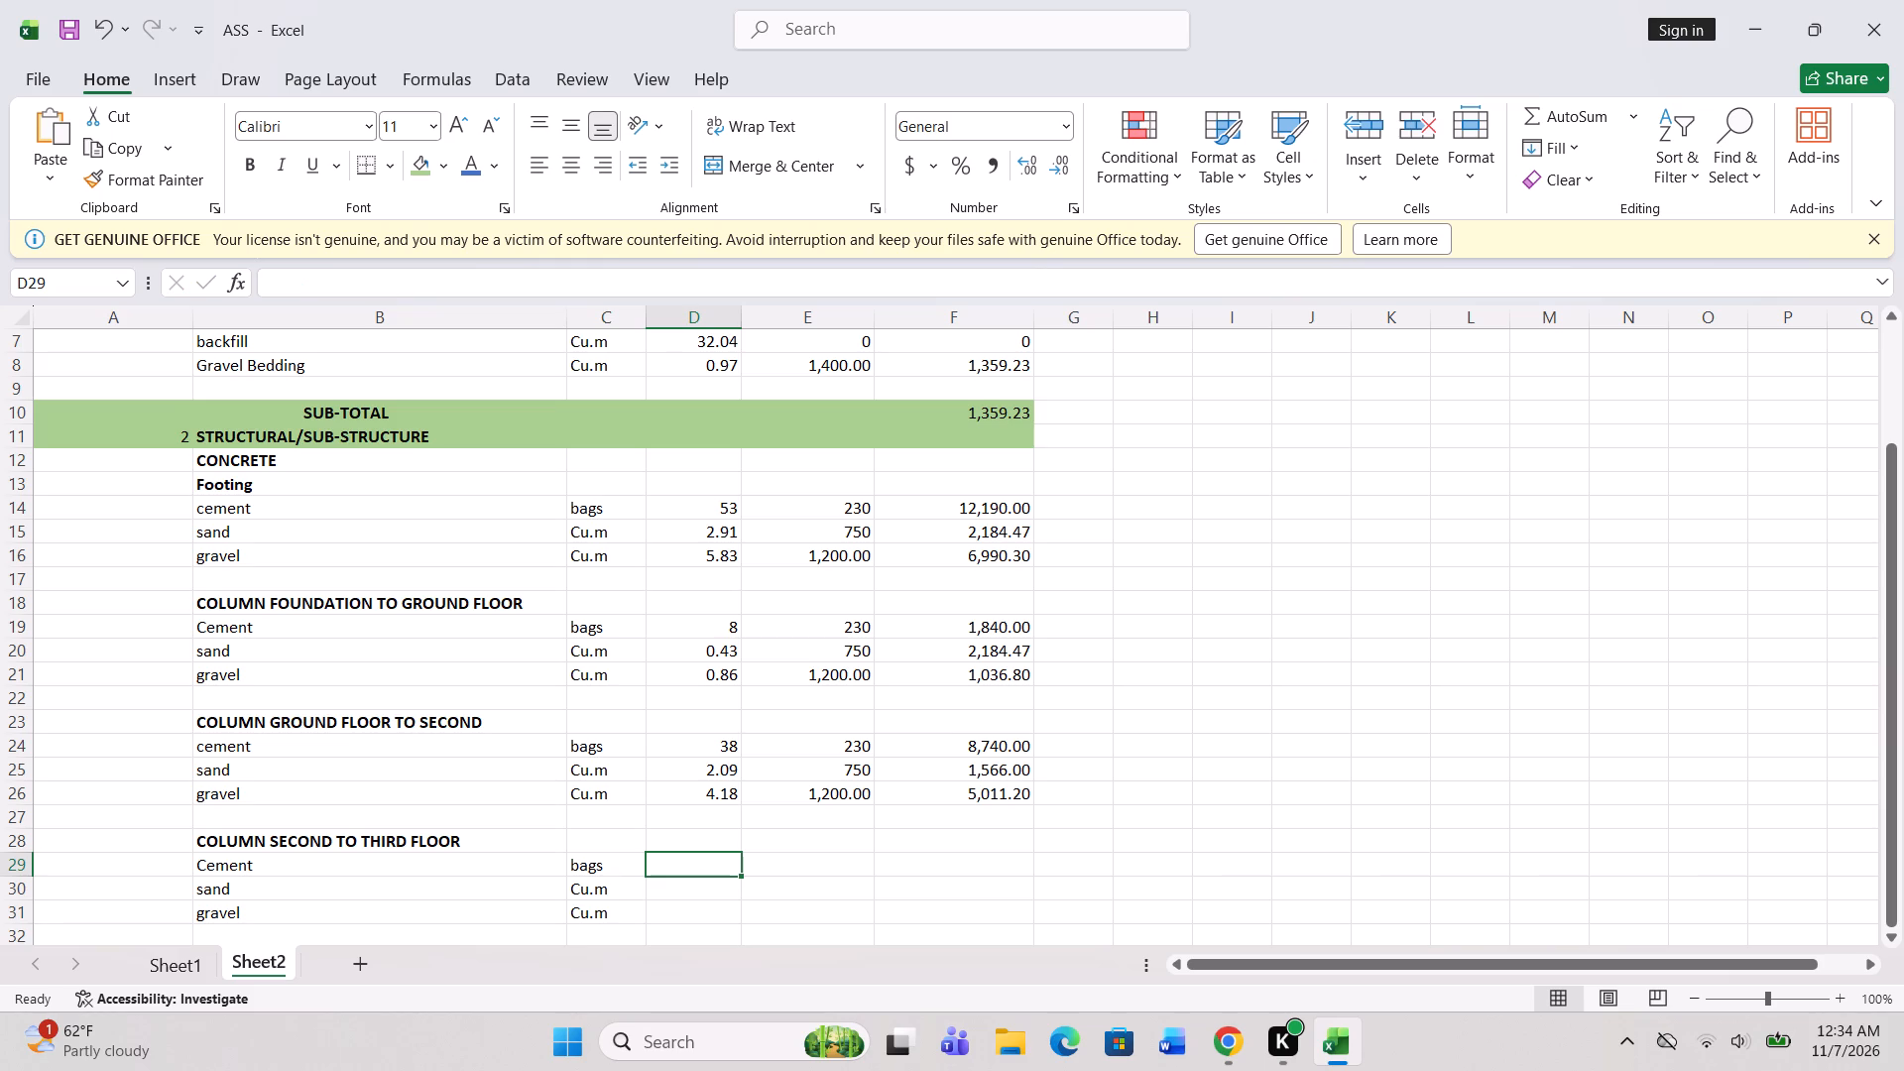
pyautogui.write('34')
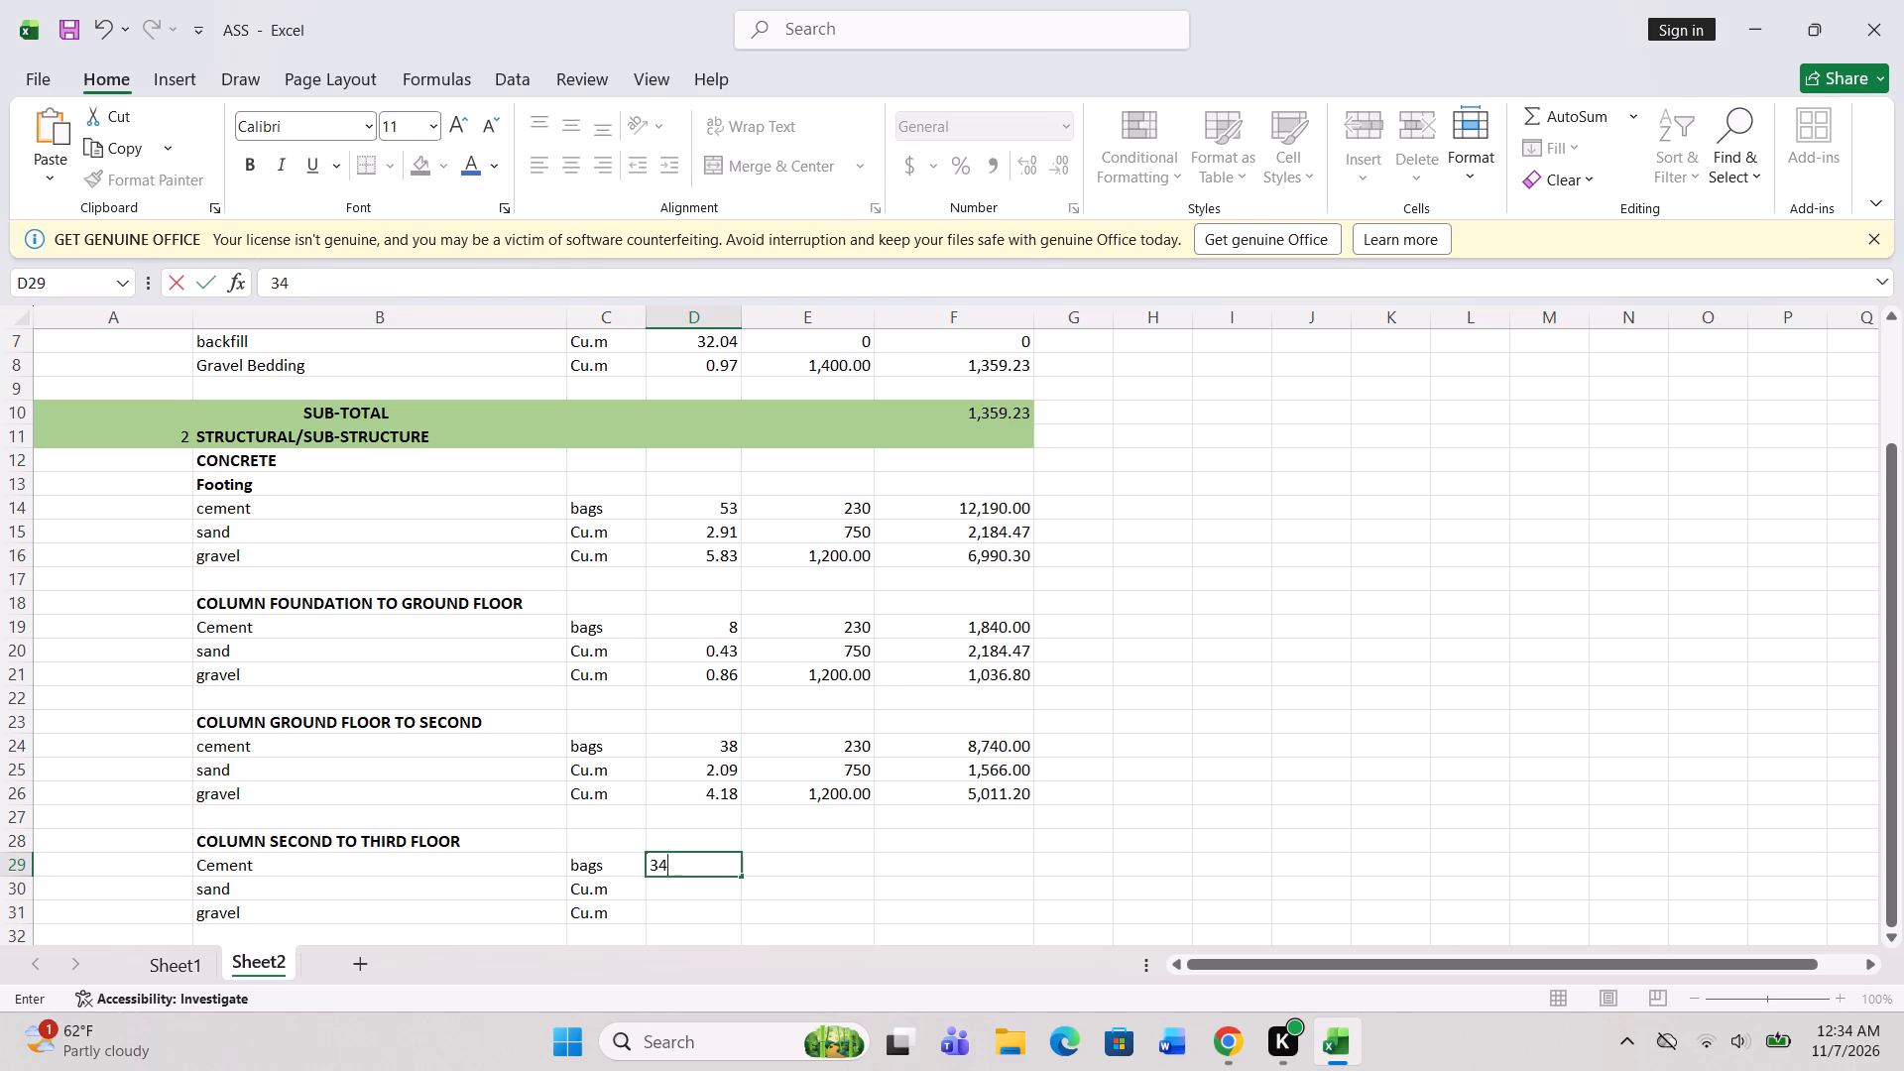
pyautogui.click(707, 899)
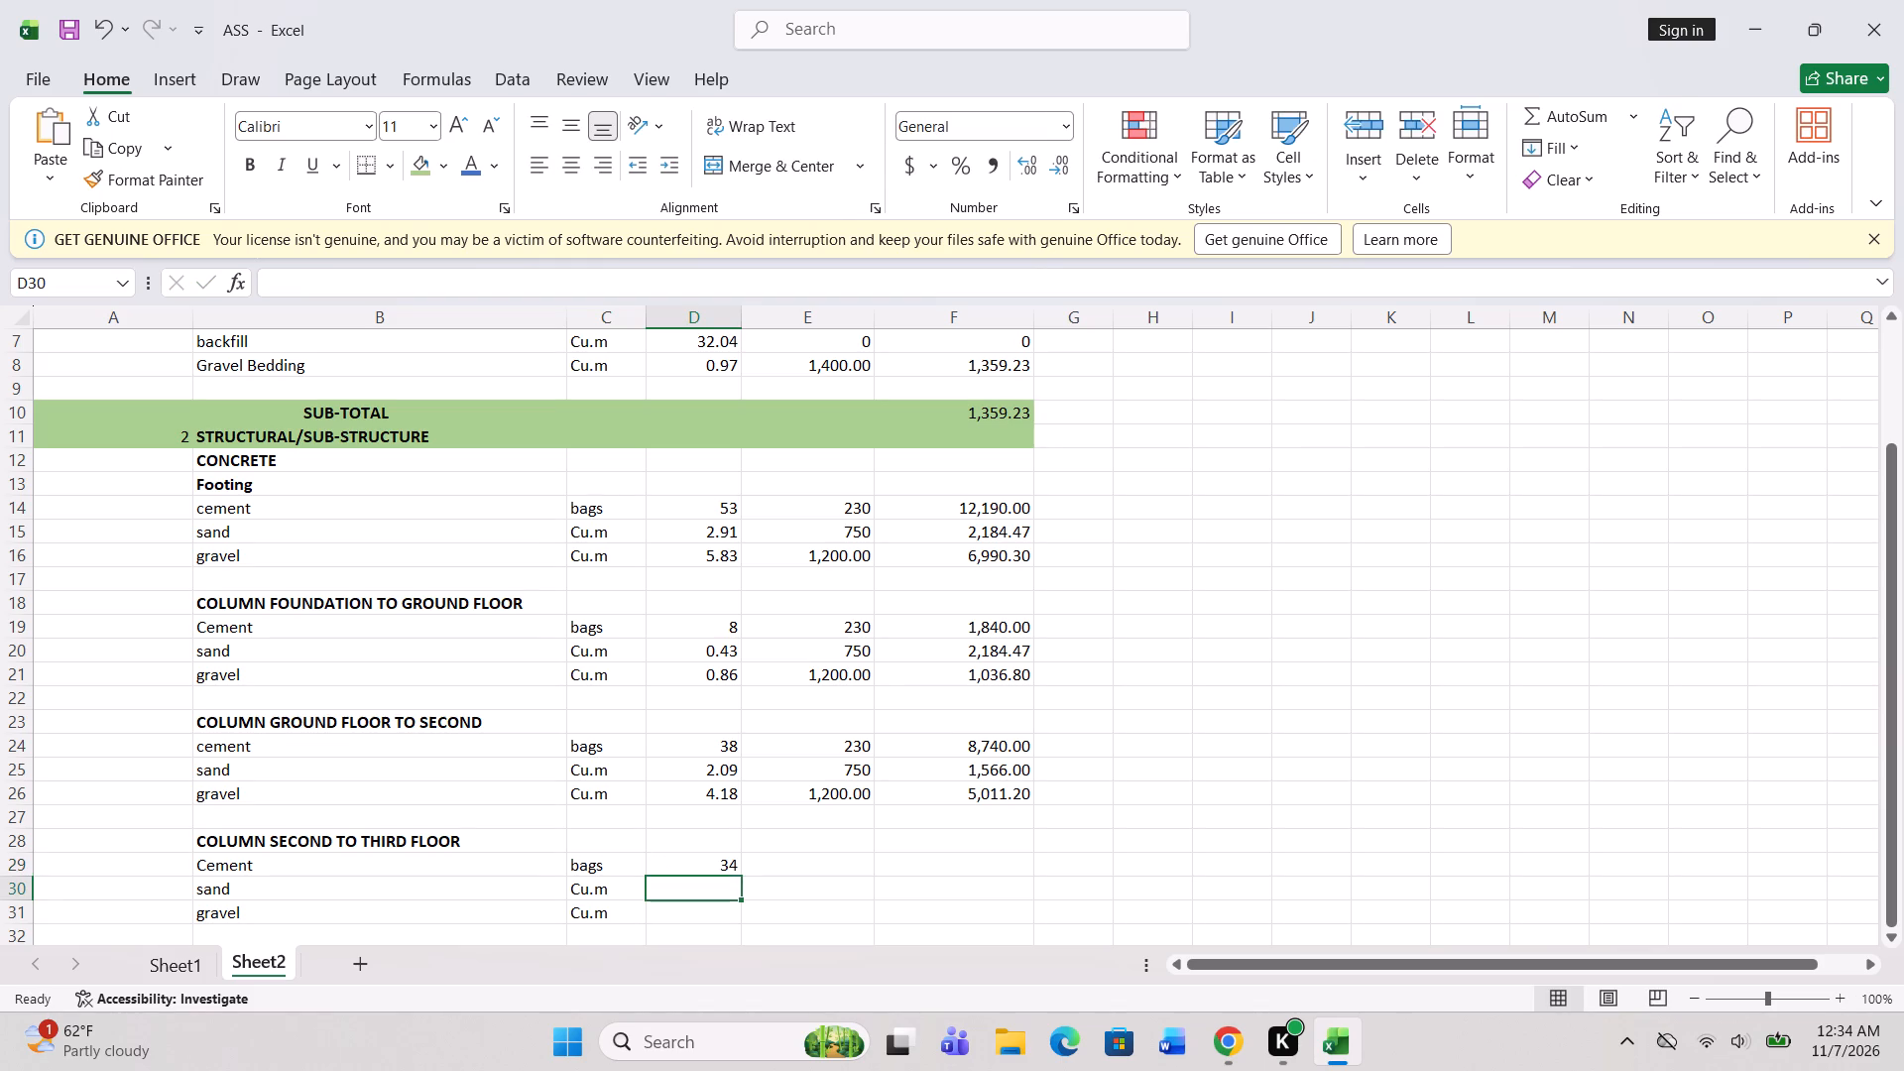
pyautogui.press('1')
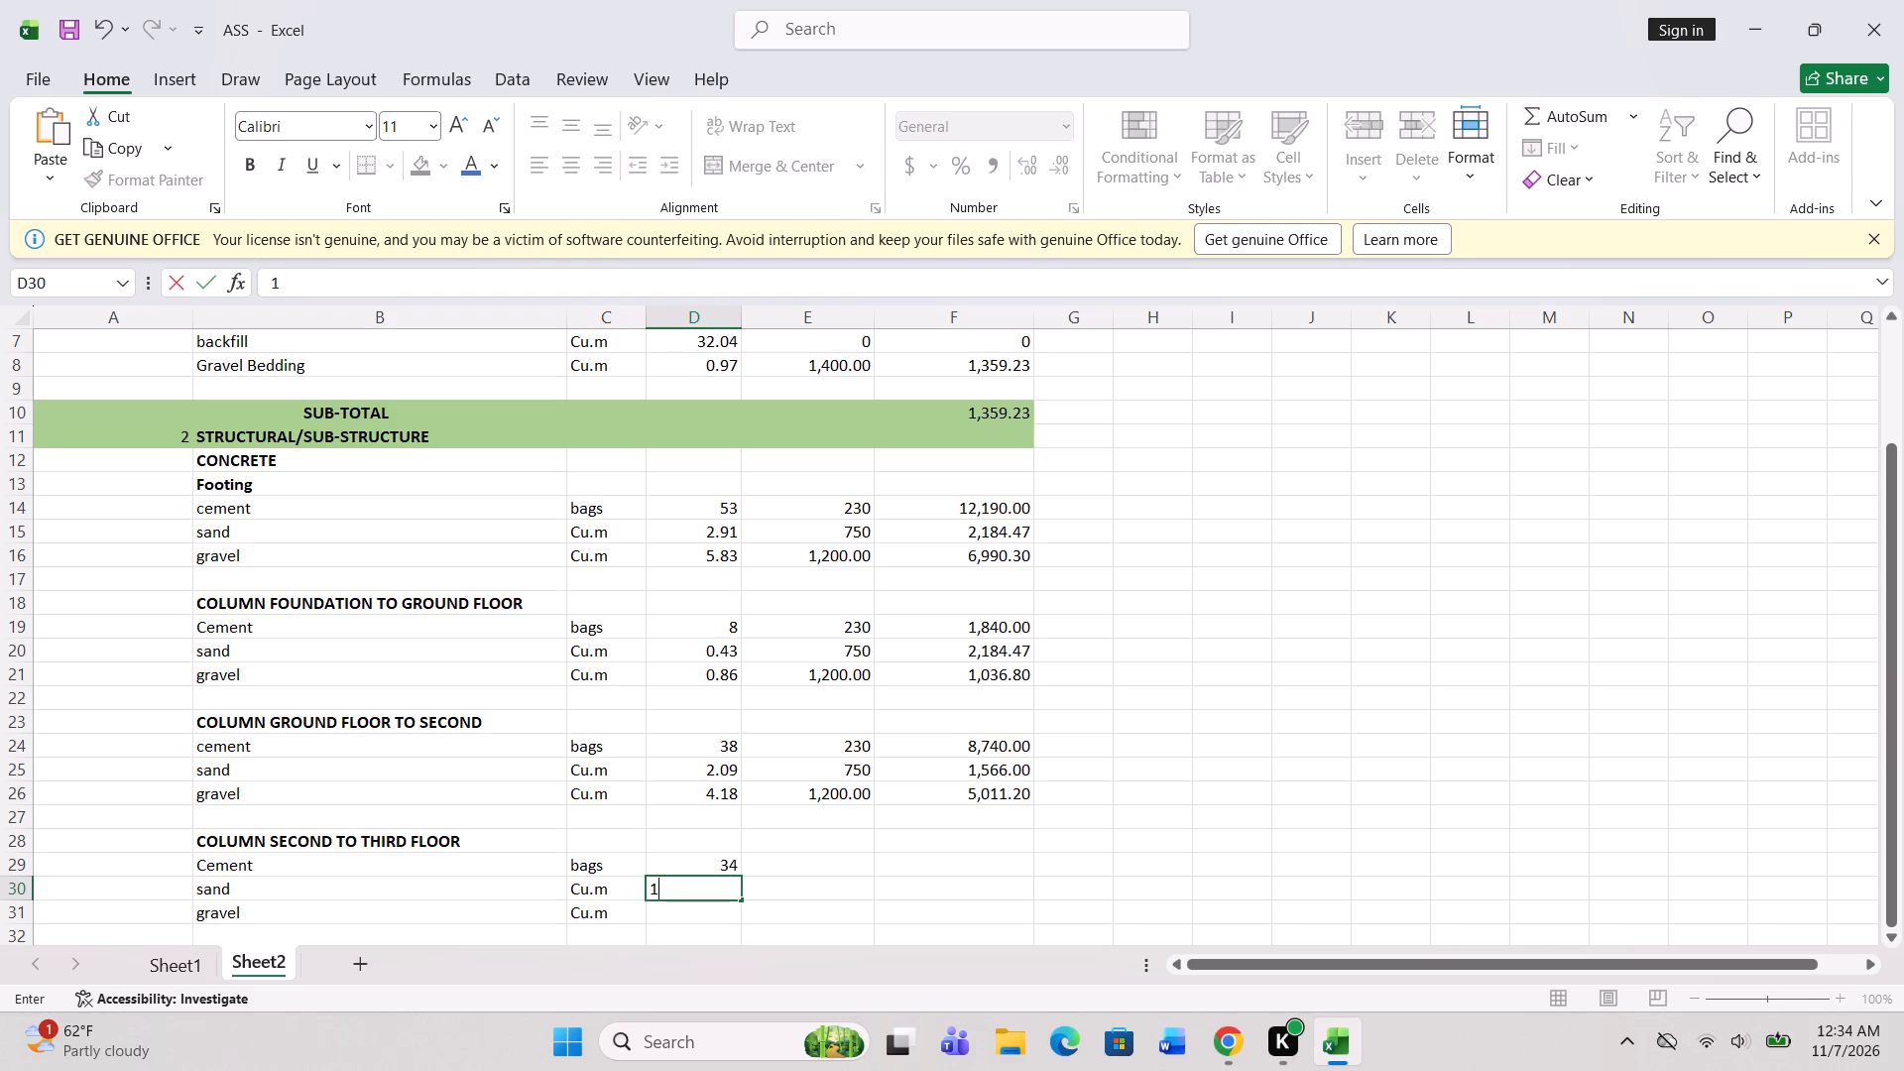
pyautogui.press('.')
pyautogui.write('87')
pyautogui.press('Down')
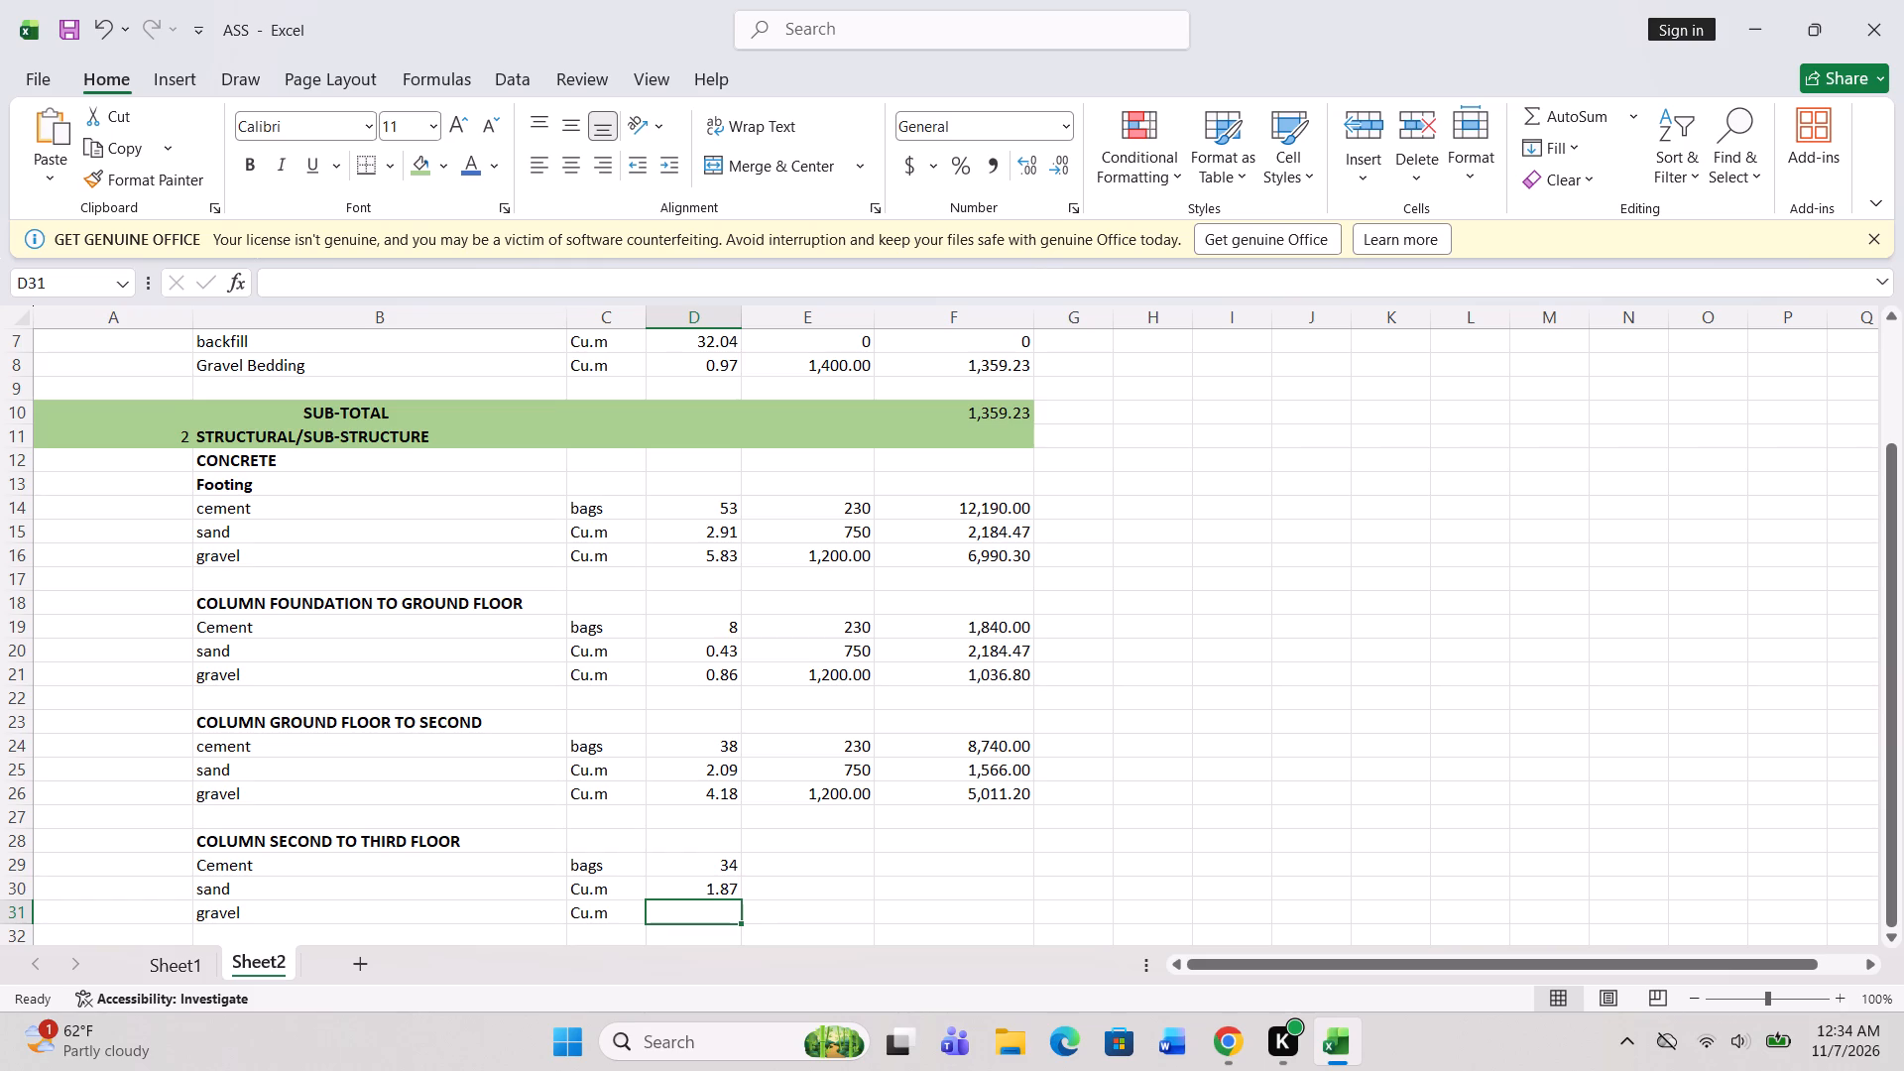
pyautogui.press('3')
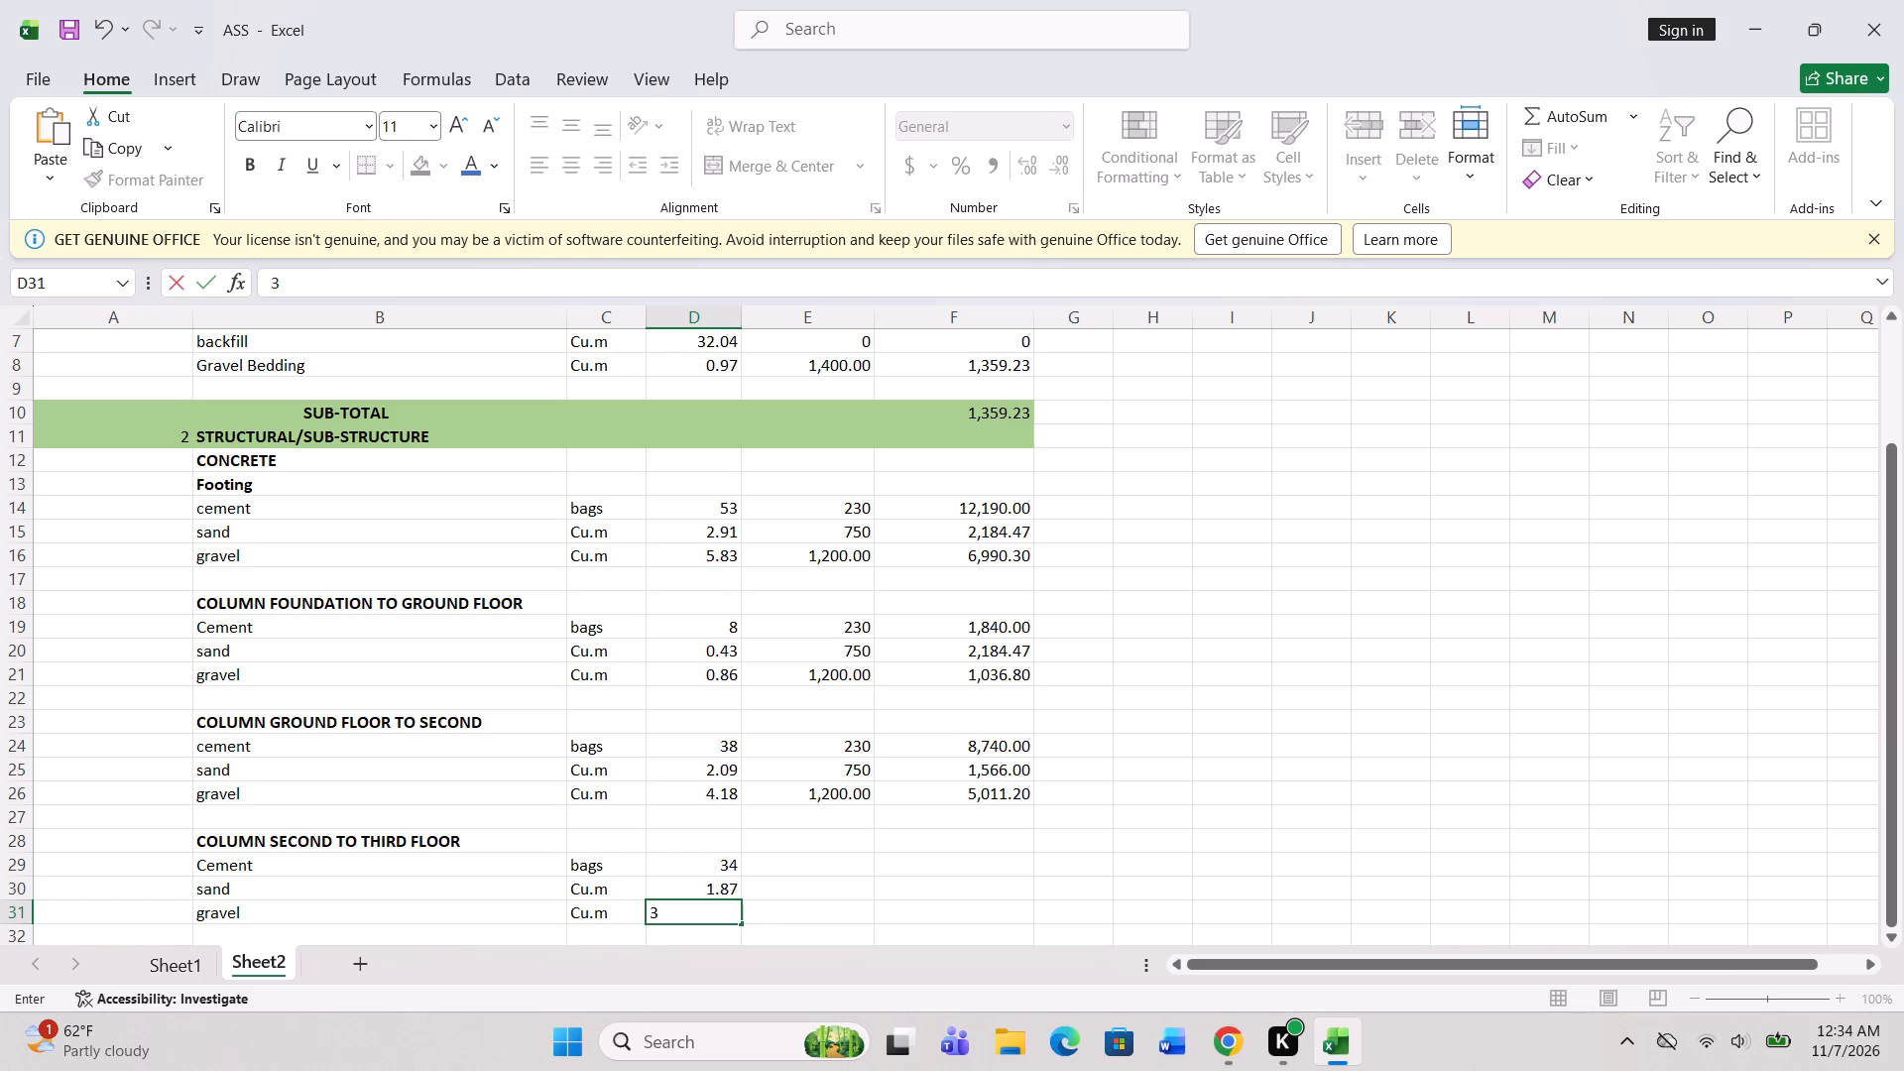
pyautogui.write('.7')
pyautogui.press('4')
# Enter 230.00 as the unit price of the second-to-third-floor column cement in E29.
pyautogui.click(829, 874)
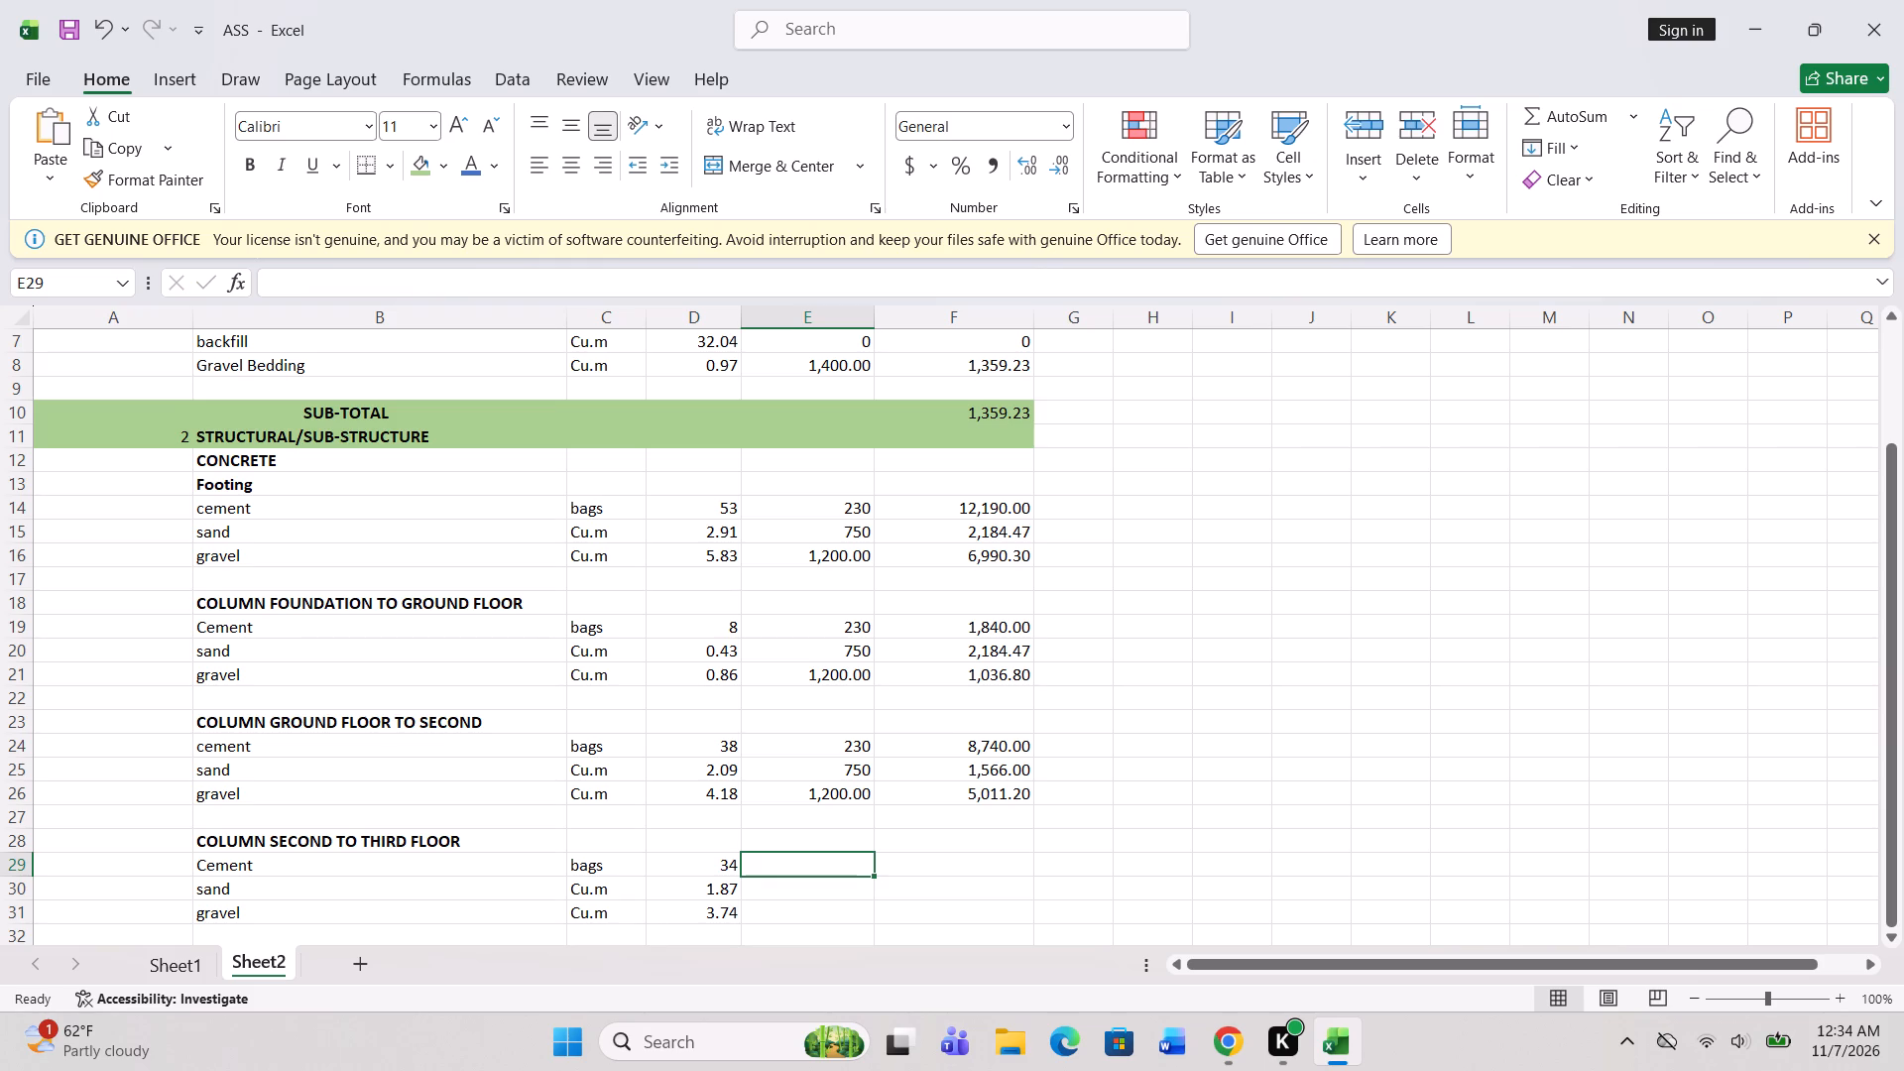
pyautogui.write('23')
pyautogui.press('o')
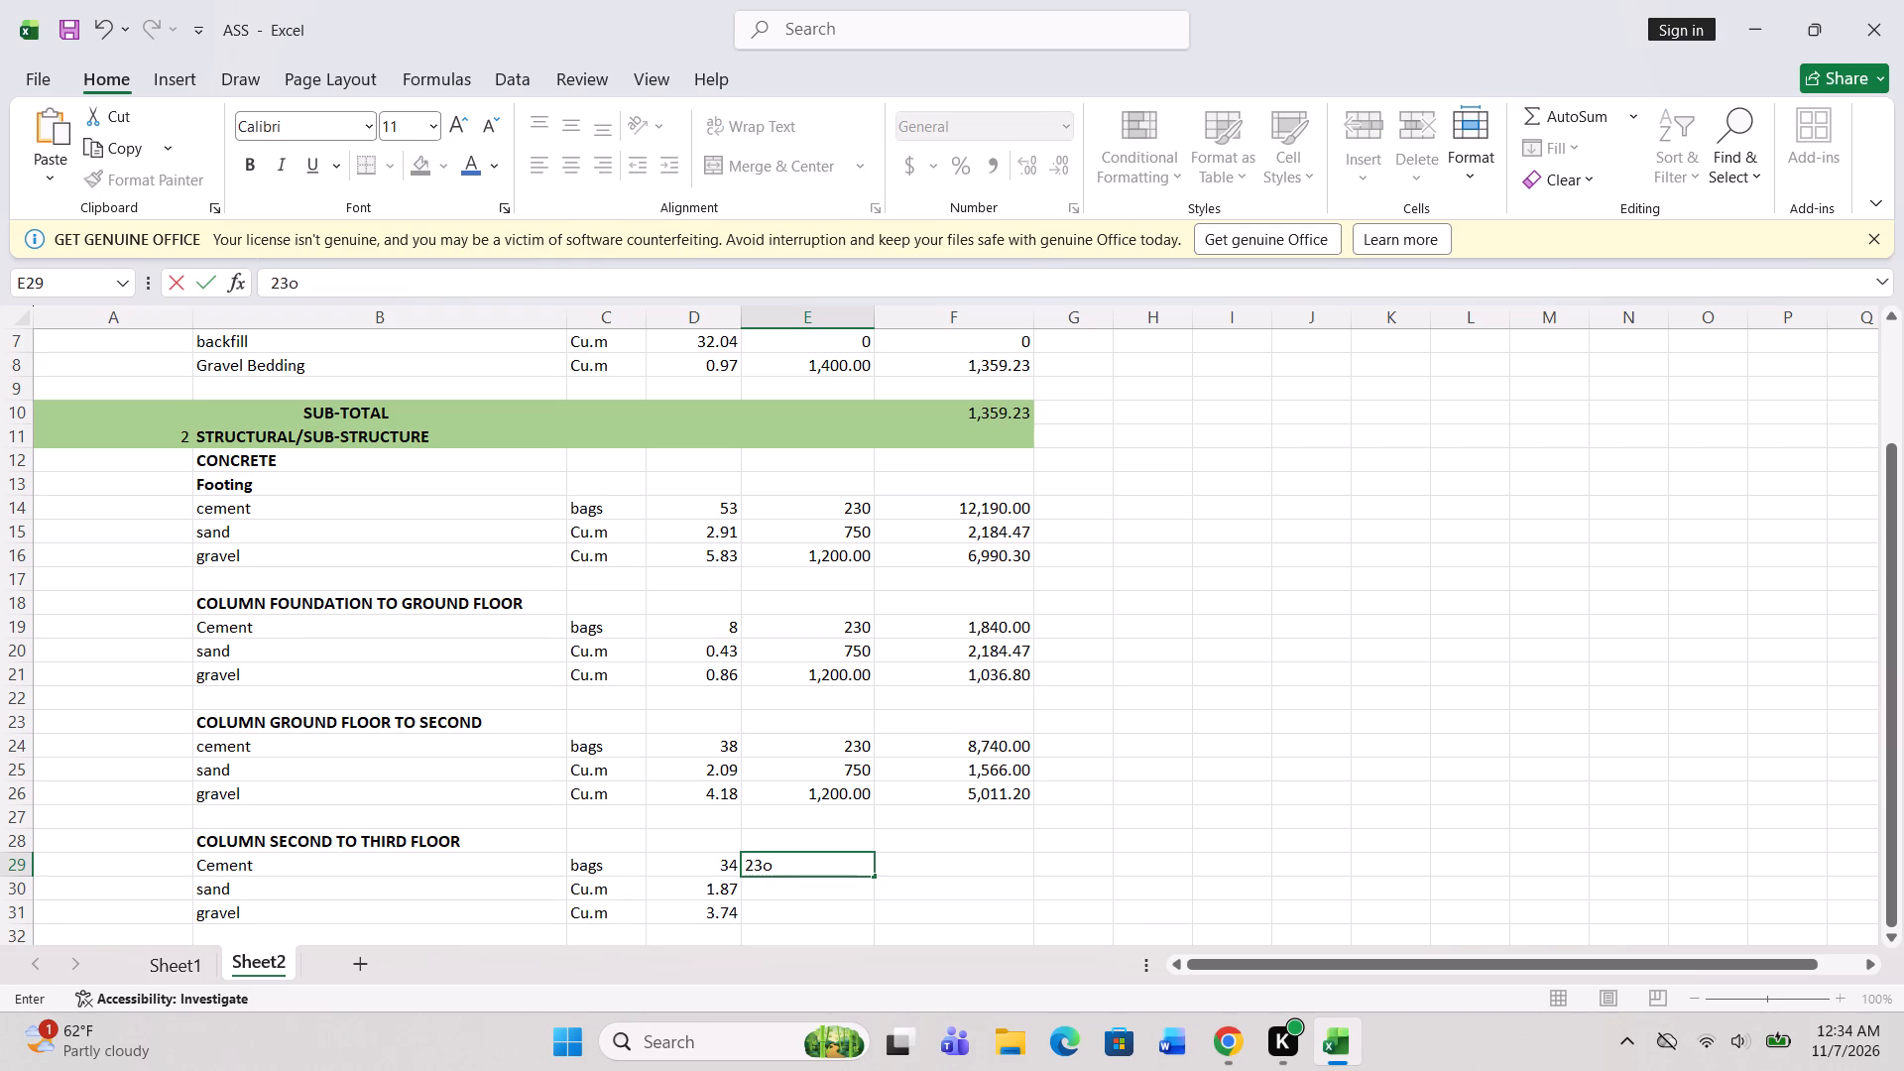
pyautogui.press('.')
pyautogui.write('oo')
pyautogui.press('BackSpace')
pyautogui.press('BackSpace')
pyautogui.press('BackSpace')
pyautogui.press('BackSpace')
pyautogui.press('0')
pyautogui.write('.00')
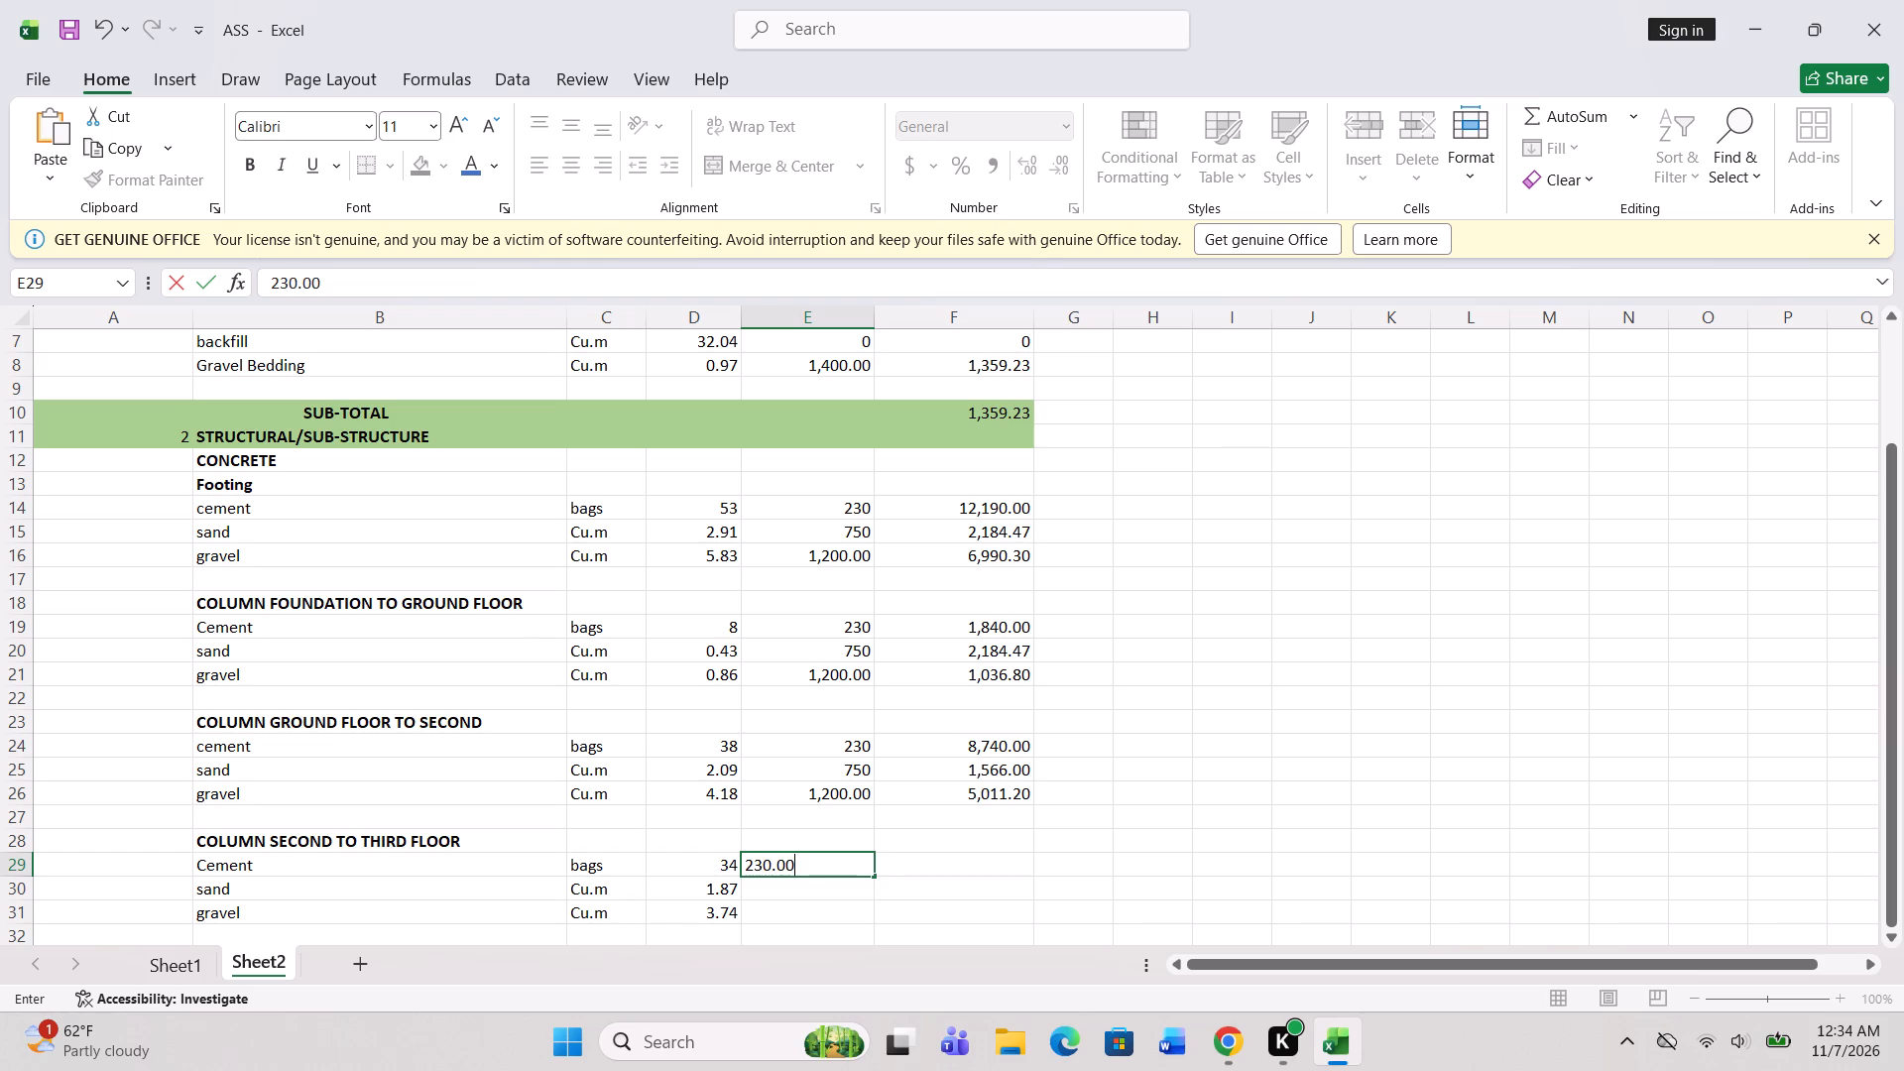
# Enter the second-to-third-floor column unit prices for sand, 750 in E30, and gravel, 1,200.00 in E31.
pyautogui.click(814, 888)
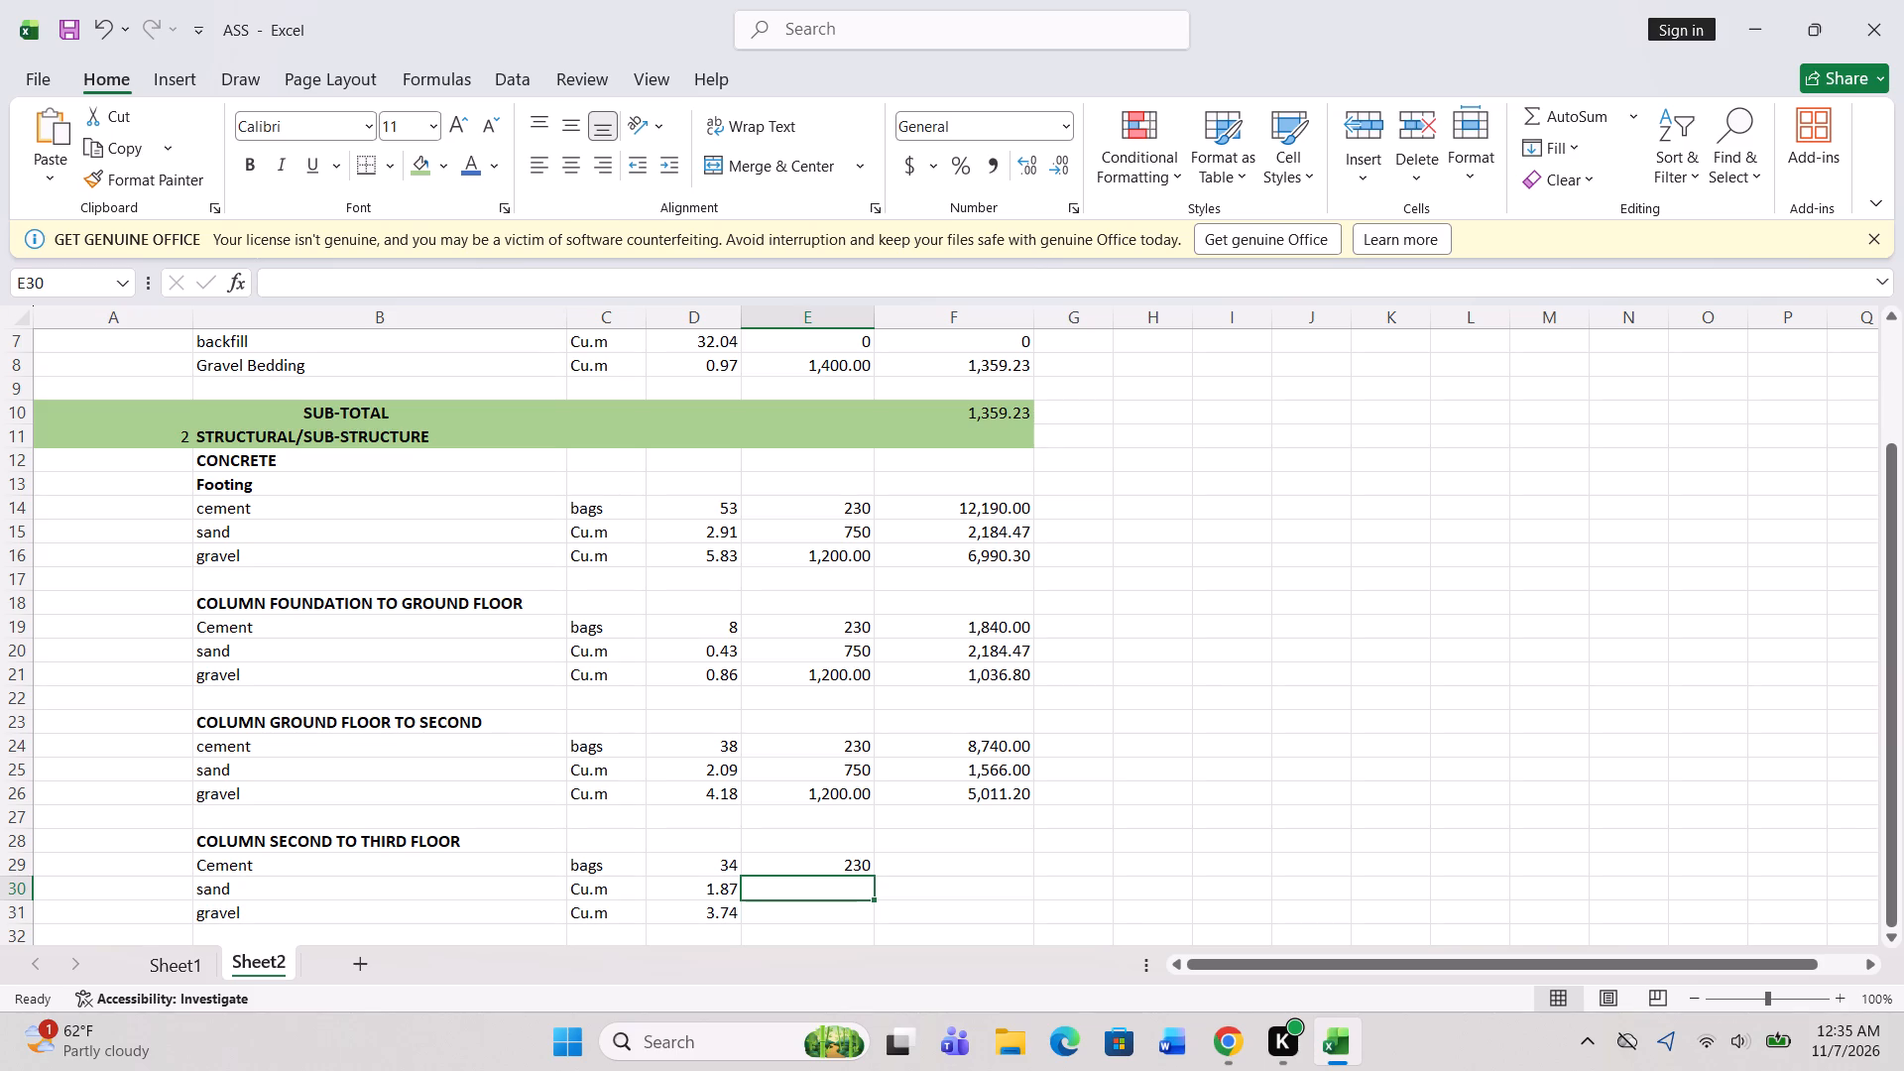
pyautogui.press('7')
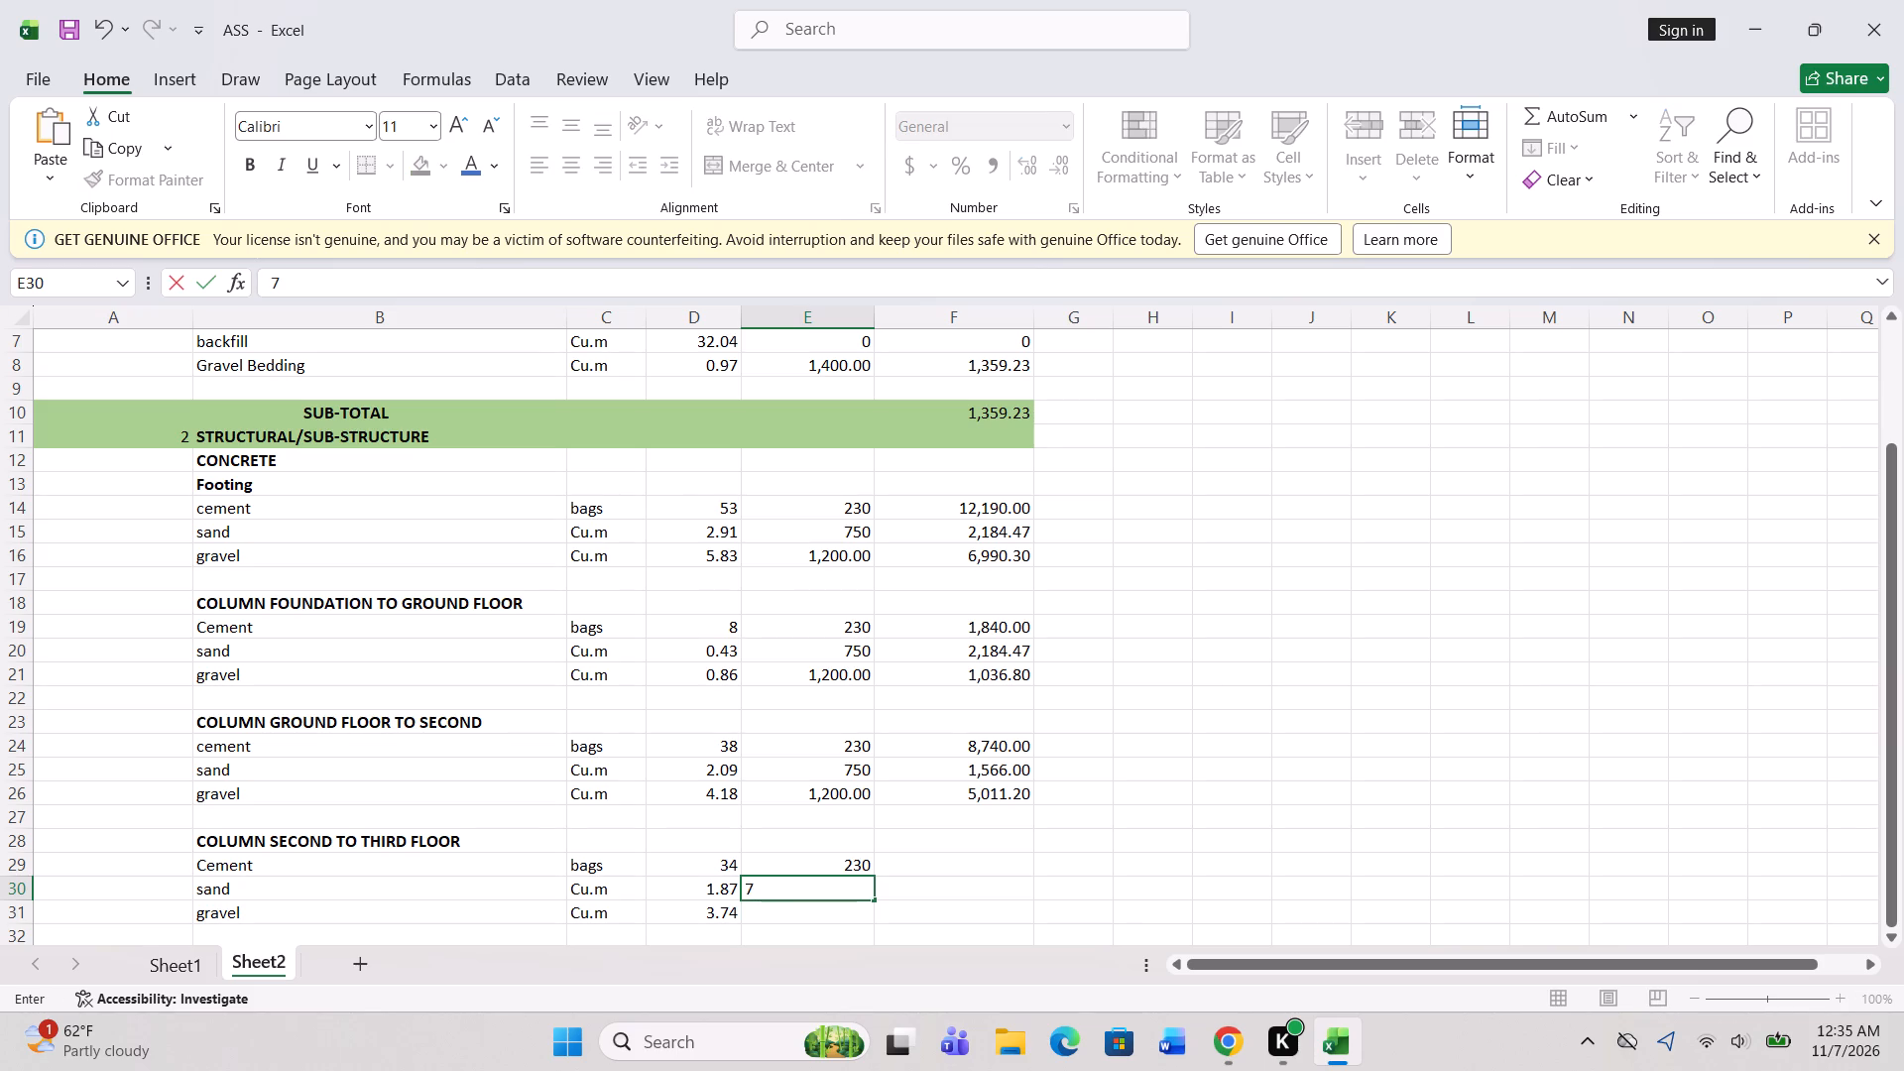
pyautogui.write('50')
pyautogui.click(805, 914)
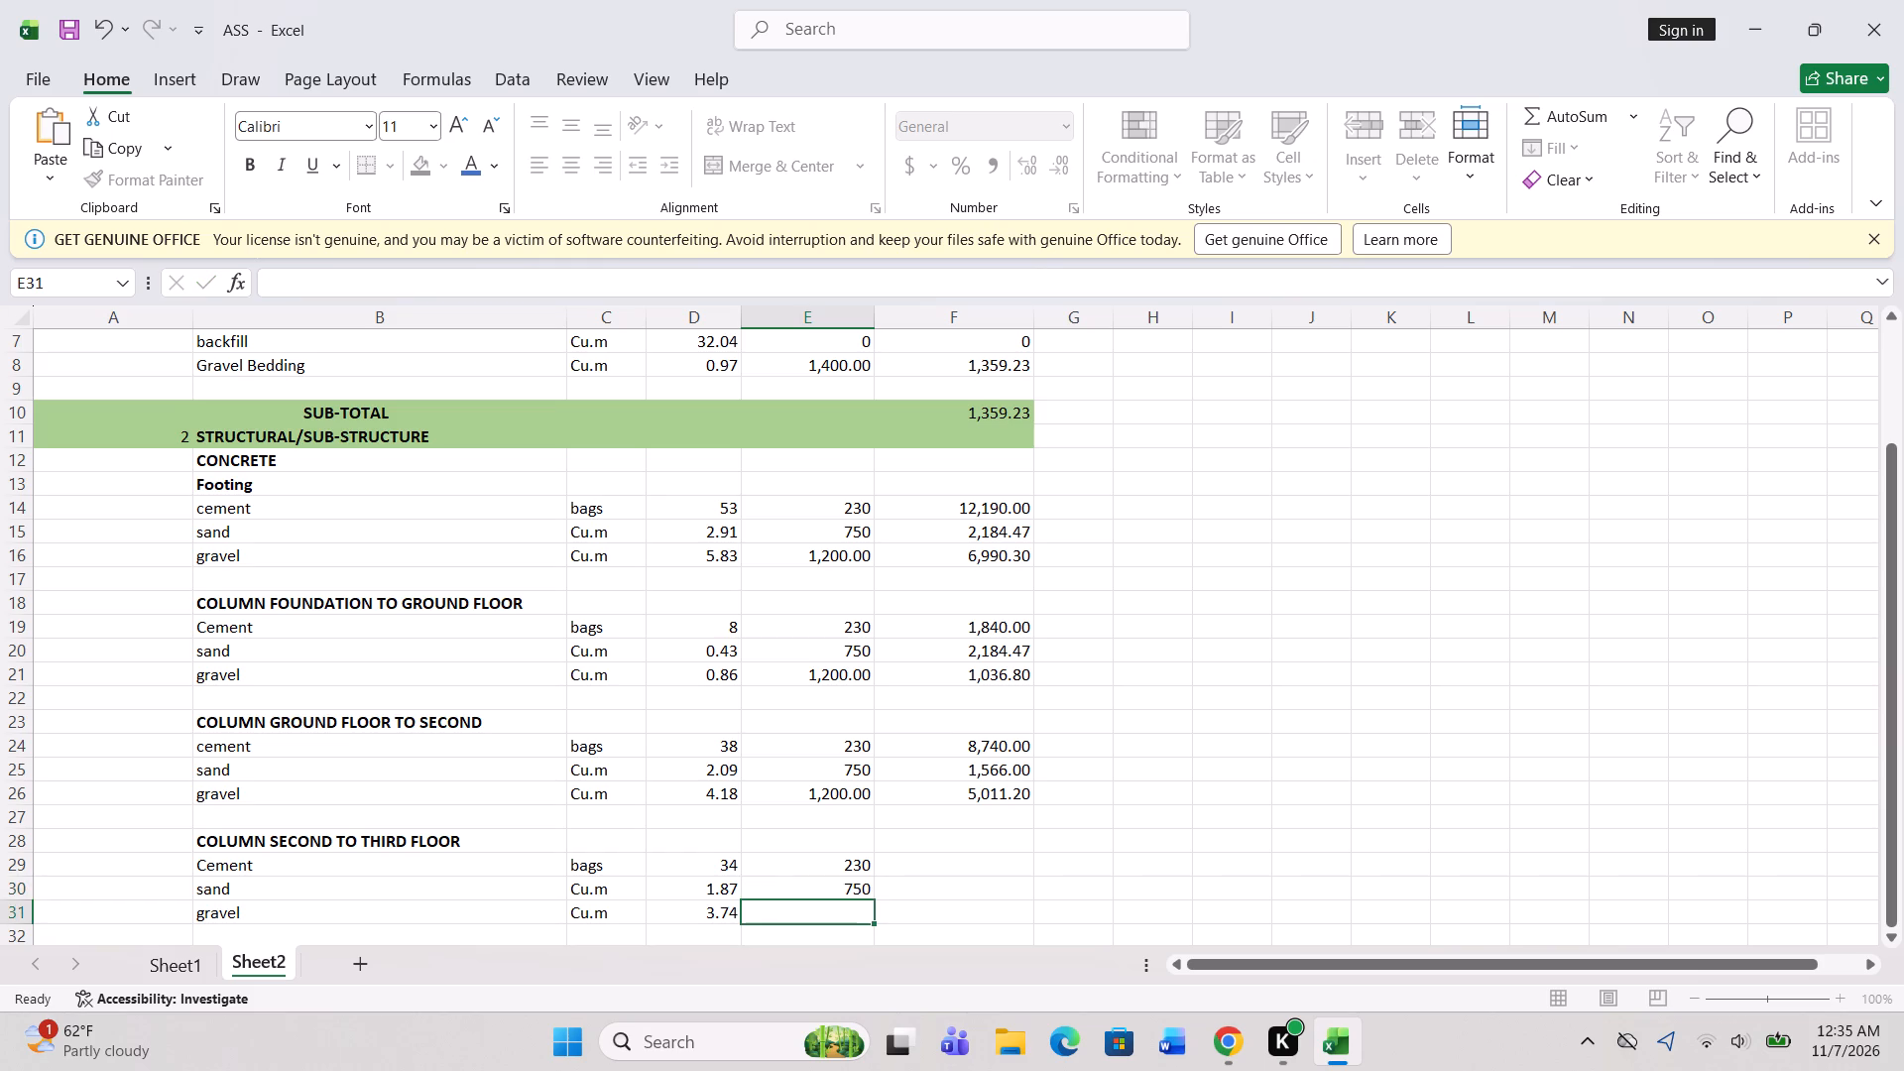
pyautogui.press('1')
pyautogui.write(',2')
pyautogui.write('00')
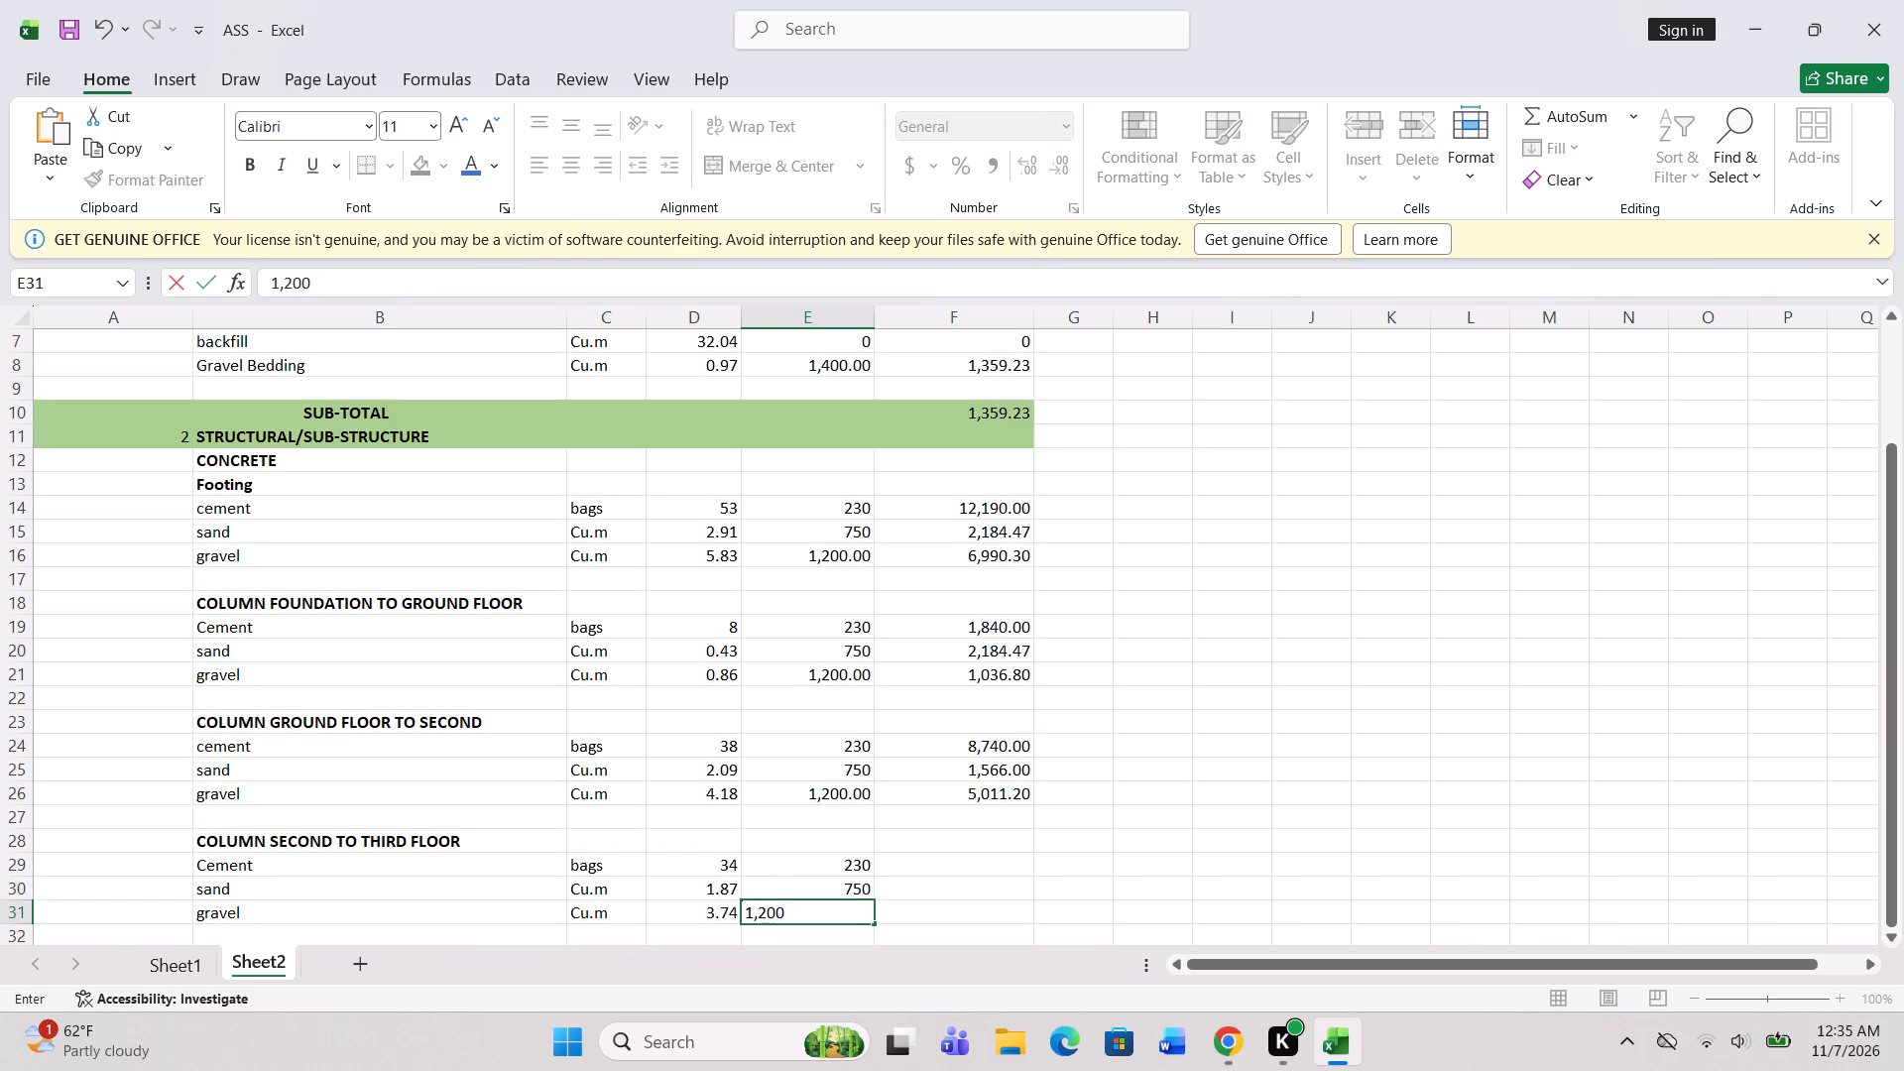
pyautogui.press('.')
pyautogui.write('oo')
pyautogui.press('BackSpace')
pyautogui.press('BackSpace')
pyautogui.write('00')
# Enter 7,820.00 as the total cost of the second-to-third-floor column cement in F29.
pyautogui.click(974, 866)
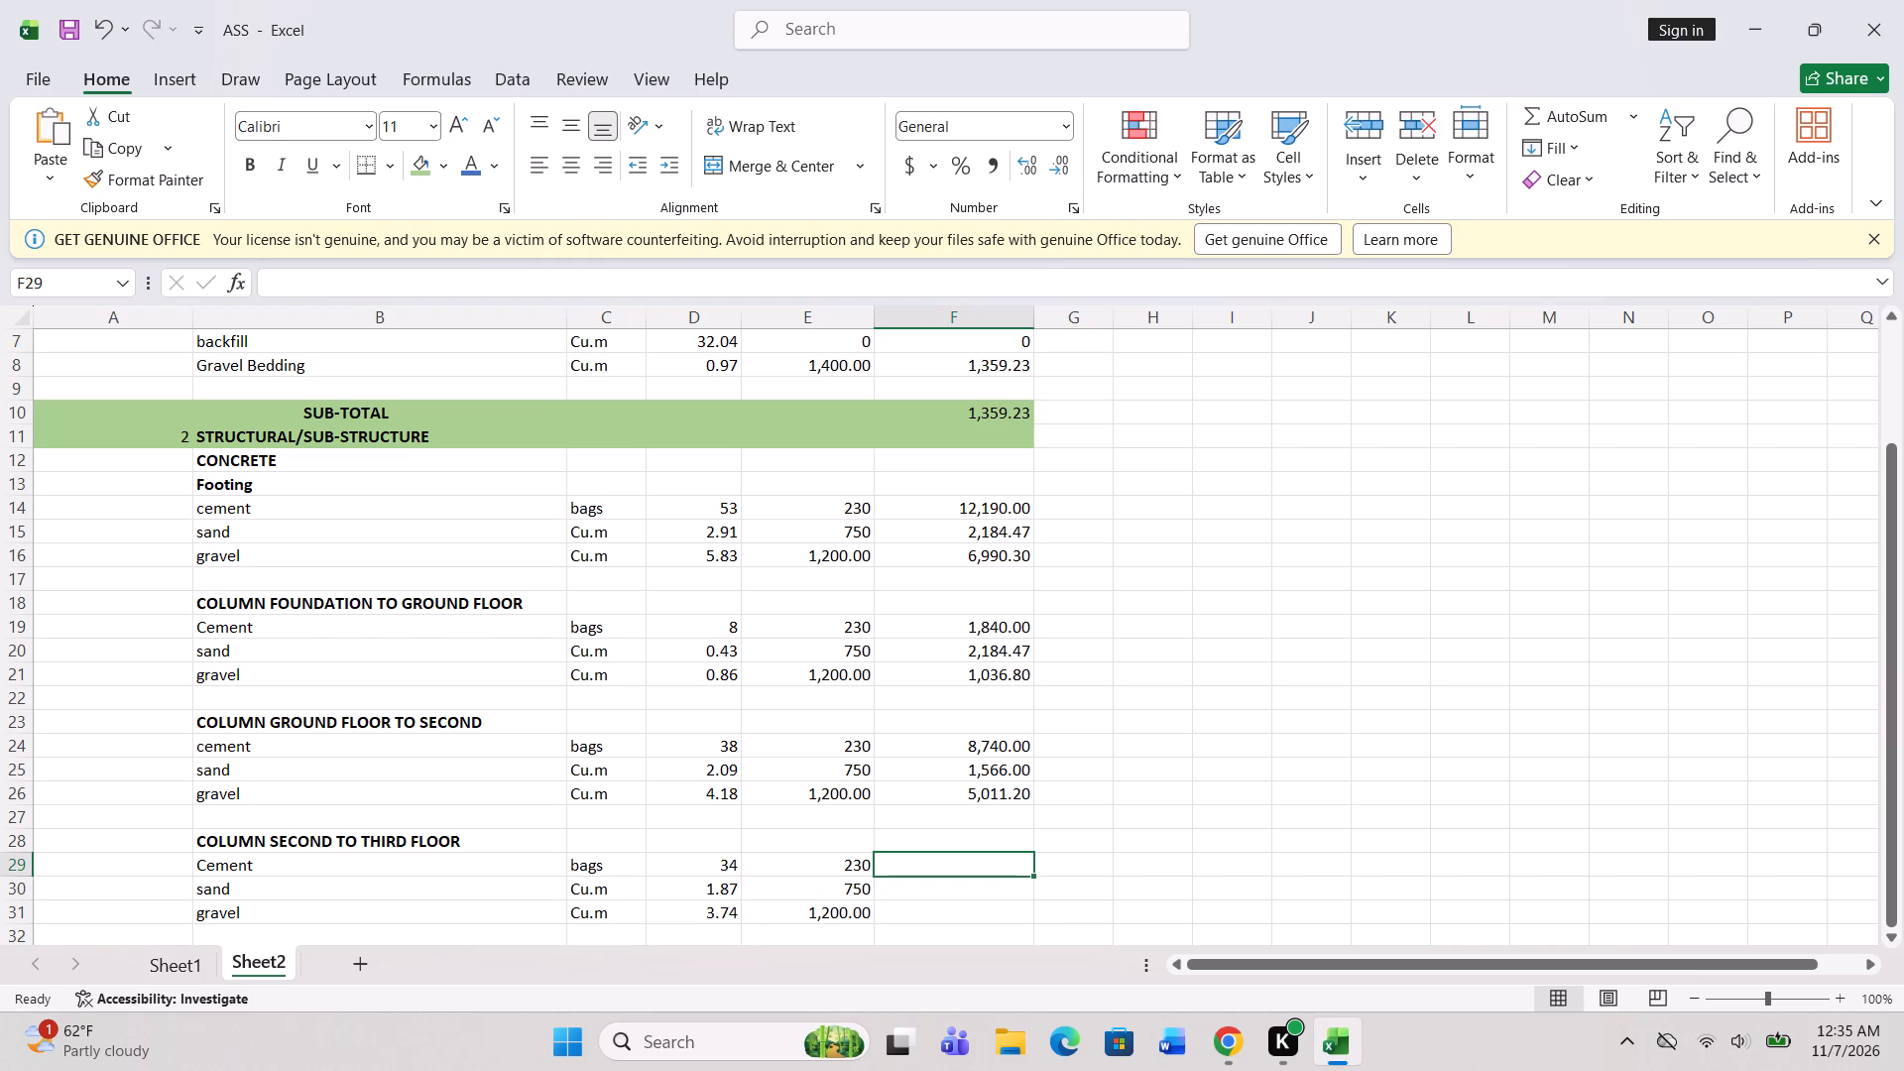
pyautogui.write('7,')
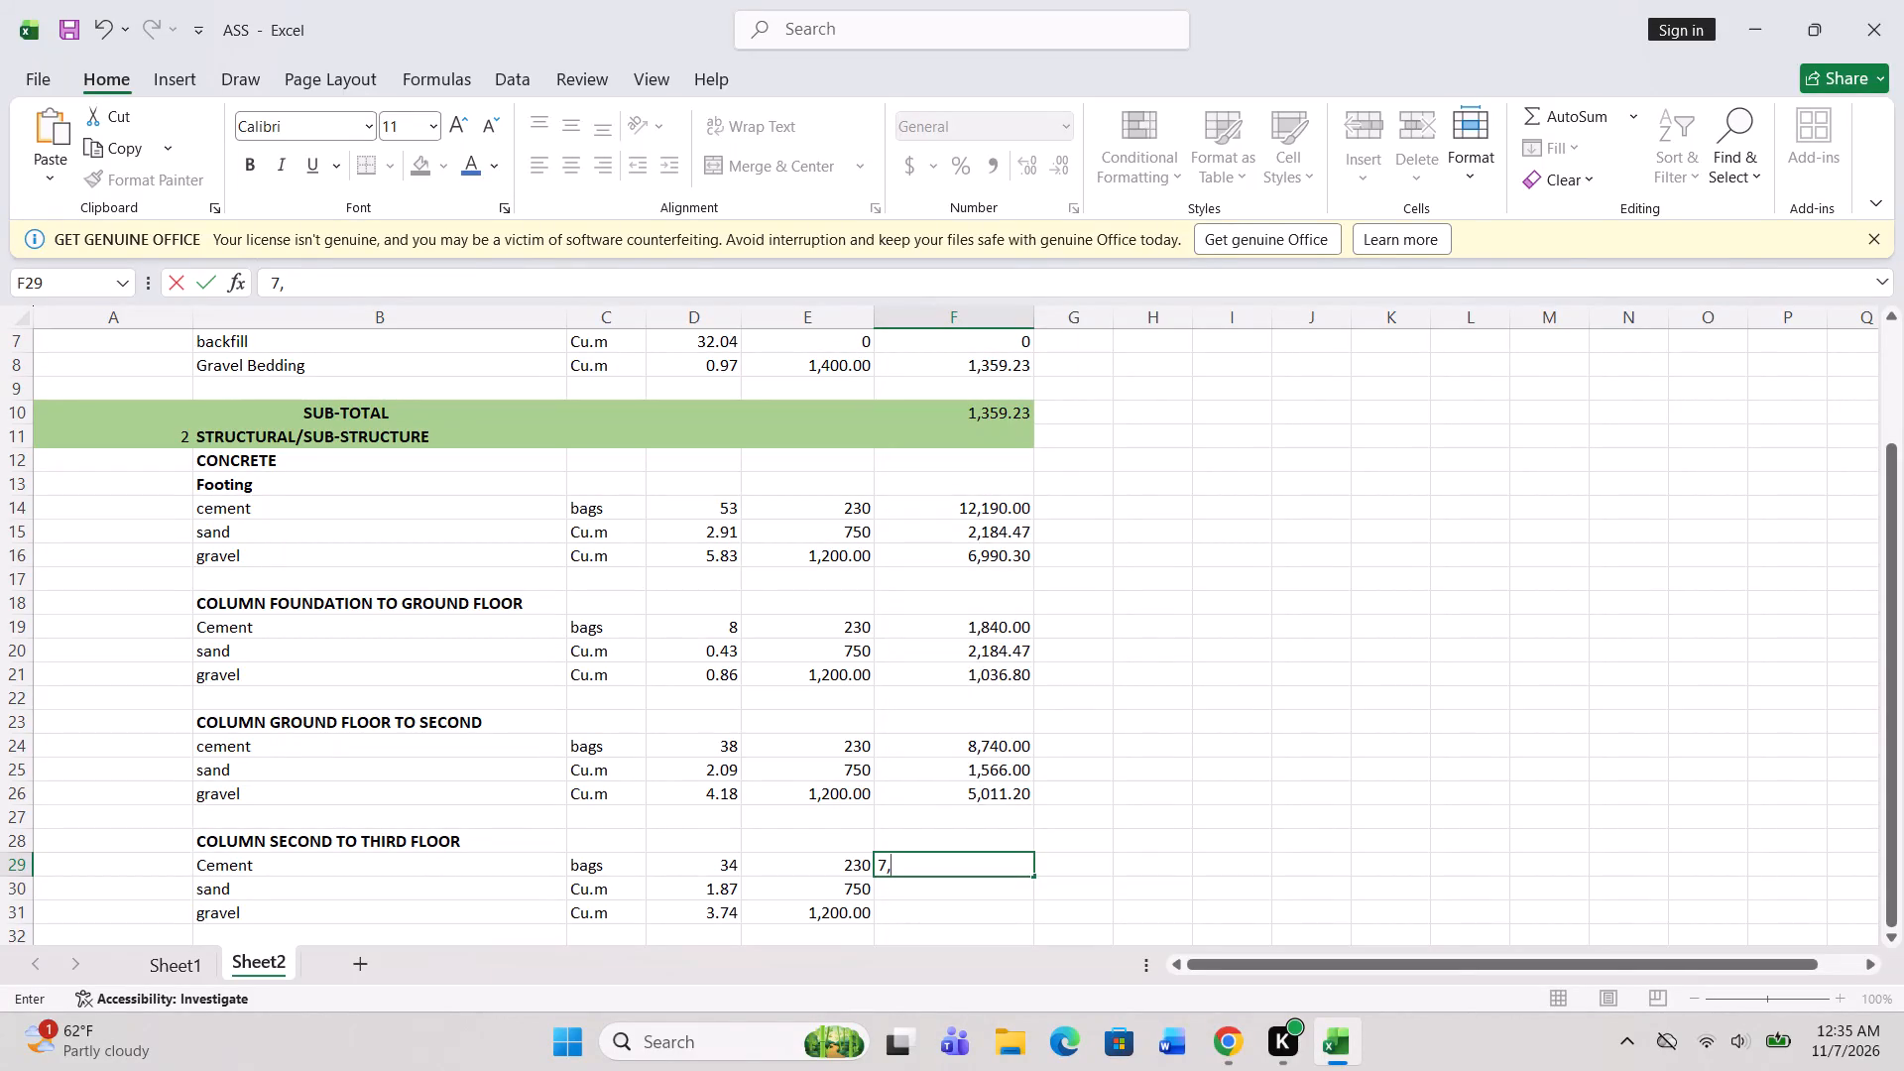
pyautogui.press('8')
pyautogui.press('2')
pyautogui.press('0')
pyautogui.press('.')
pyautogui.write('00')
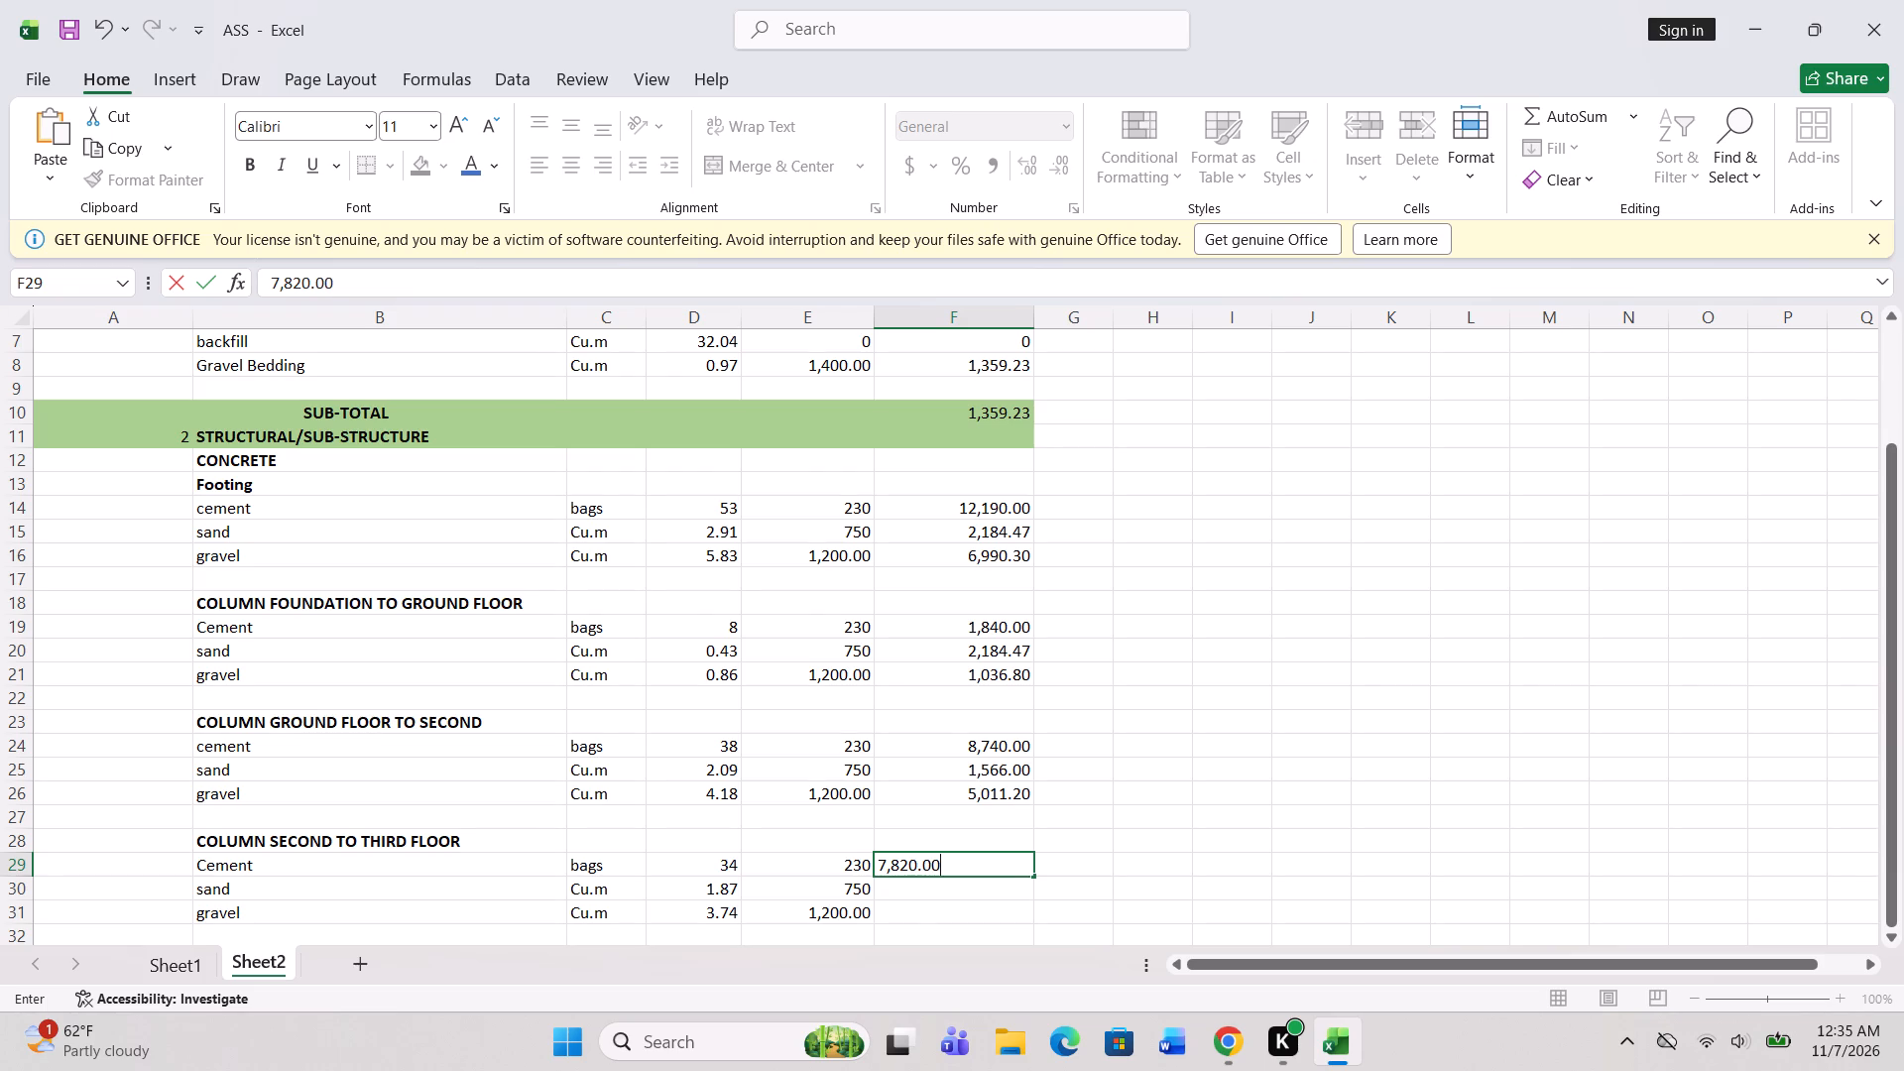
# Enter 1,402.88 as the total cost of the second-to-third-floor column sand in F30.
pyautogui.press('Down')
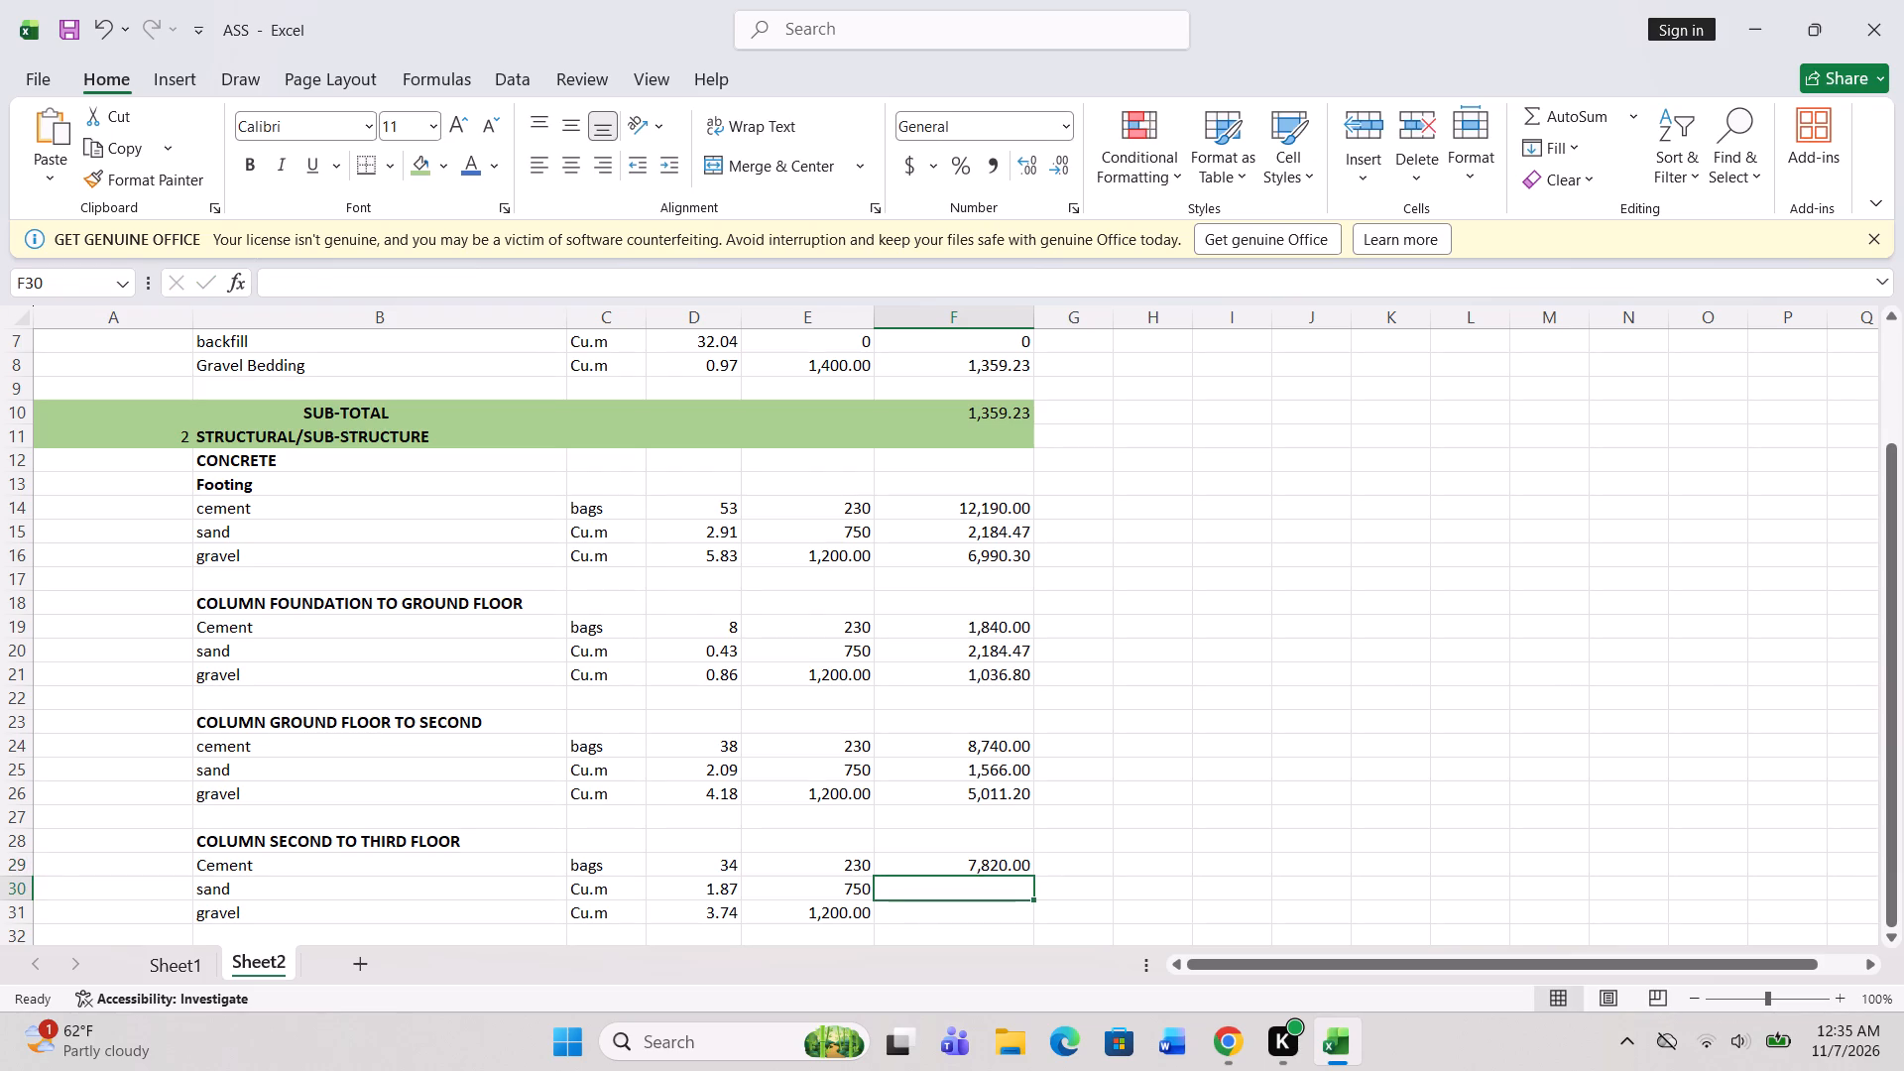
pyautogui.press('1')
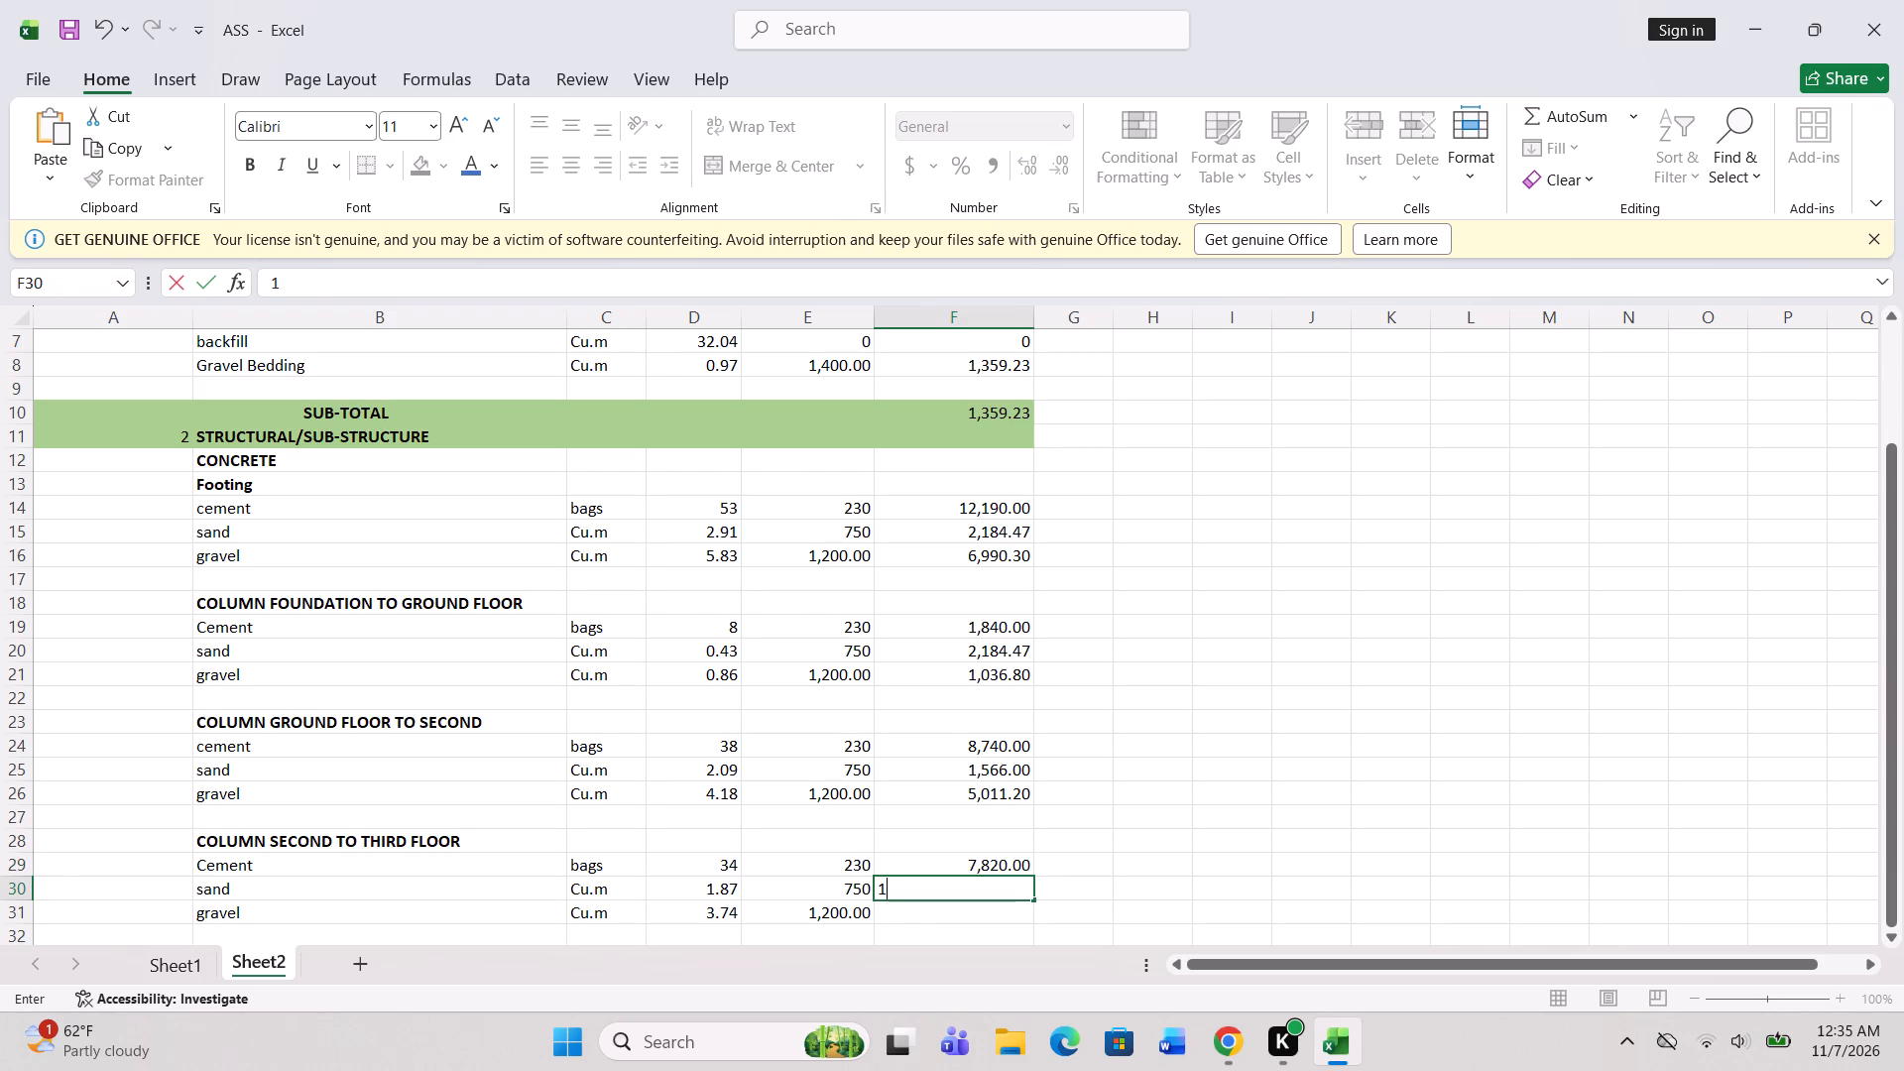
pyautogui.write(',4')
pyautogui.press('0')
pyautogui.press('2')
pyautogui.press('.')
pyautogui.press('9')
pyautogui.press('BackSpace')
pyautogui.write('88')
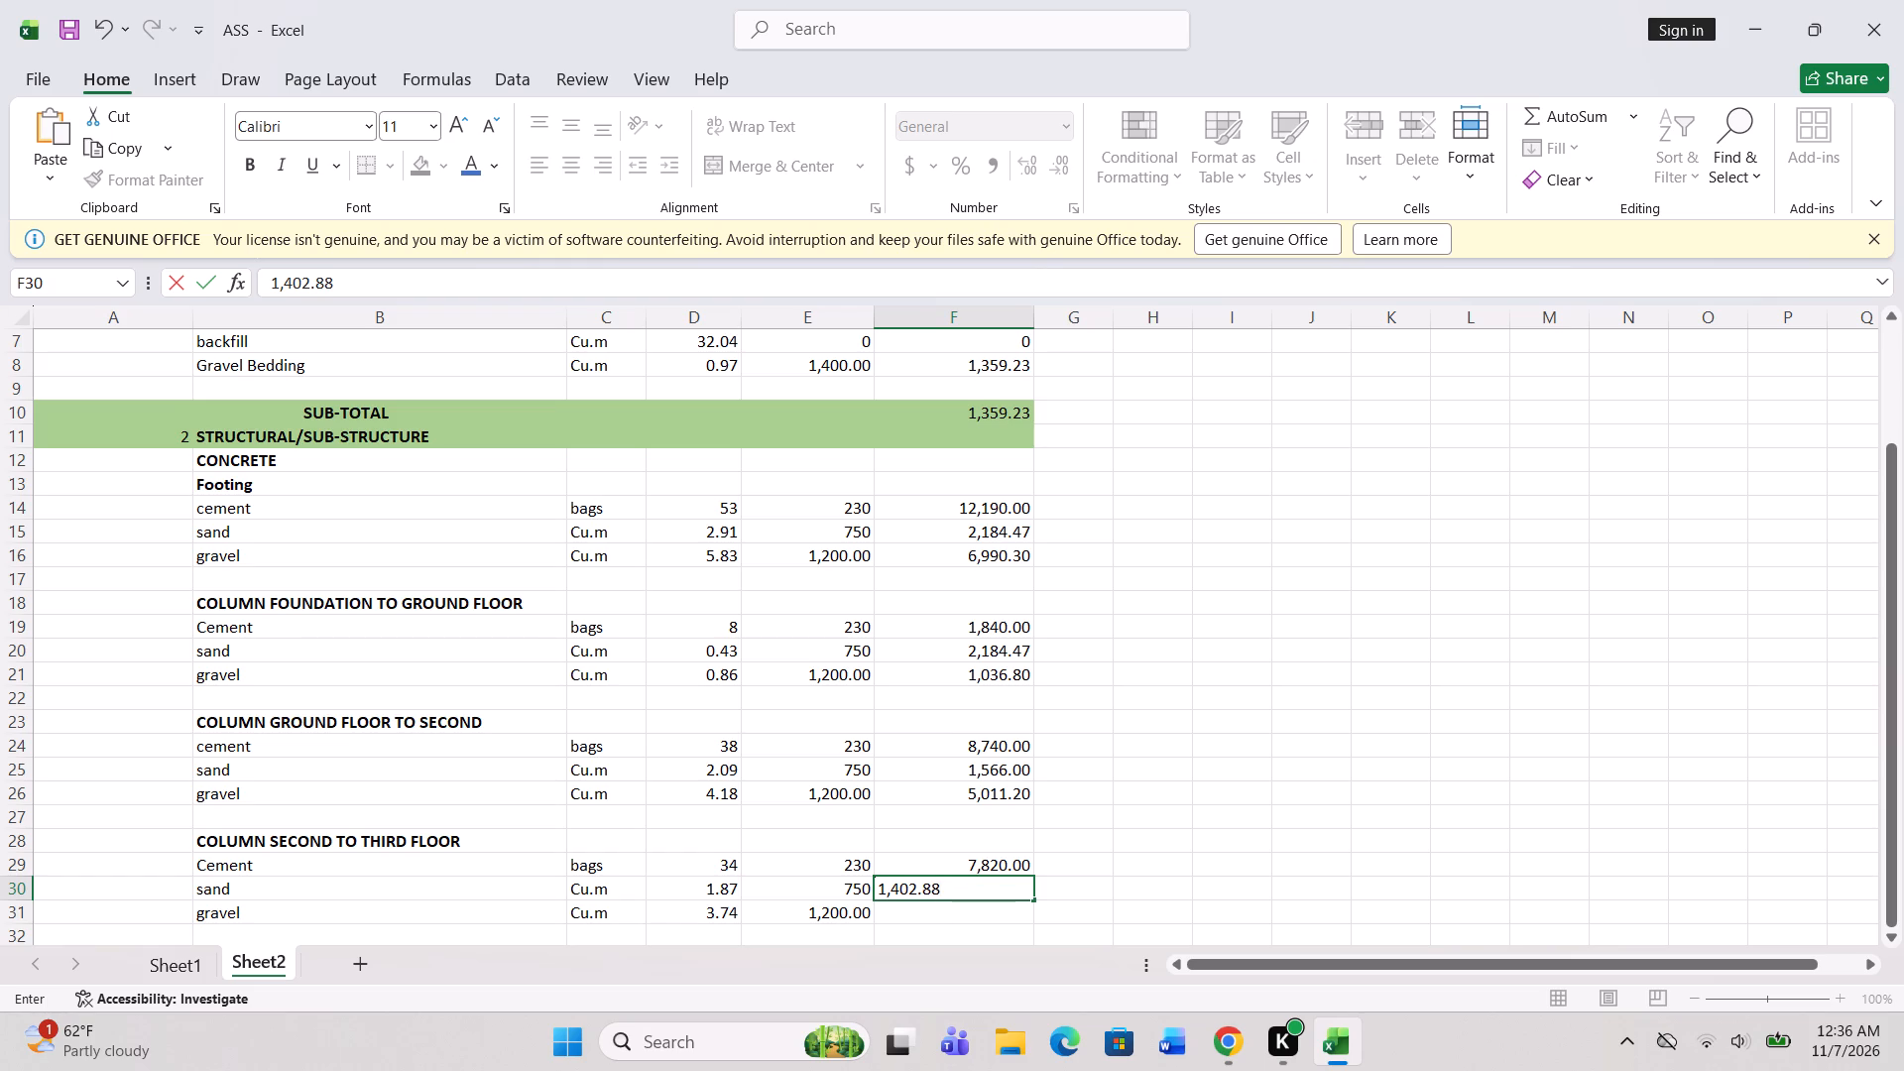
pyautogui.press('Down')
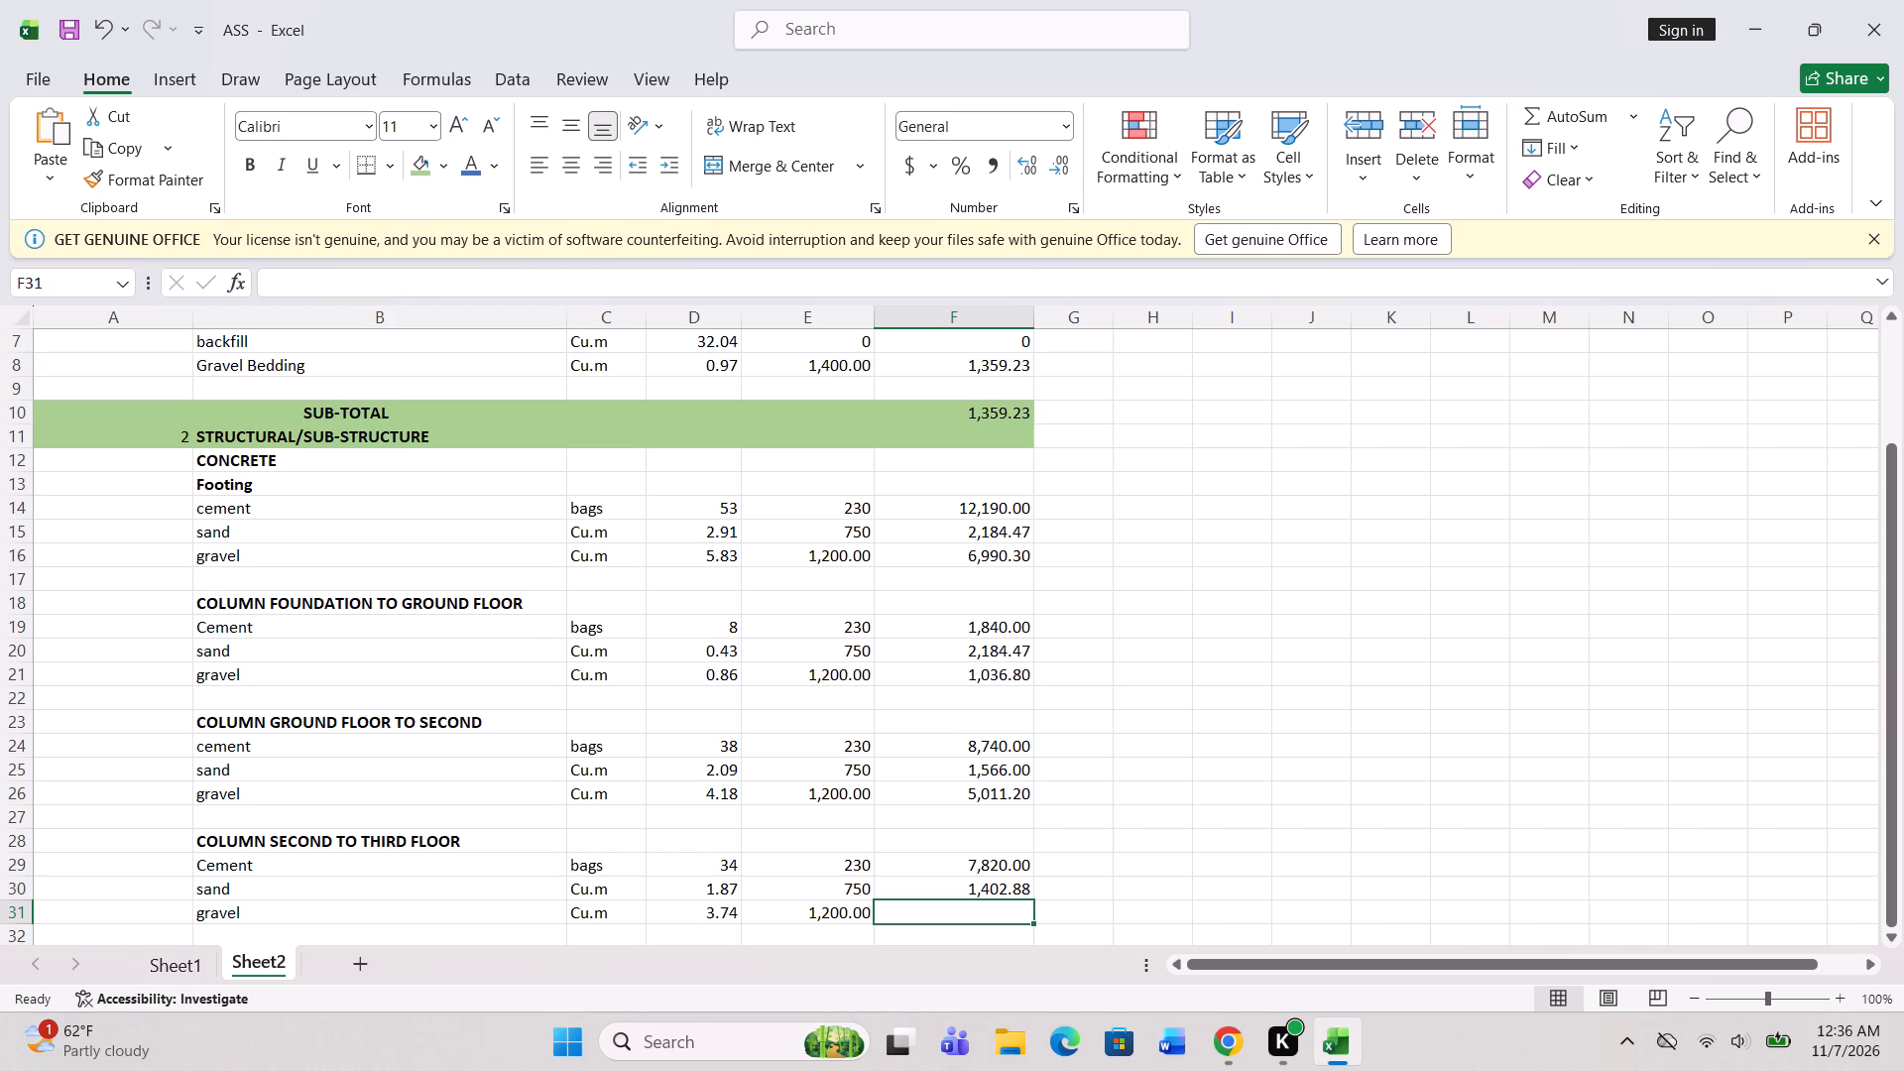
# Enter 4,489.20 as the total cost of the second-to-third-floor column gravel in F31.
pyautogui.write('44')
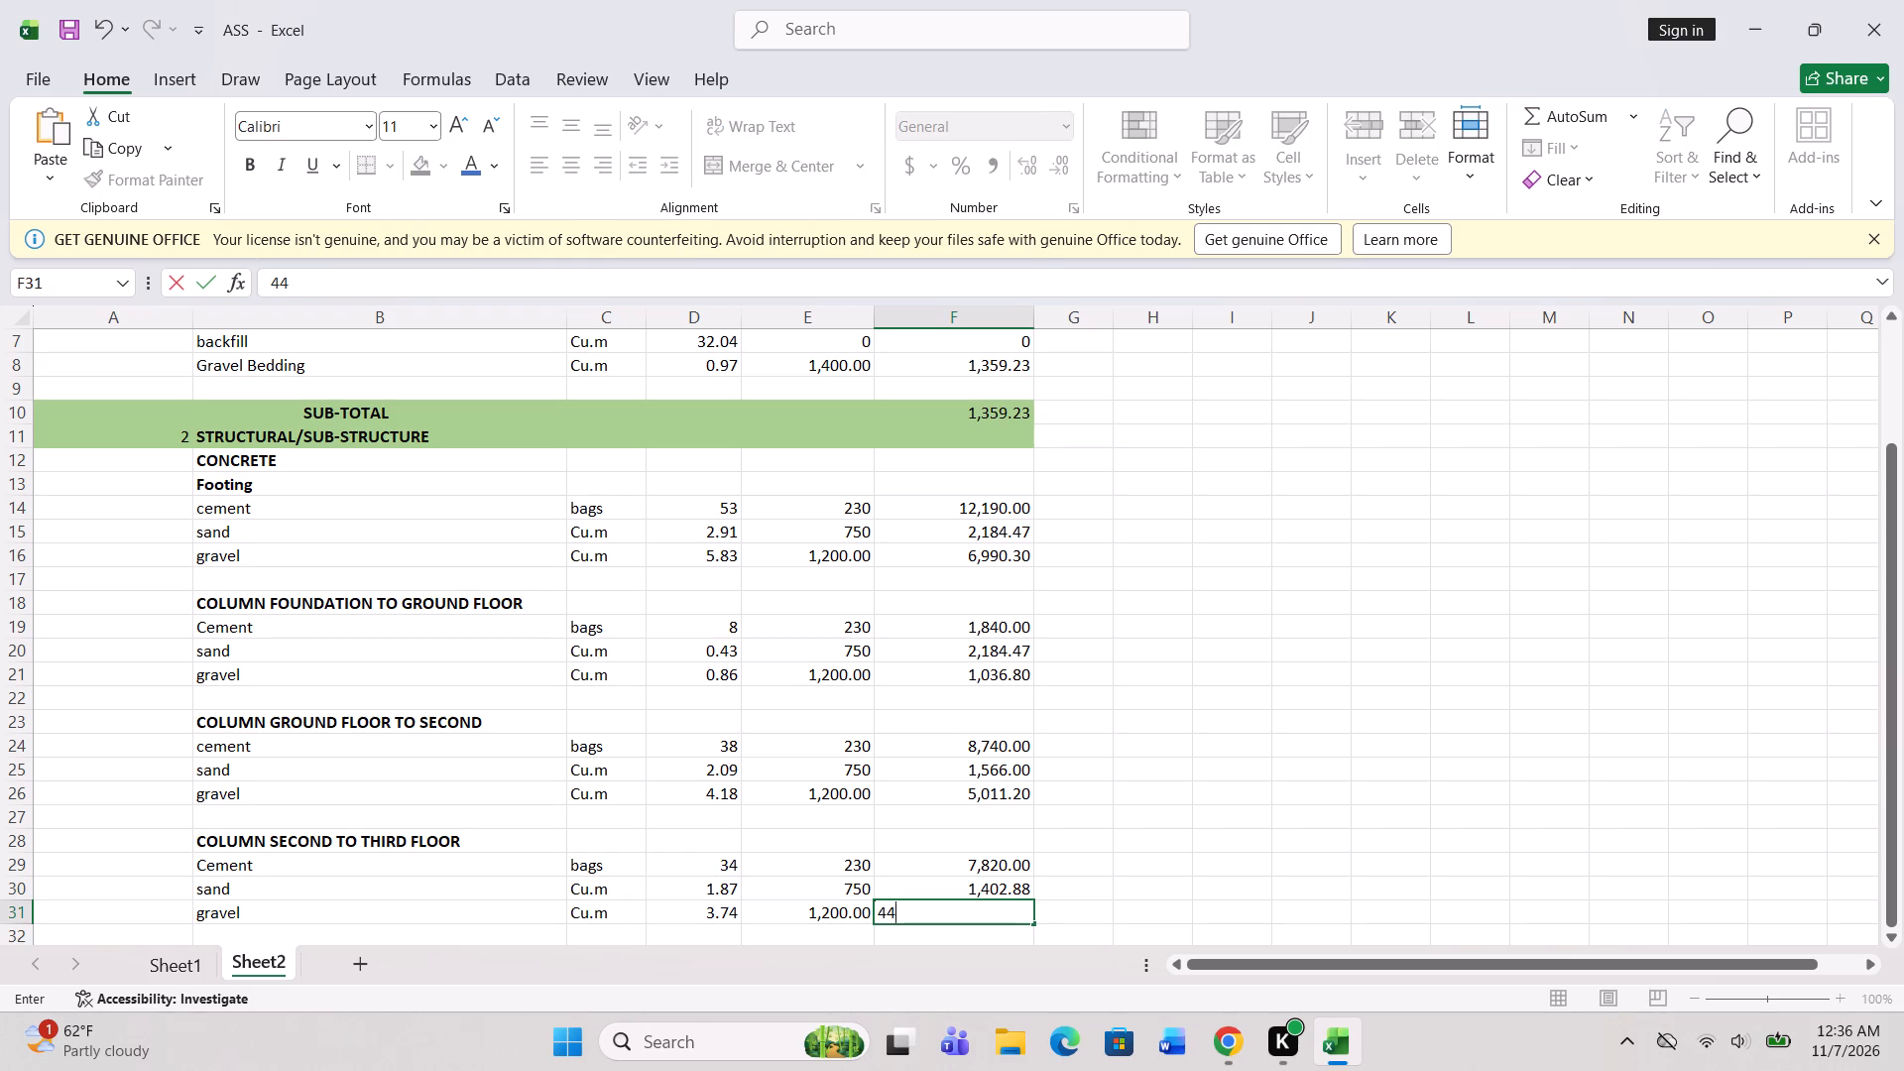
pyautogui.press('BackSpace')
pyautogui.write(',4')
pyautogui.write('89')
pyautogui.press('.')
pyautogui.press('2')
pyautogui.press('0')
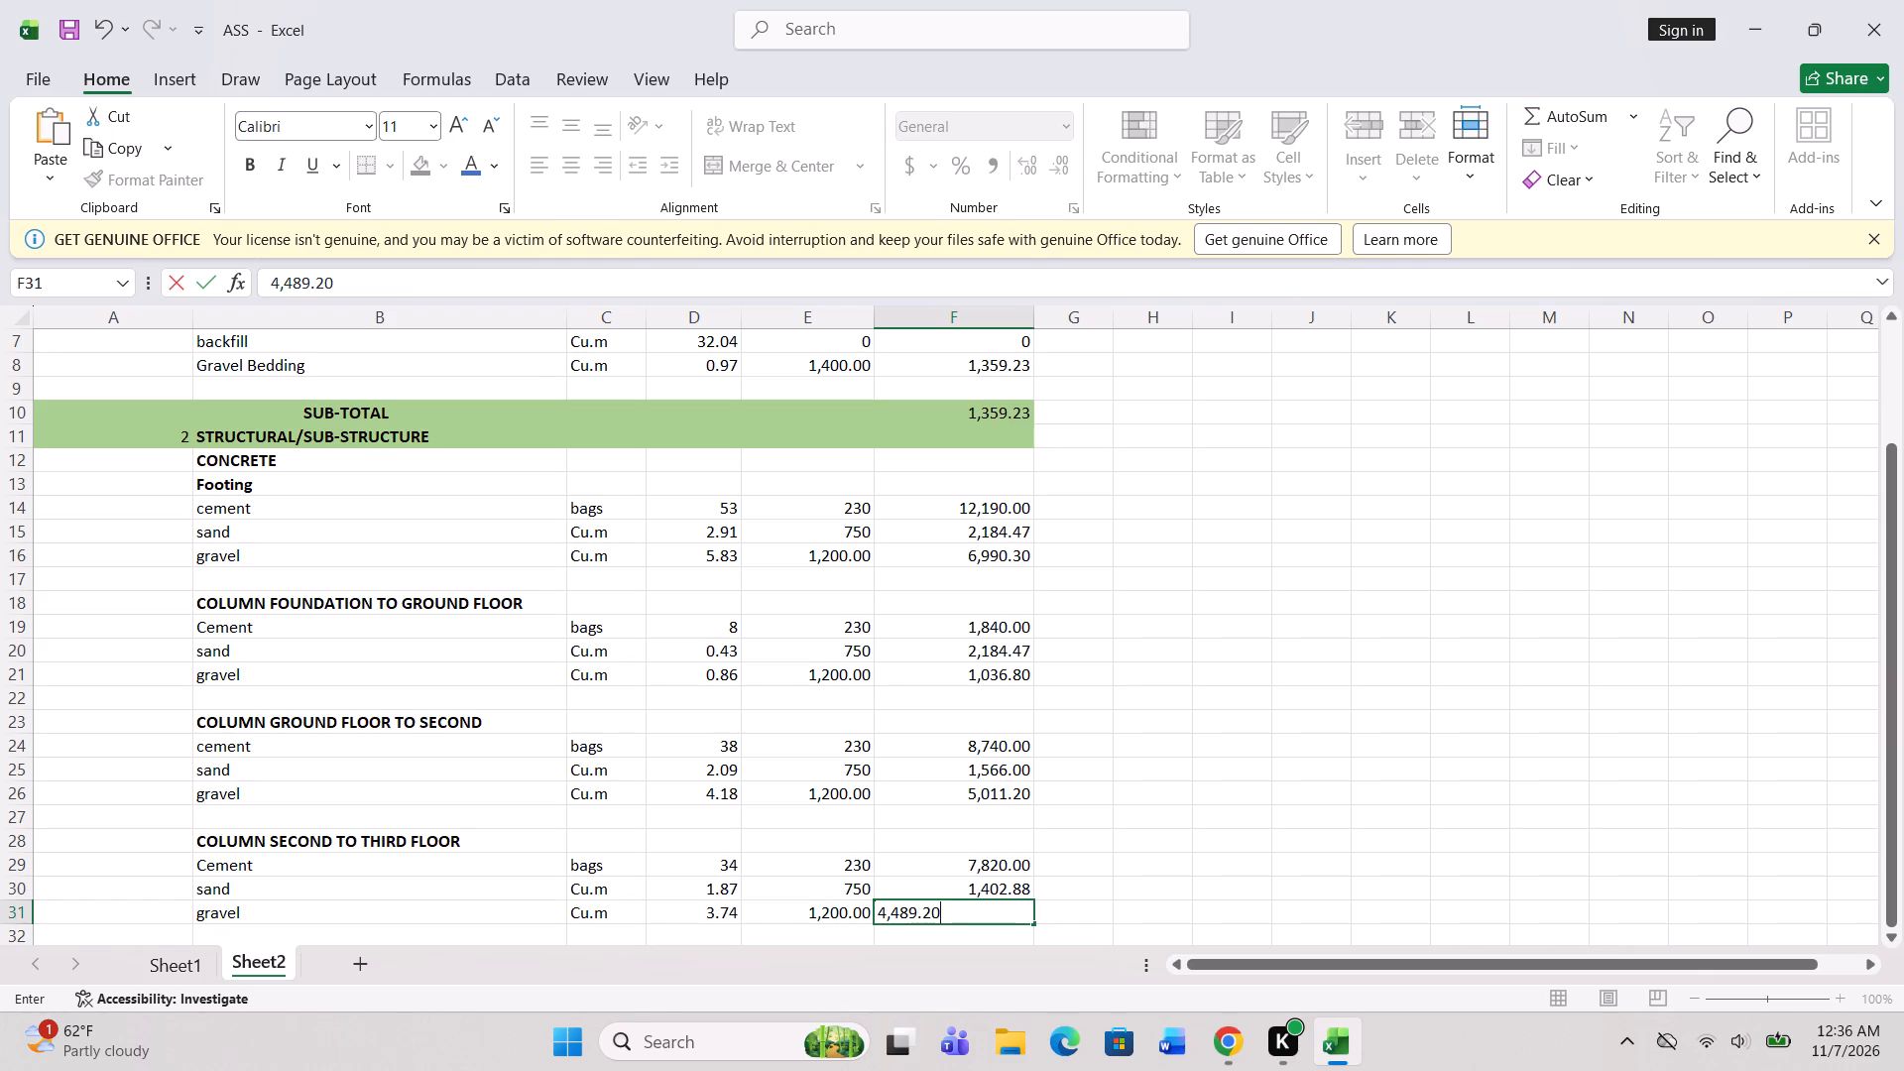
pyautogui.press('Down')
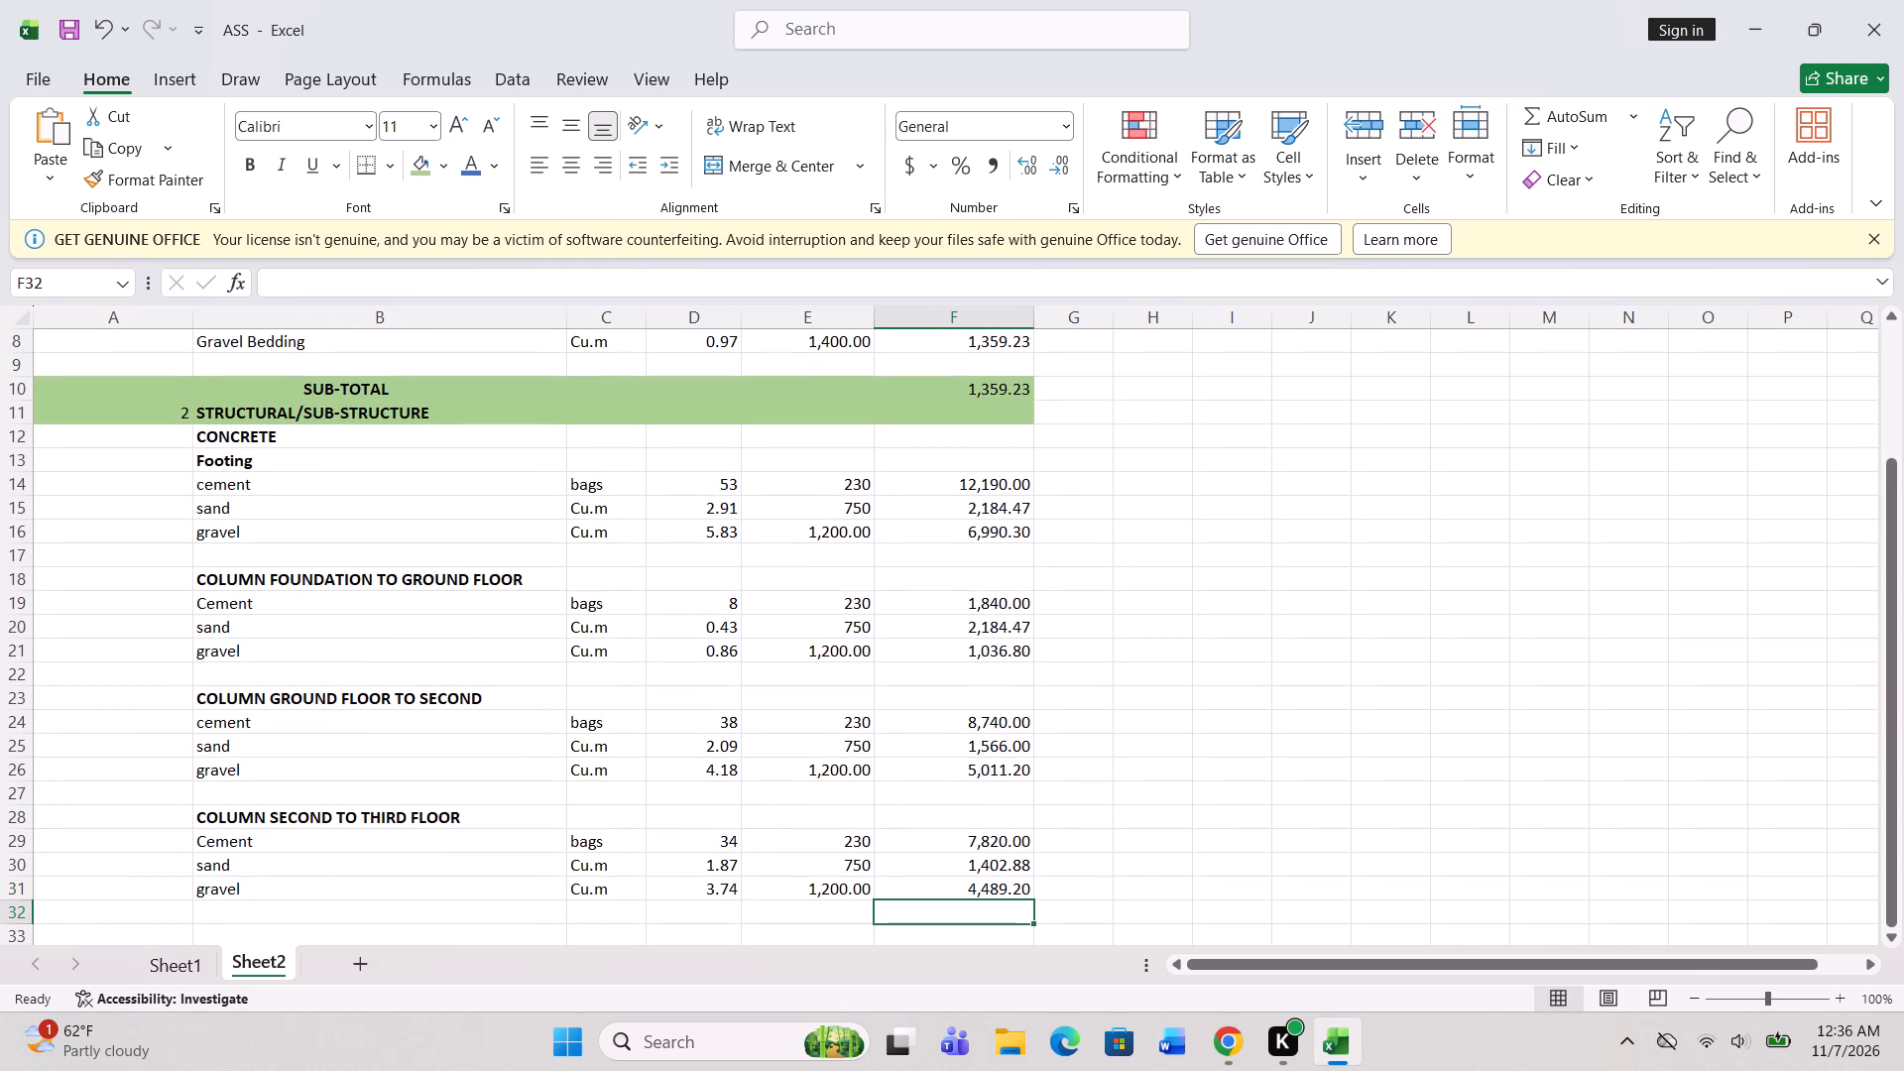
# Enter the section heading COLUMN THIRD FLOOR TO ROOF BEAM in B33, leaving a blank row below the previous block.
pyautogui.press('Down')
pyautogui.press('Left')
pyautogui.press('Left')
pyautogui.press('Left')
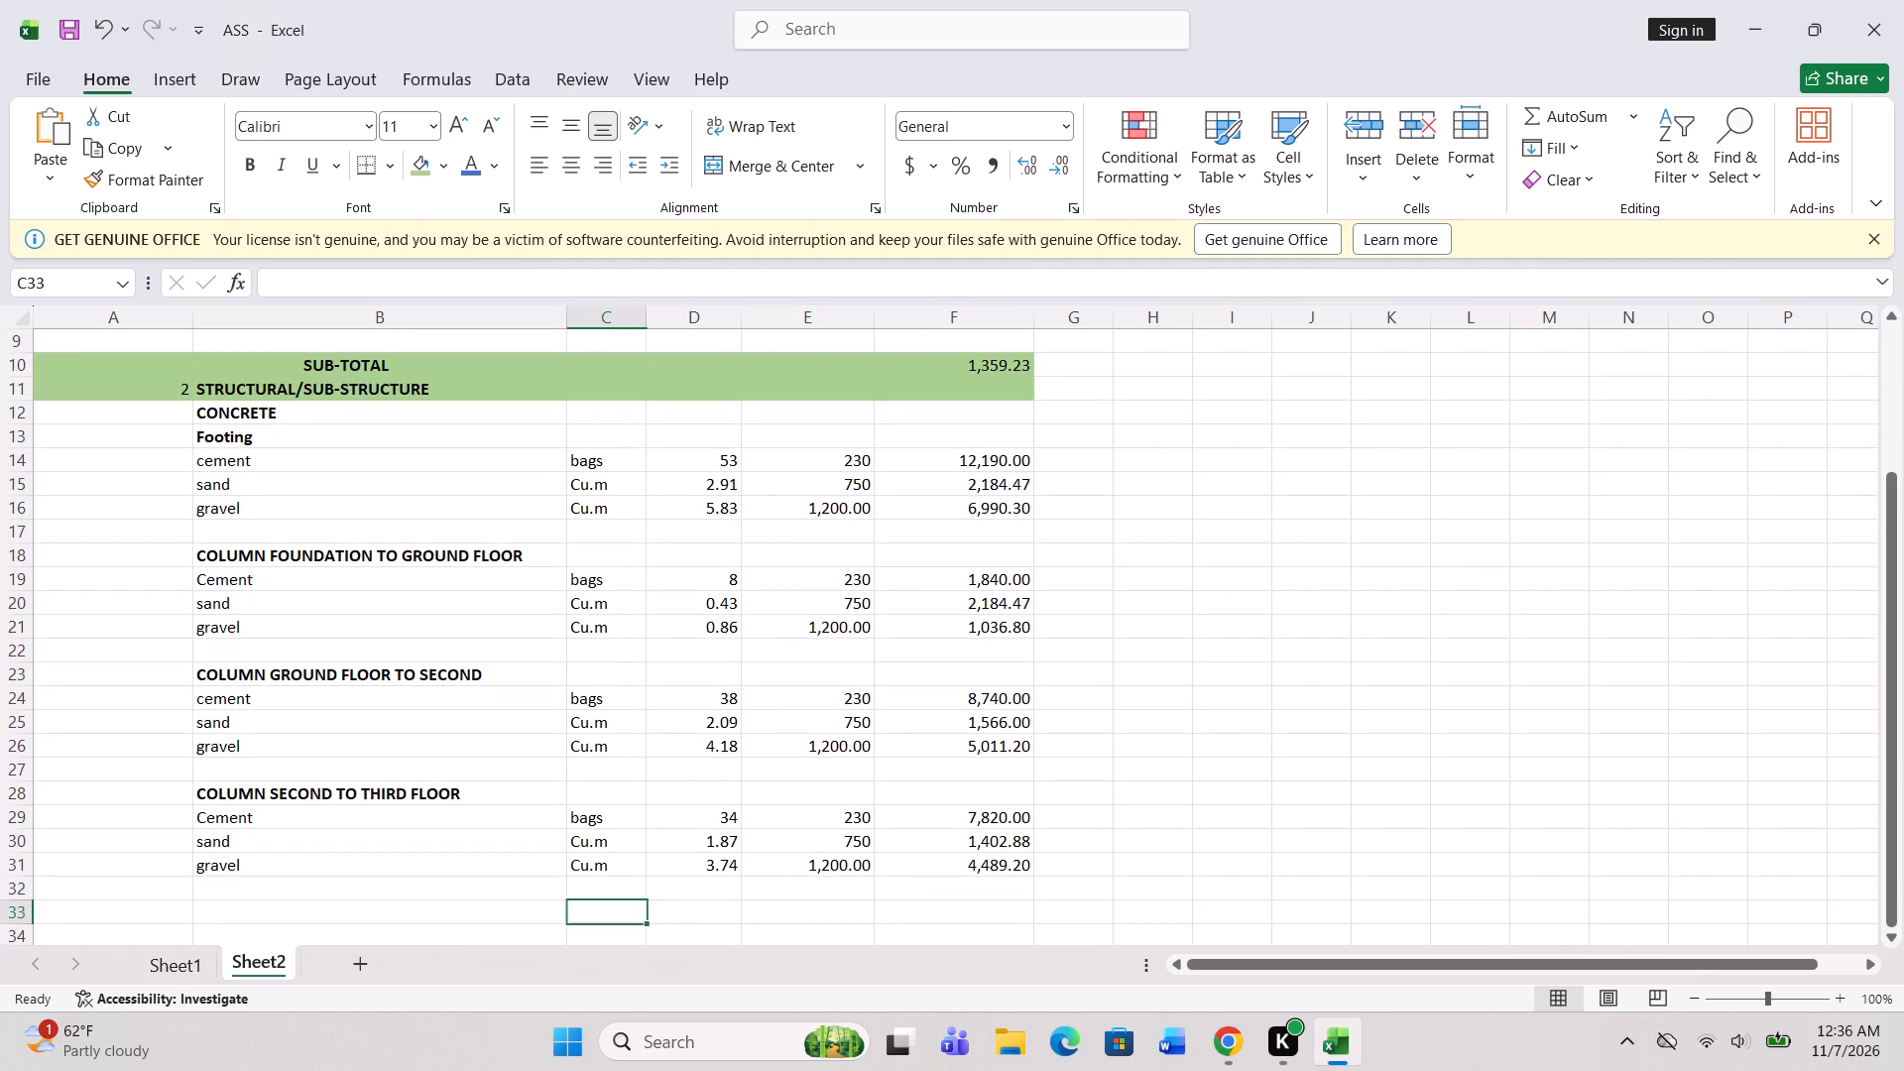
pyautogui.press('Left')
pyautogui.press('Left')
pyautogui.press('Down')
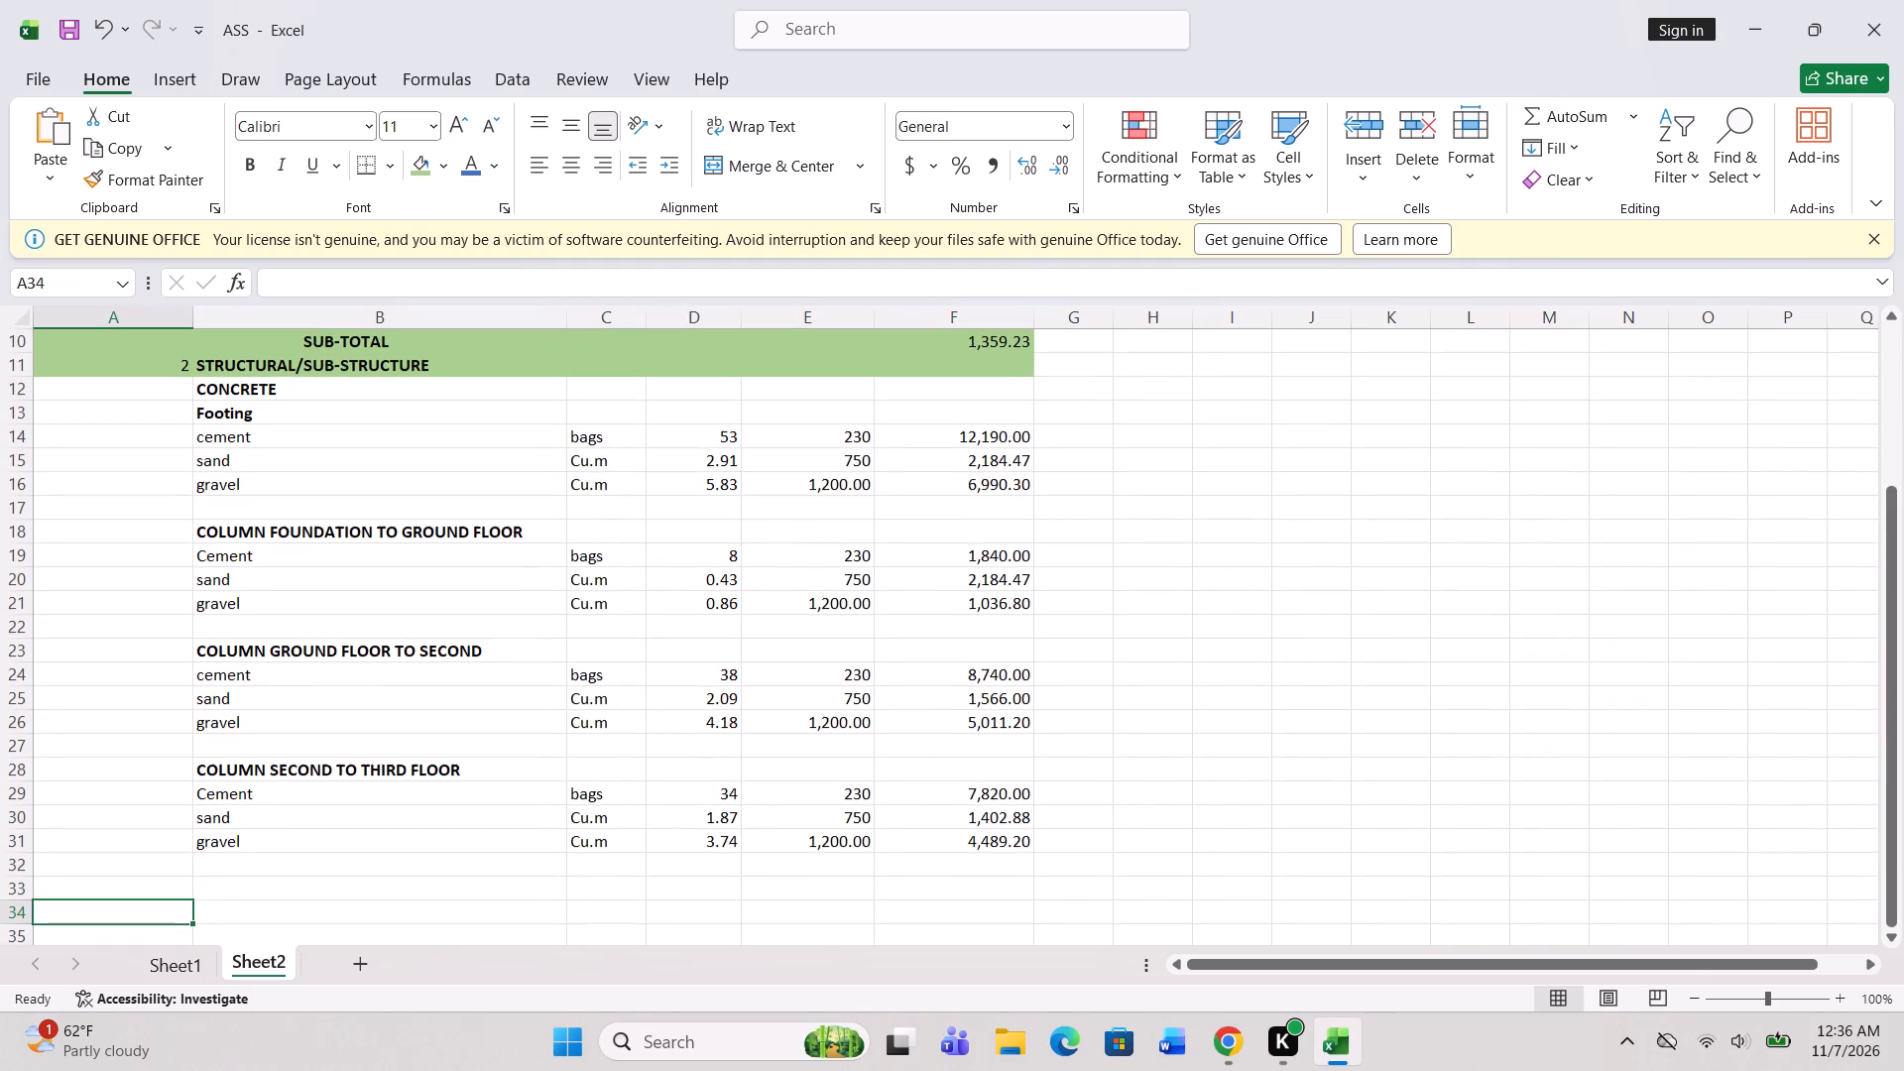
pyautogui.press('Up')
pyautogui.press('Right')
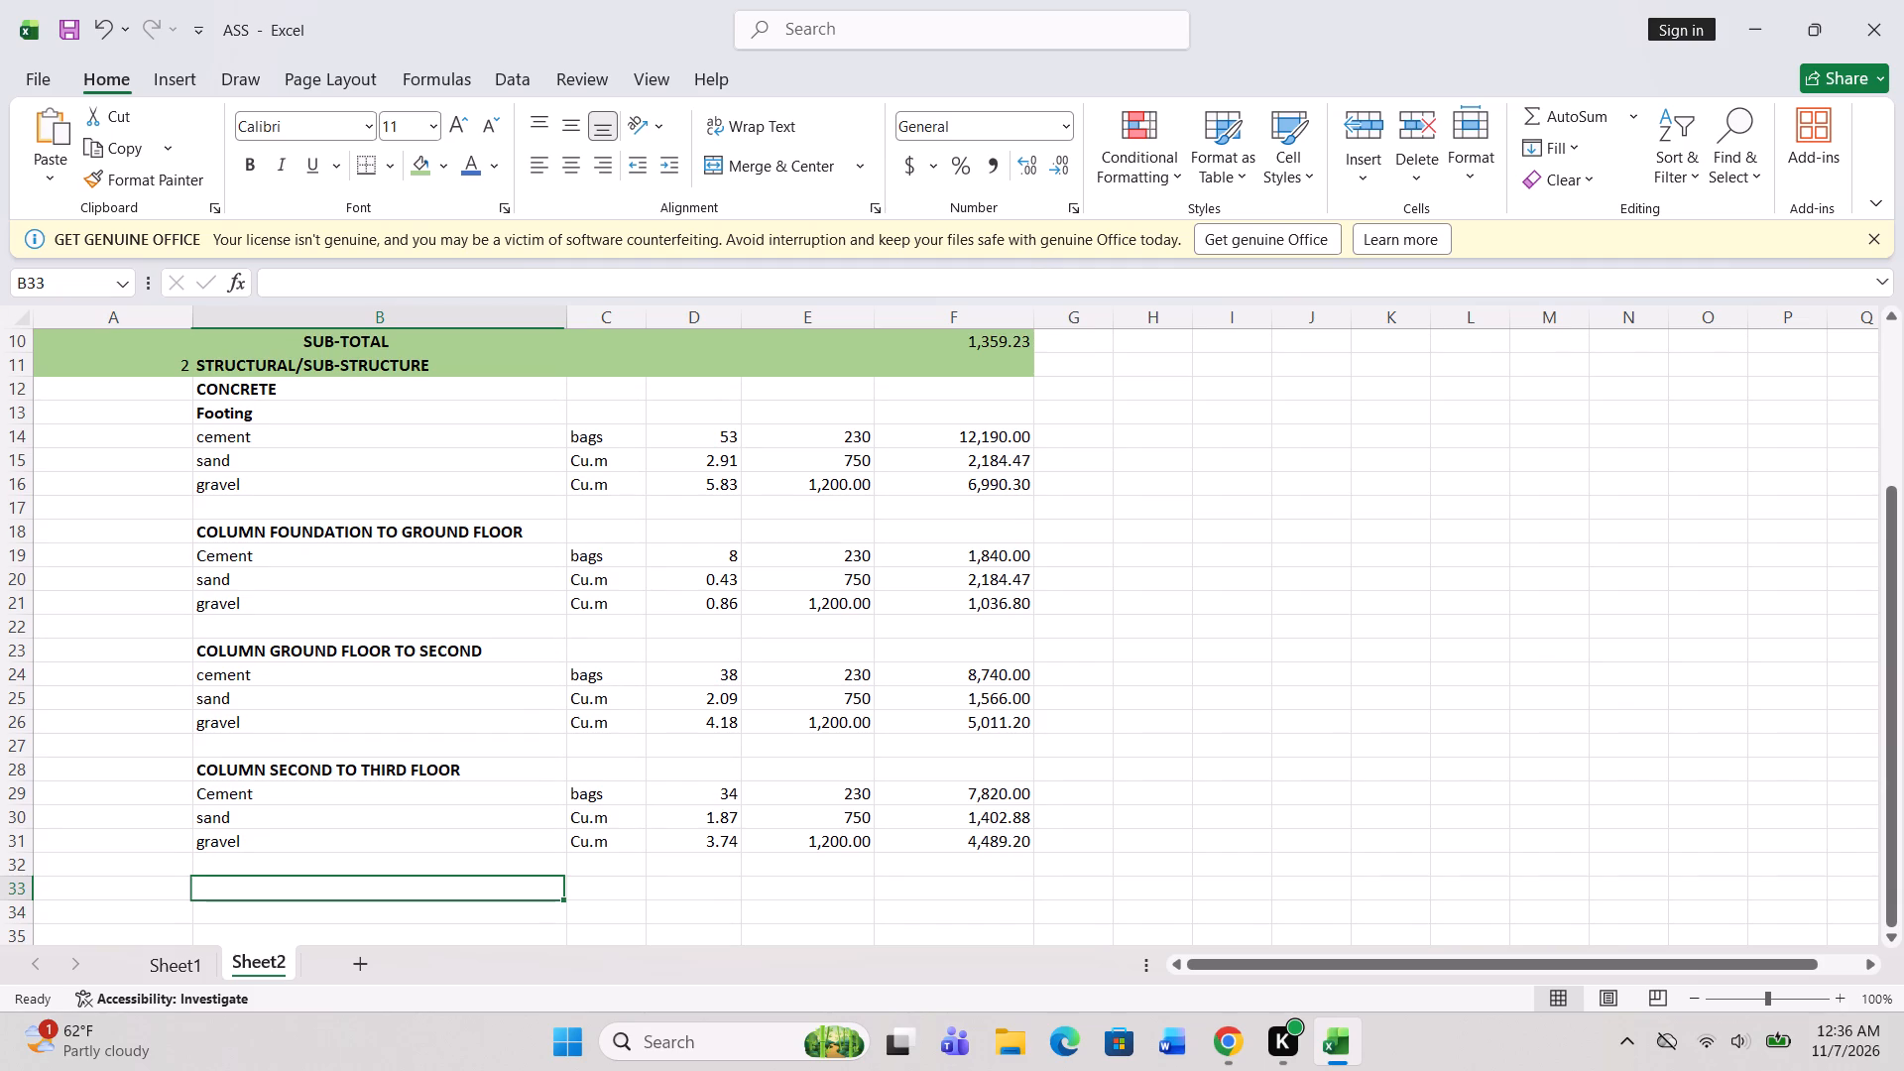
pyautogui.press('c')
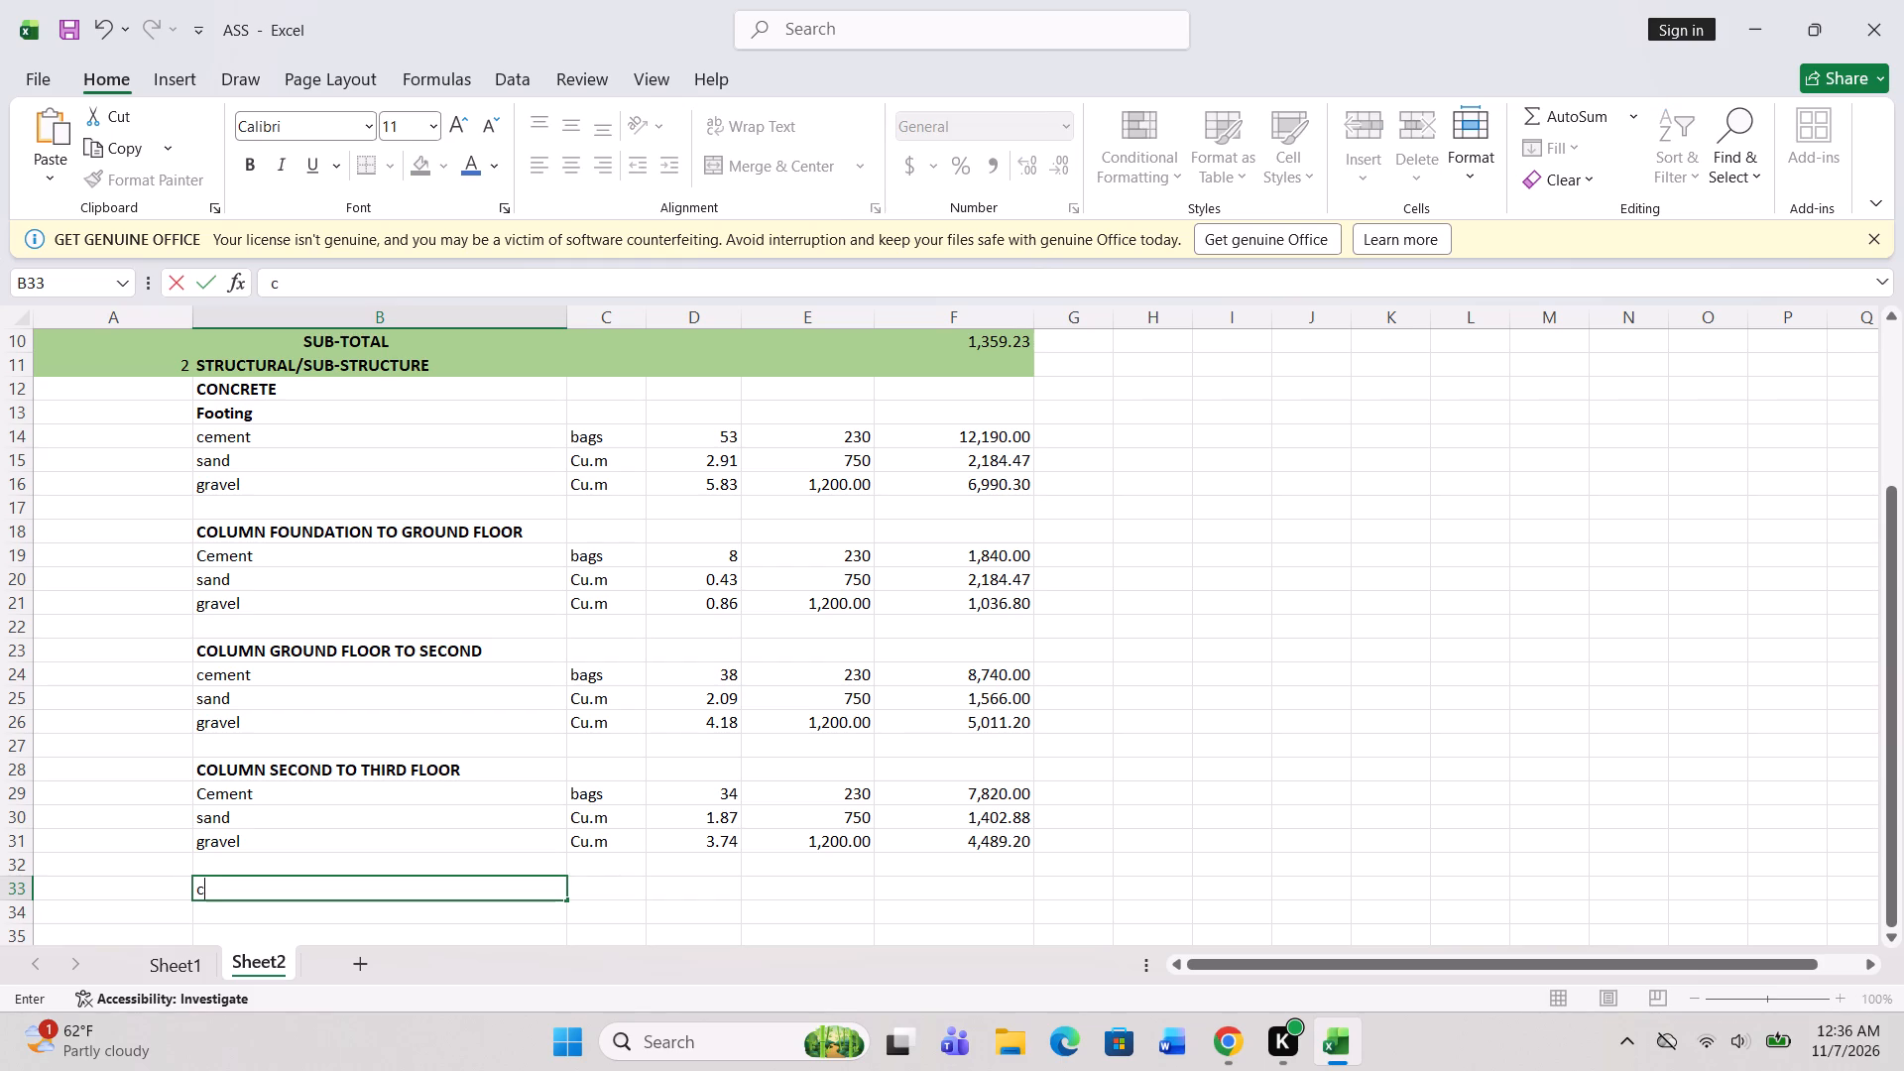
pyautogui.press('BackSpace')
pyautogui.press('c')
pyautogui.write('OLUMN')
pyautogui.press('space')
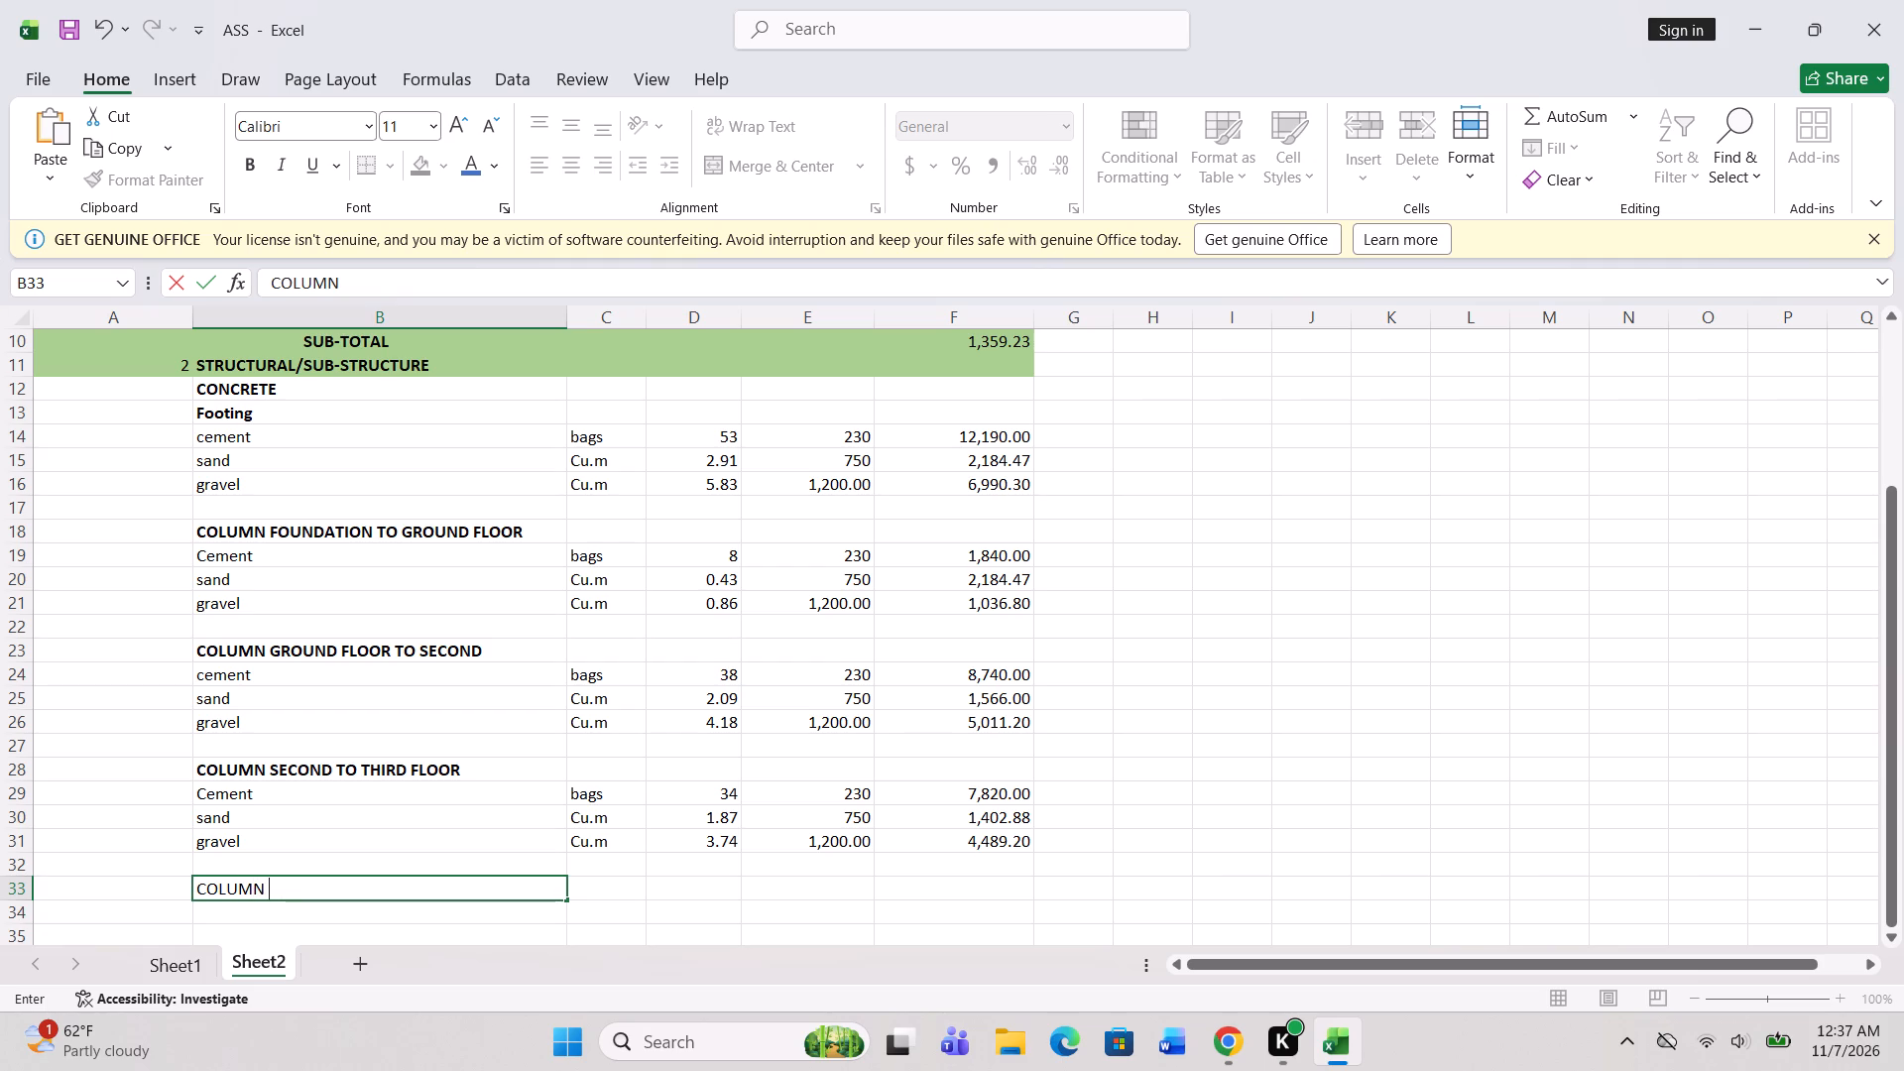
pyautogui.write('THIRD FLOOR T')
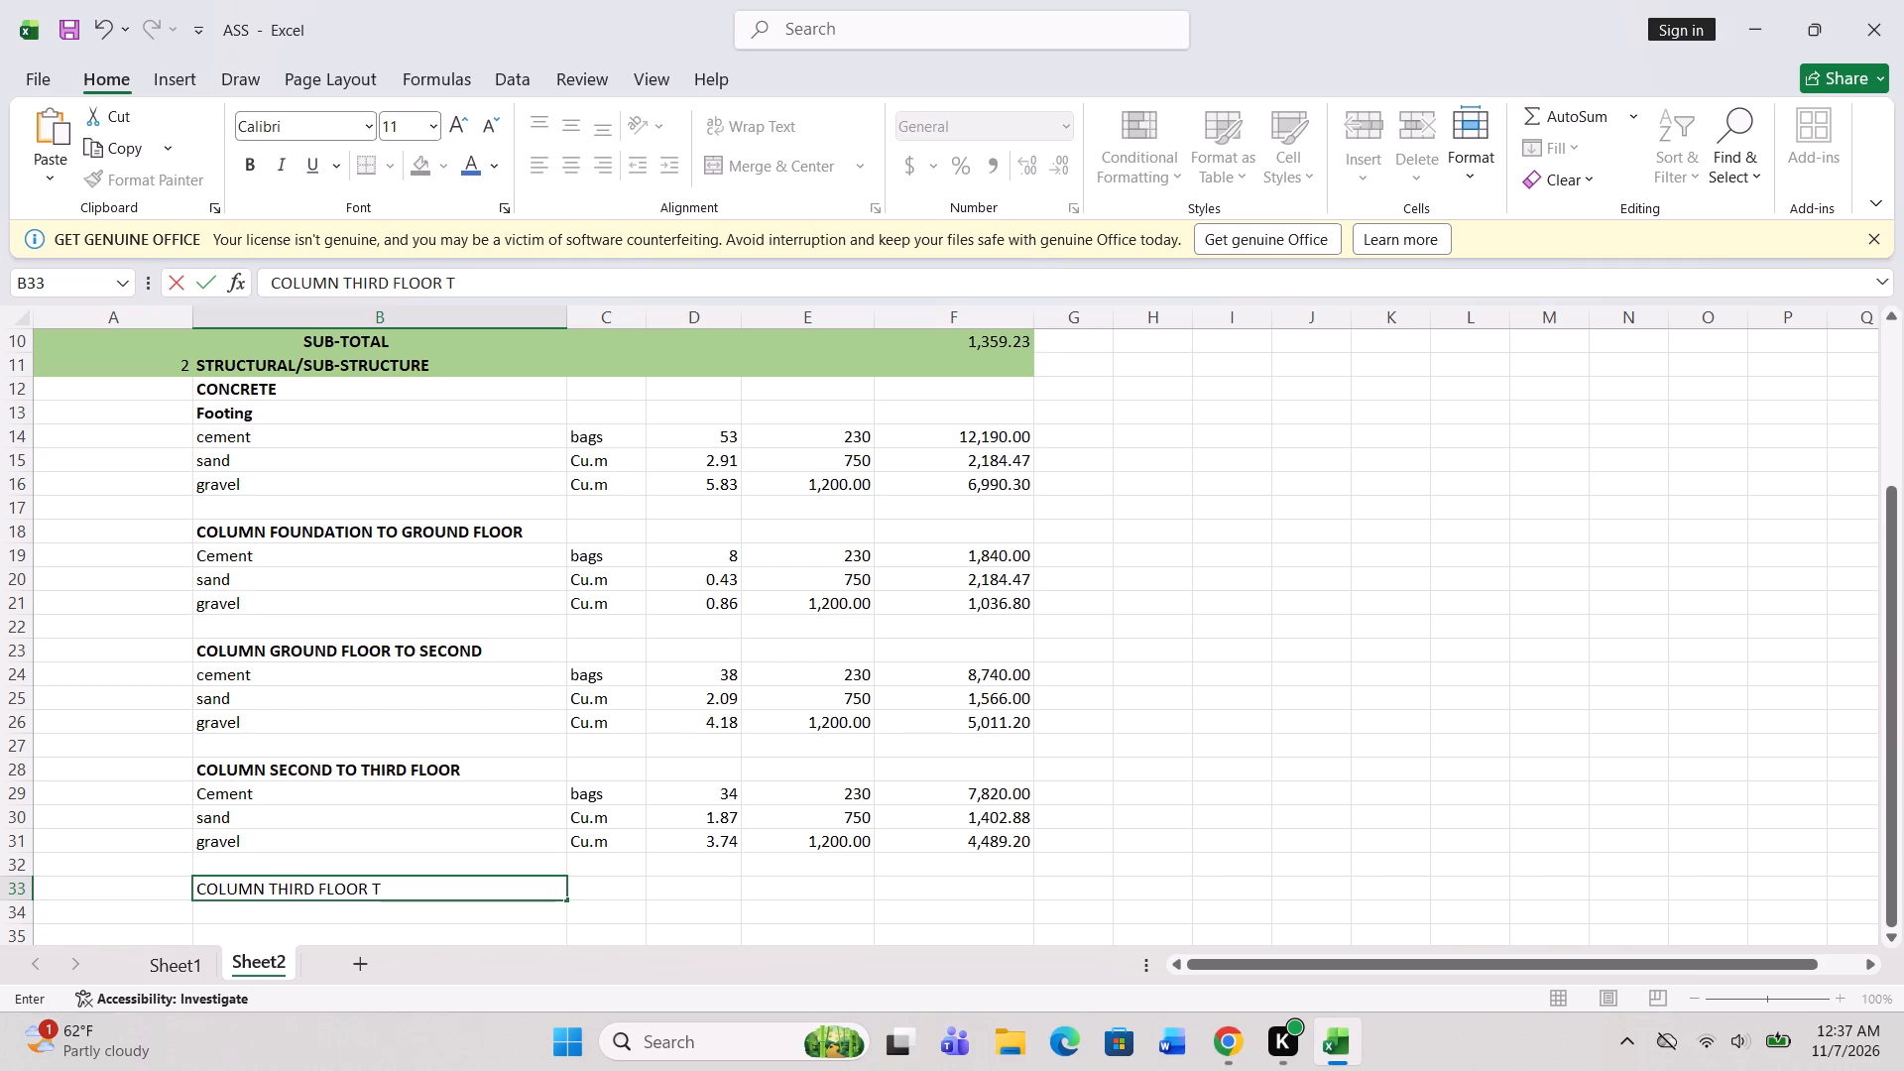
pyautogui.press('o')
pyautogui.press('space')
pyautogui.write('ROO')
pyautogui.write('F BEA')
pyautogui.press('m')
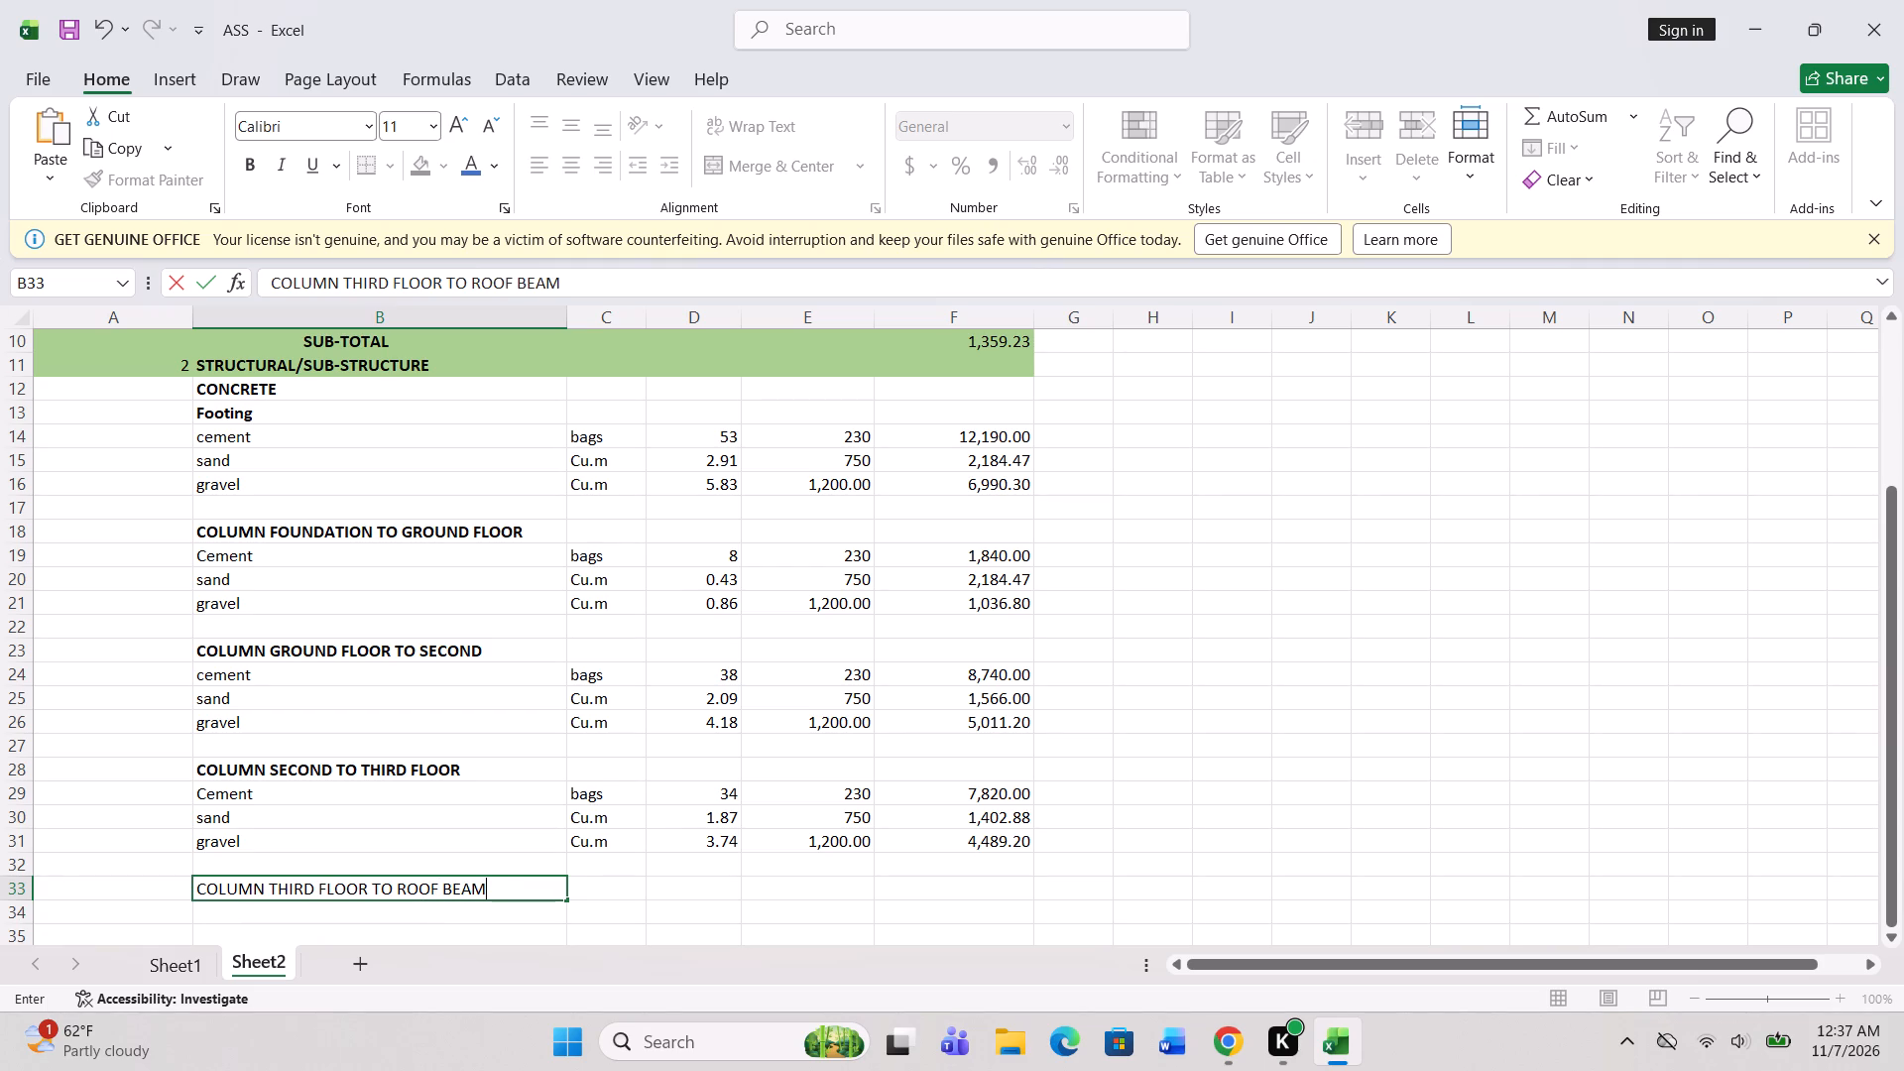
# Make the whole COLUMN THIRD FLOOR TO ROOF BEAM heading text in B33 bold.
pyautogui.moveTo(196, 892); pyautogui.dragTo(477, 887)
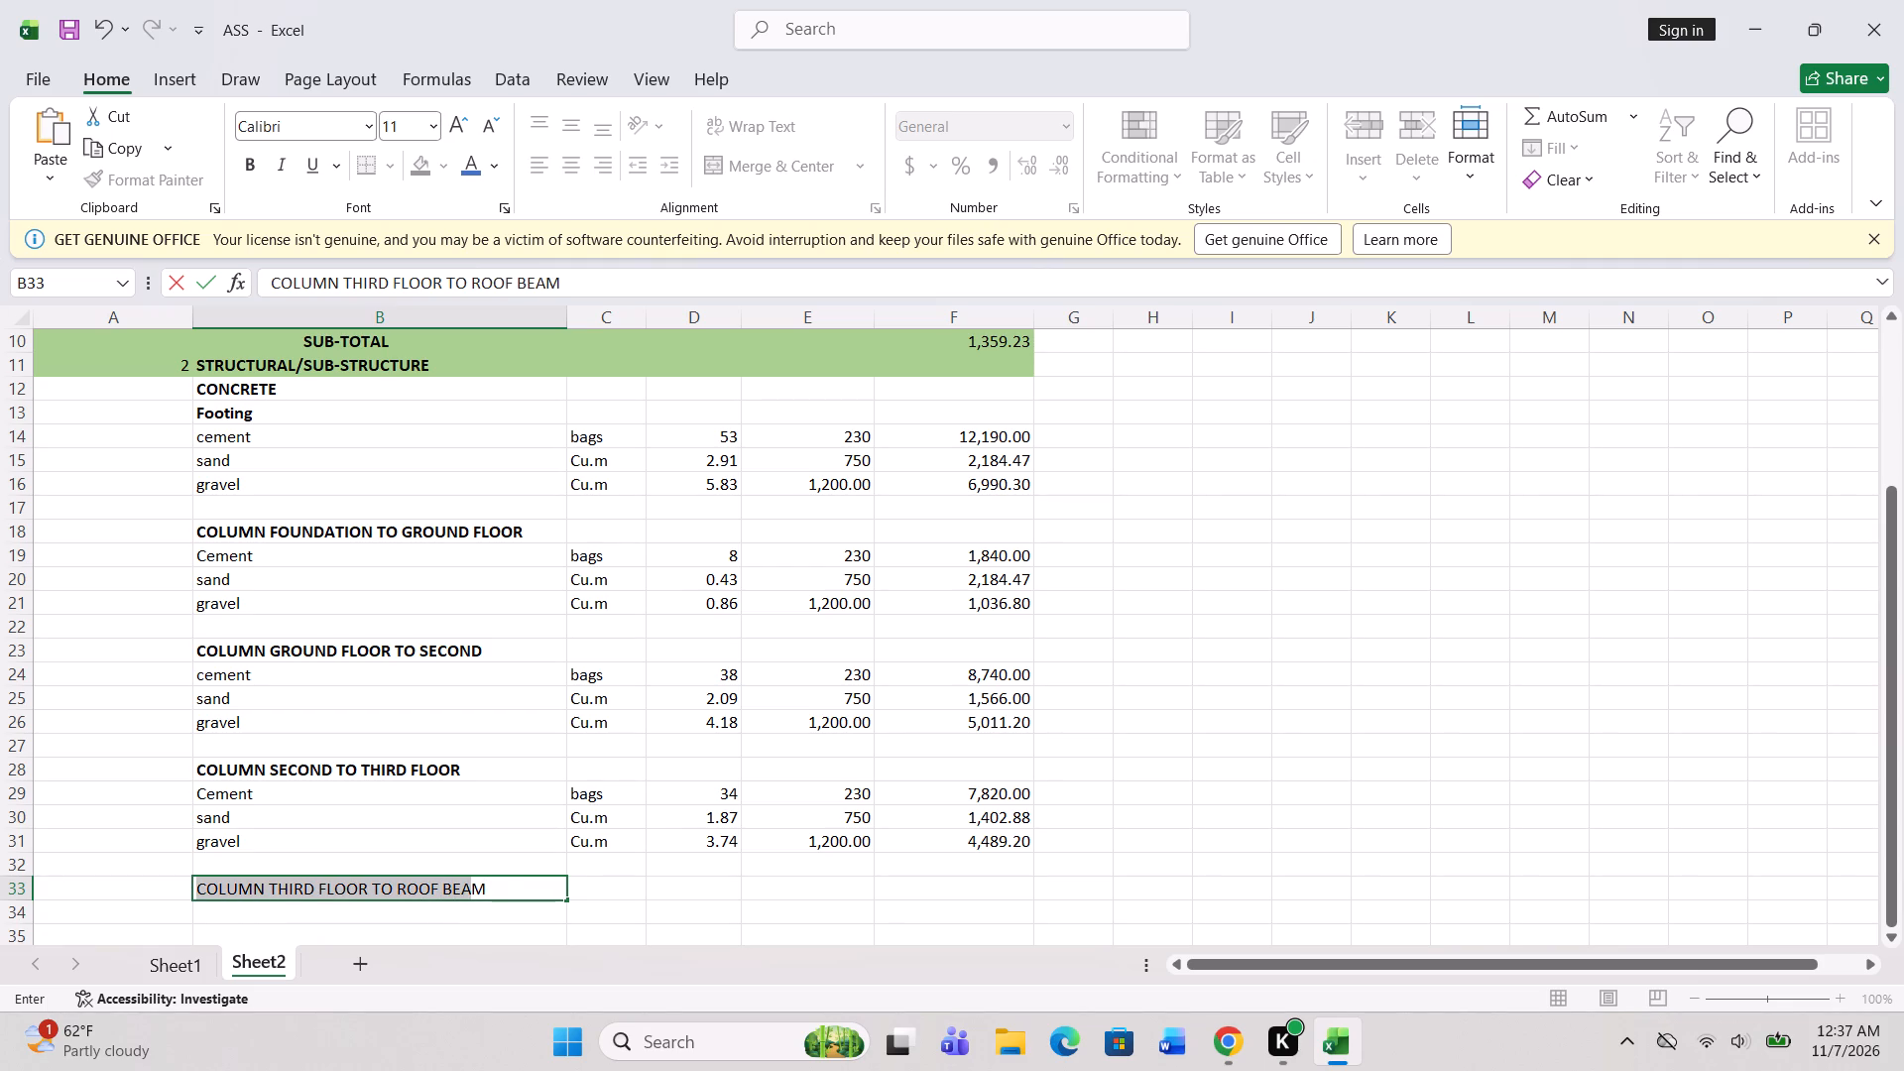
pyautogui.moveTo(477, 887); pyautogui.dragTo(490, 890)
pyautogui.click(251, 165)
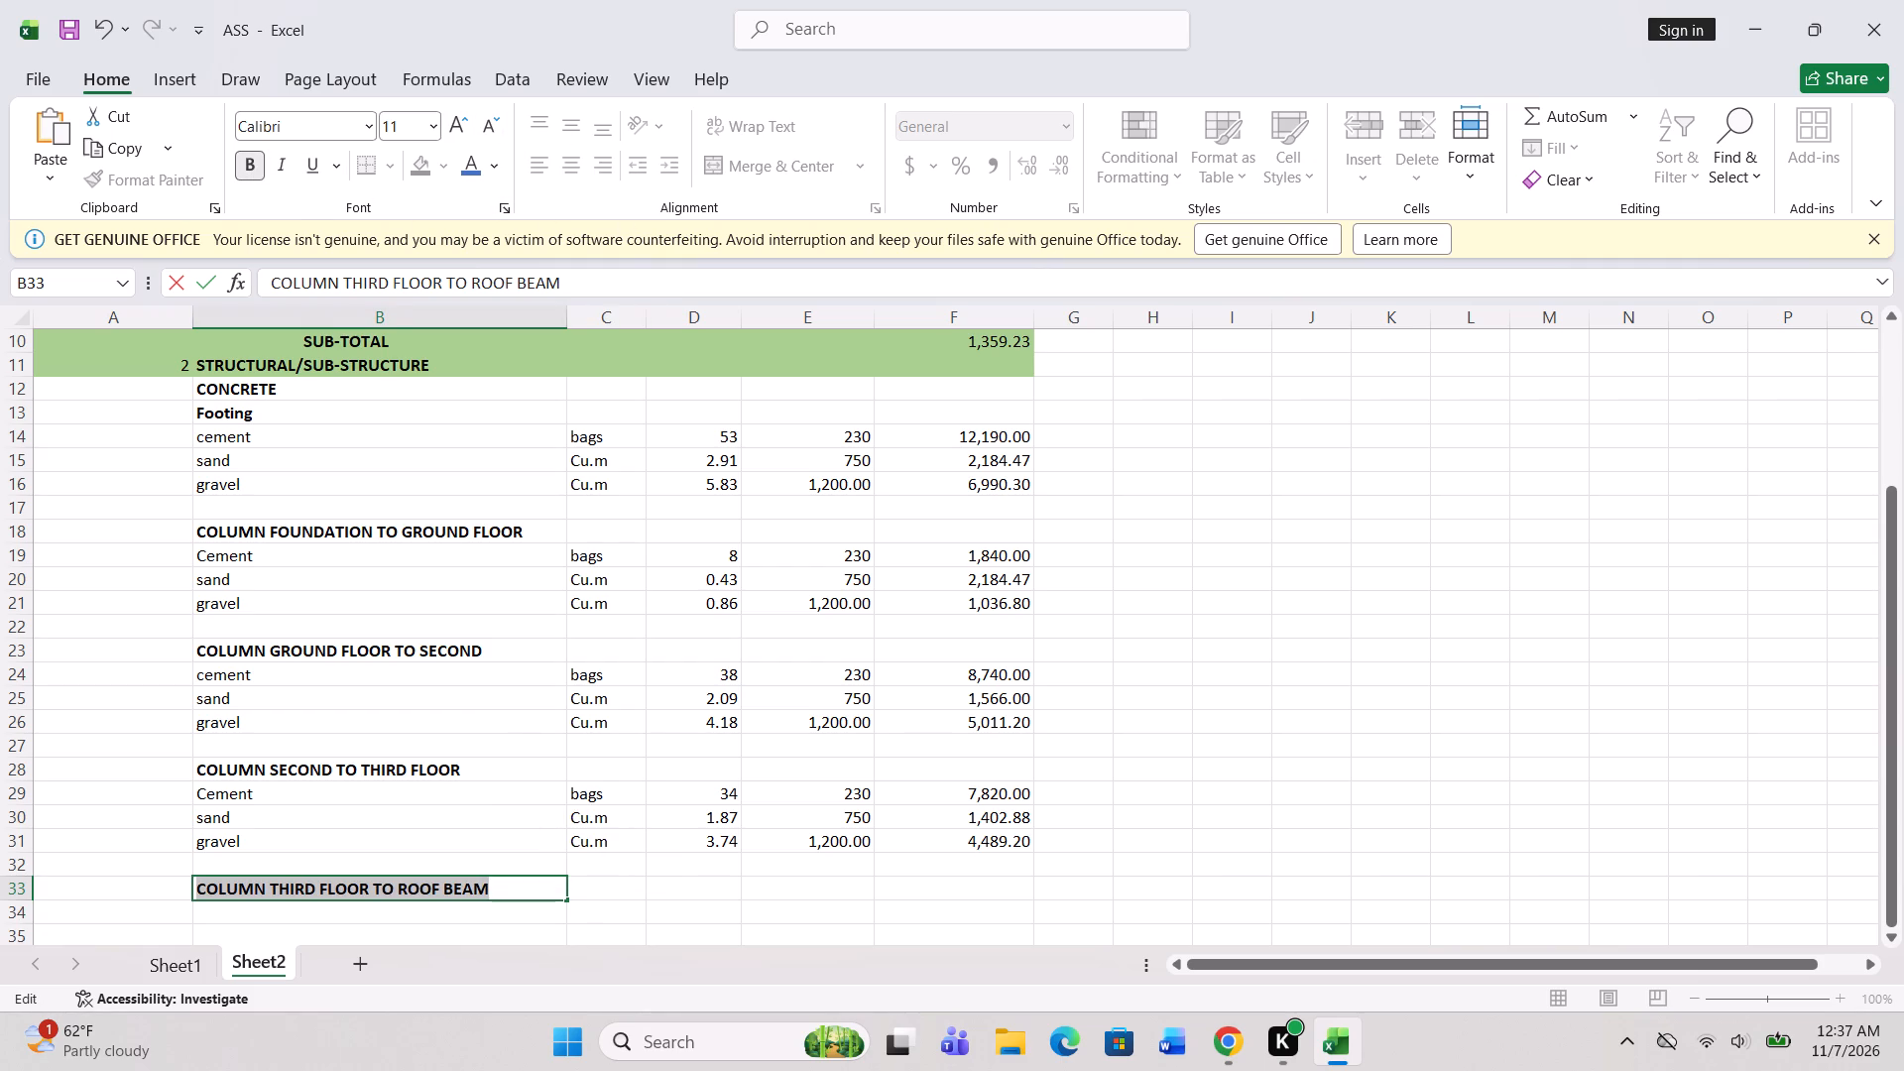
pyautogui.click(532, 907)
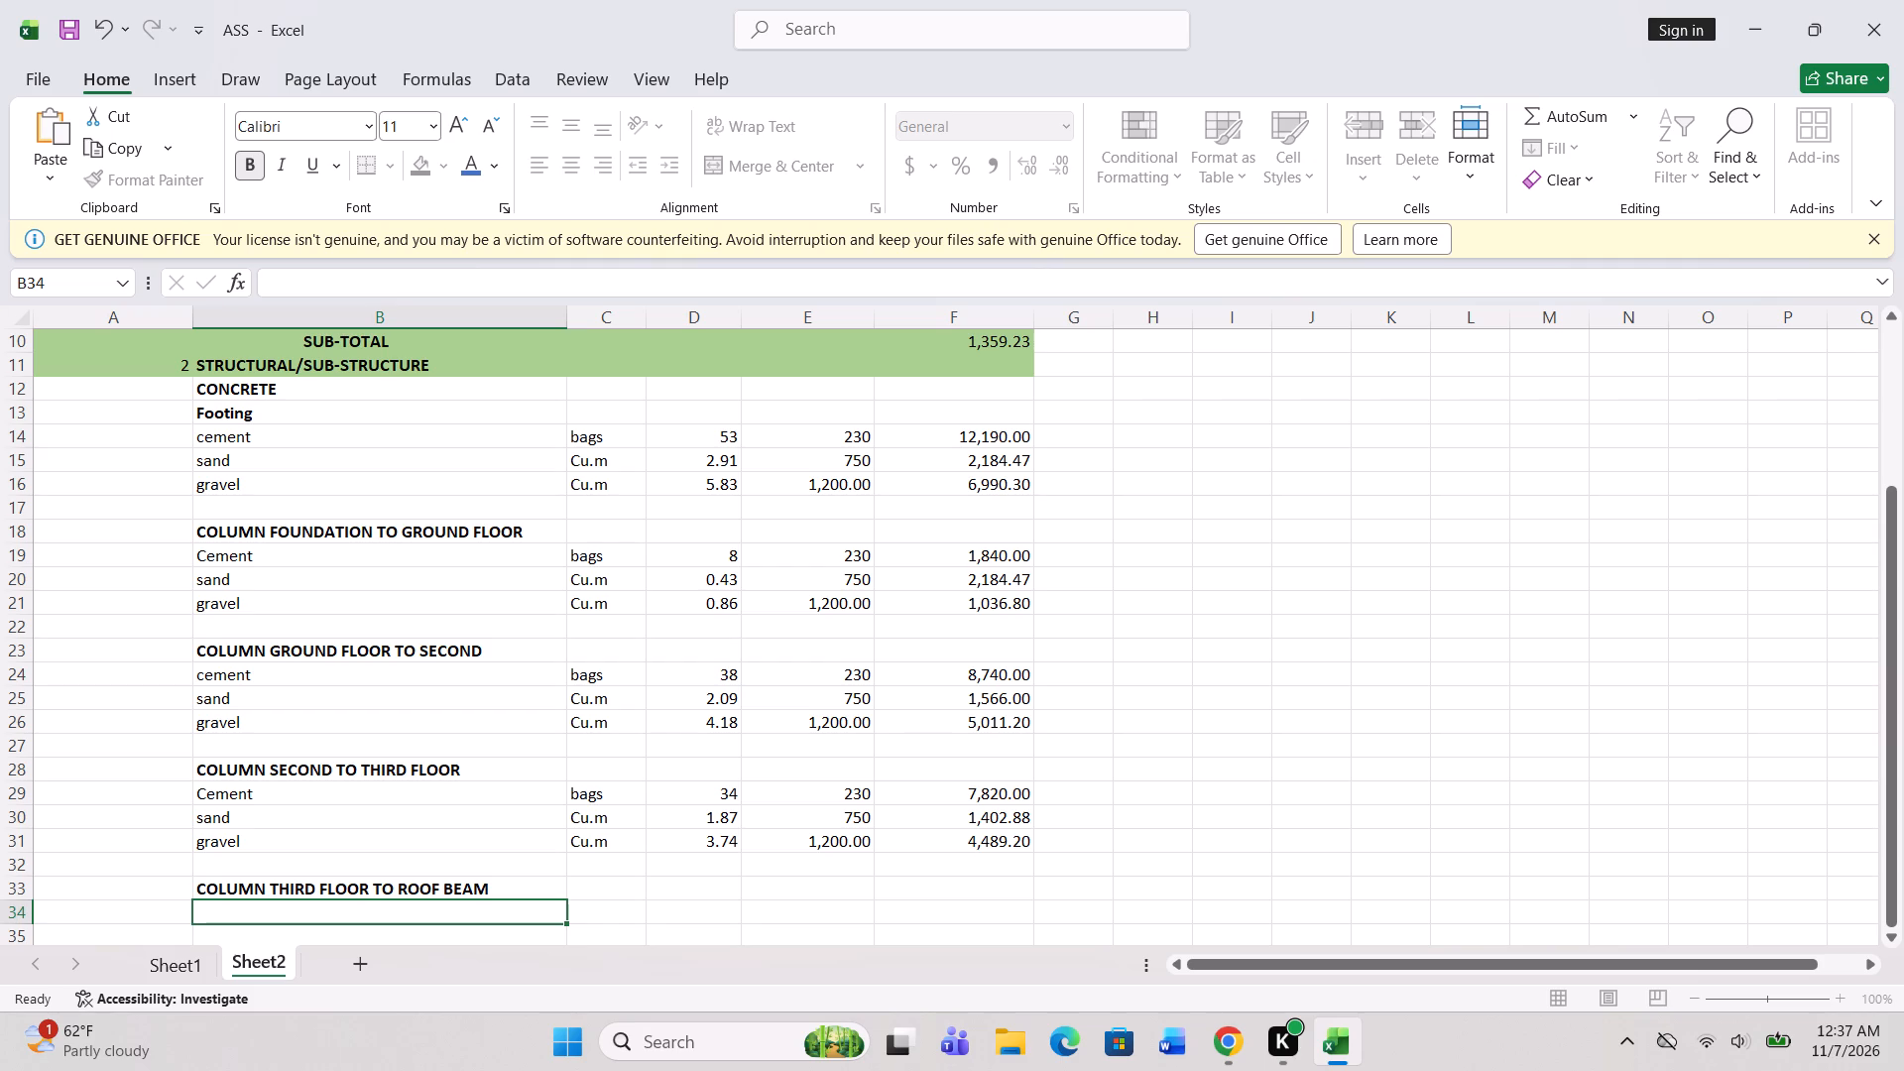
# List cement, sand and gravel as items in B34 to B36 under the COLUMN THIRD FLOOR TO ROOF BEAM heading.
pyautogui.click(476, 911)
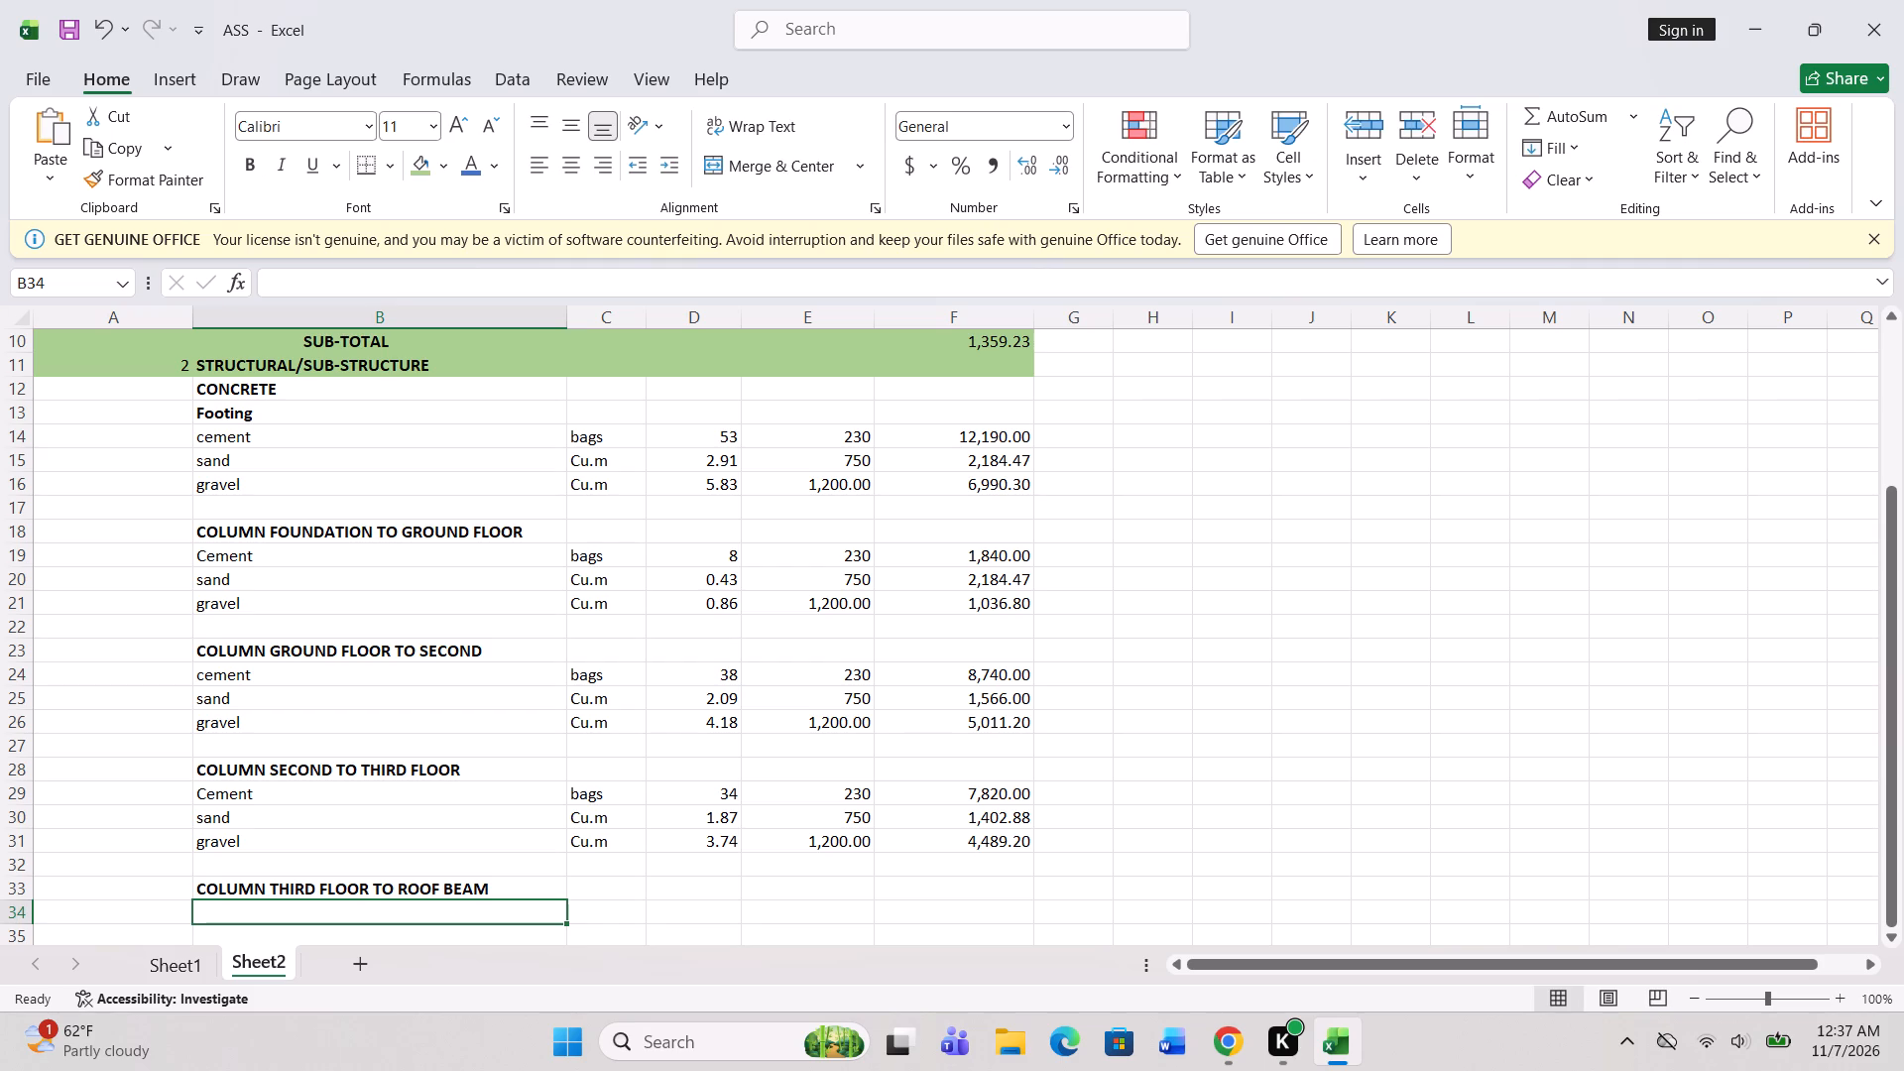
pyautogui.write('CE')
pyautogui.press('m')
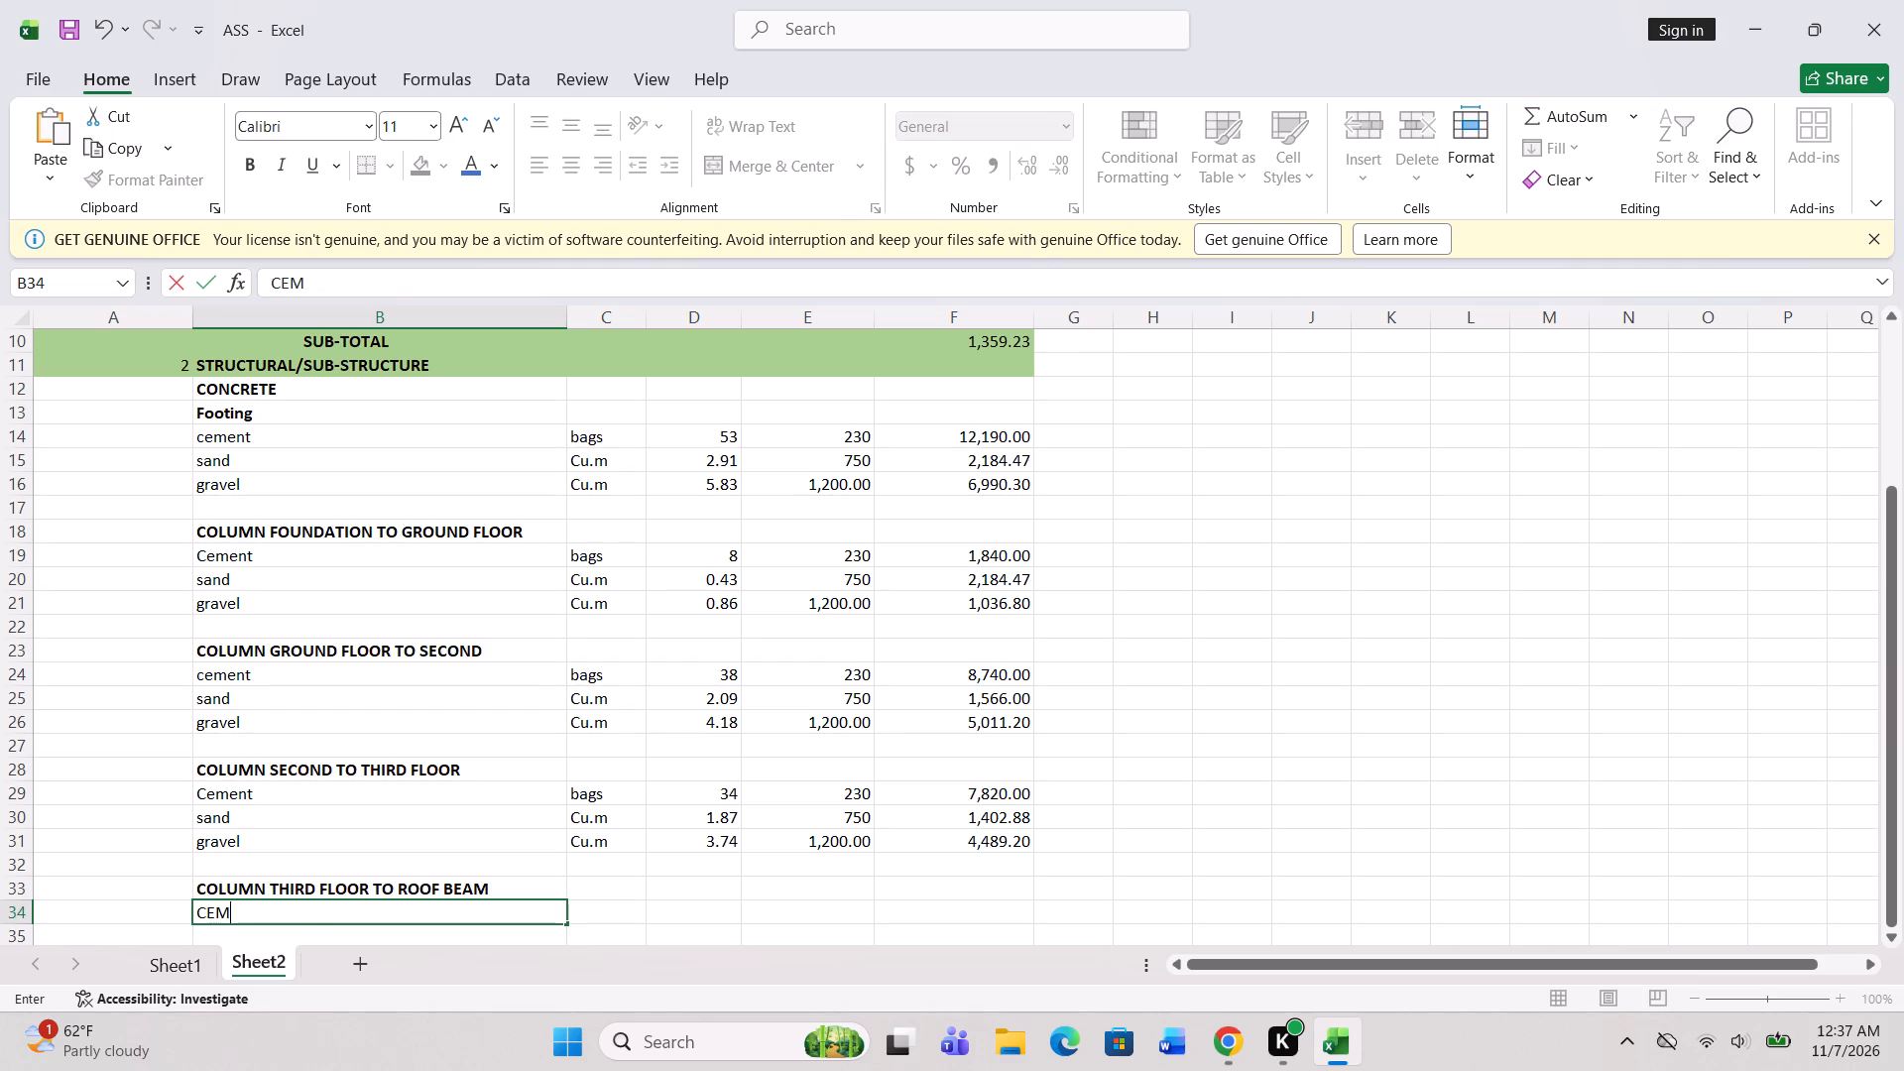
pyautogui.press('BackSpace')
pyautogui.press('BackSpace')
pyautogui.press('BackSpace')
pyautogui.write('cen')
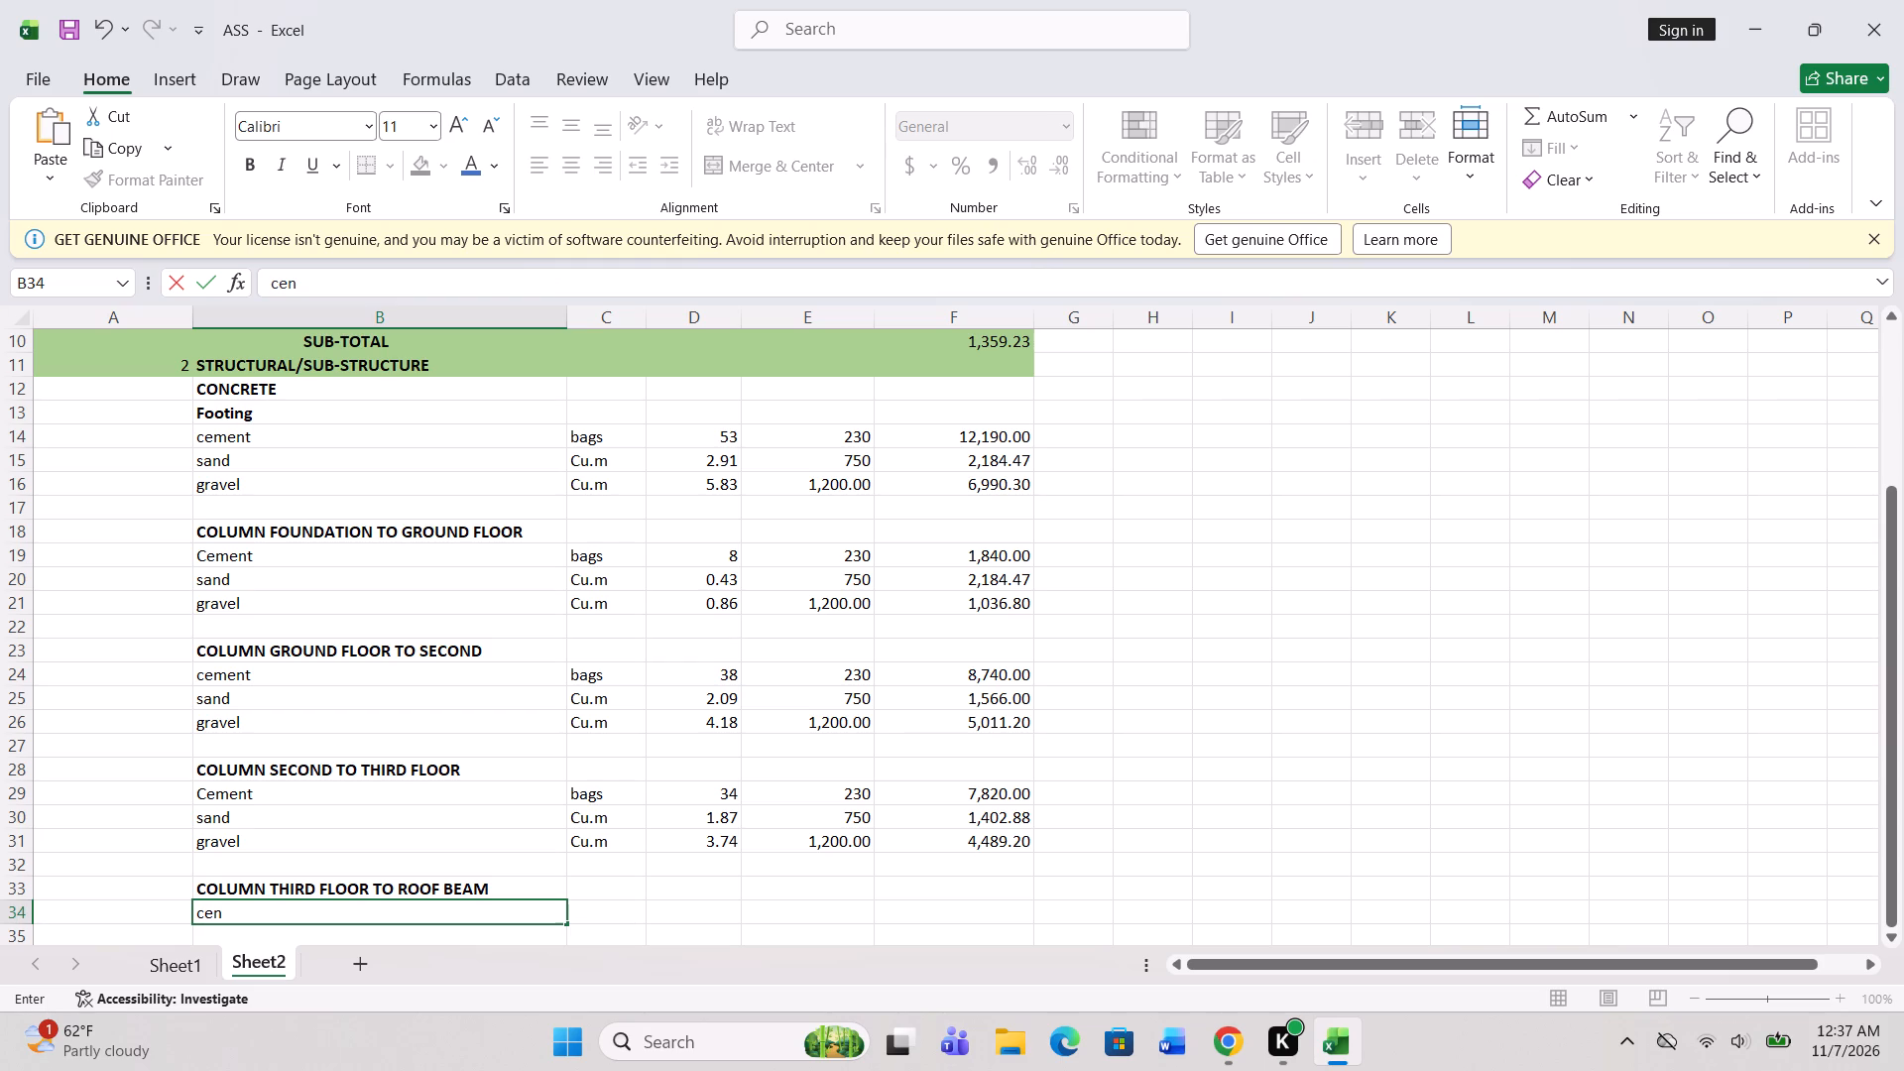
pyautogui.press('BackSpace')
pyautogui.write('ment')
pyautogui.press('Down')
pyautogui.write('sand')
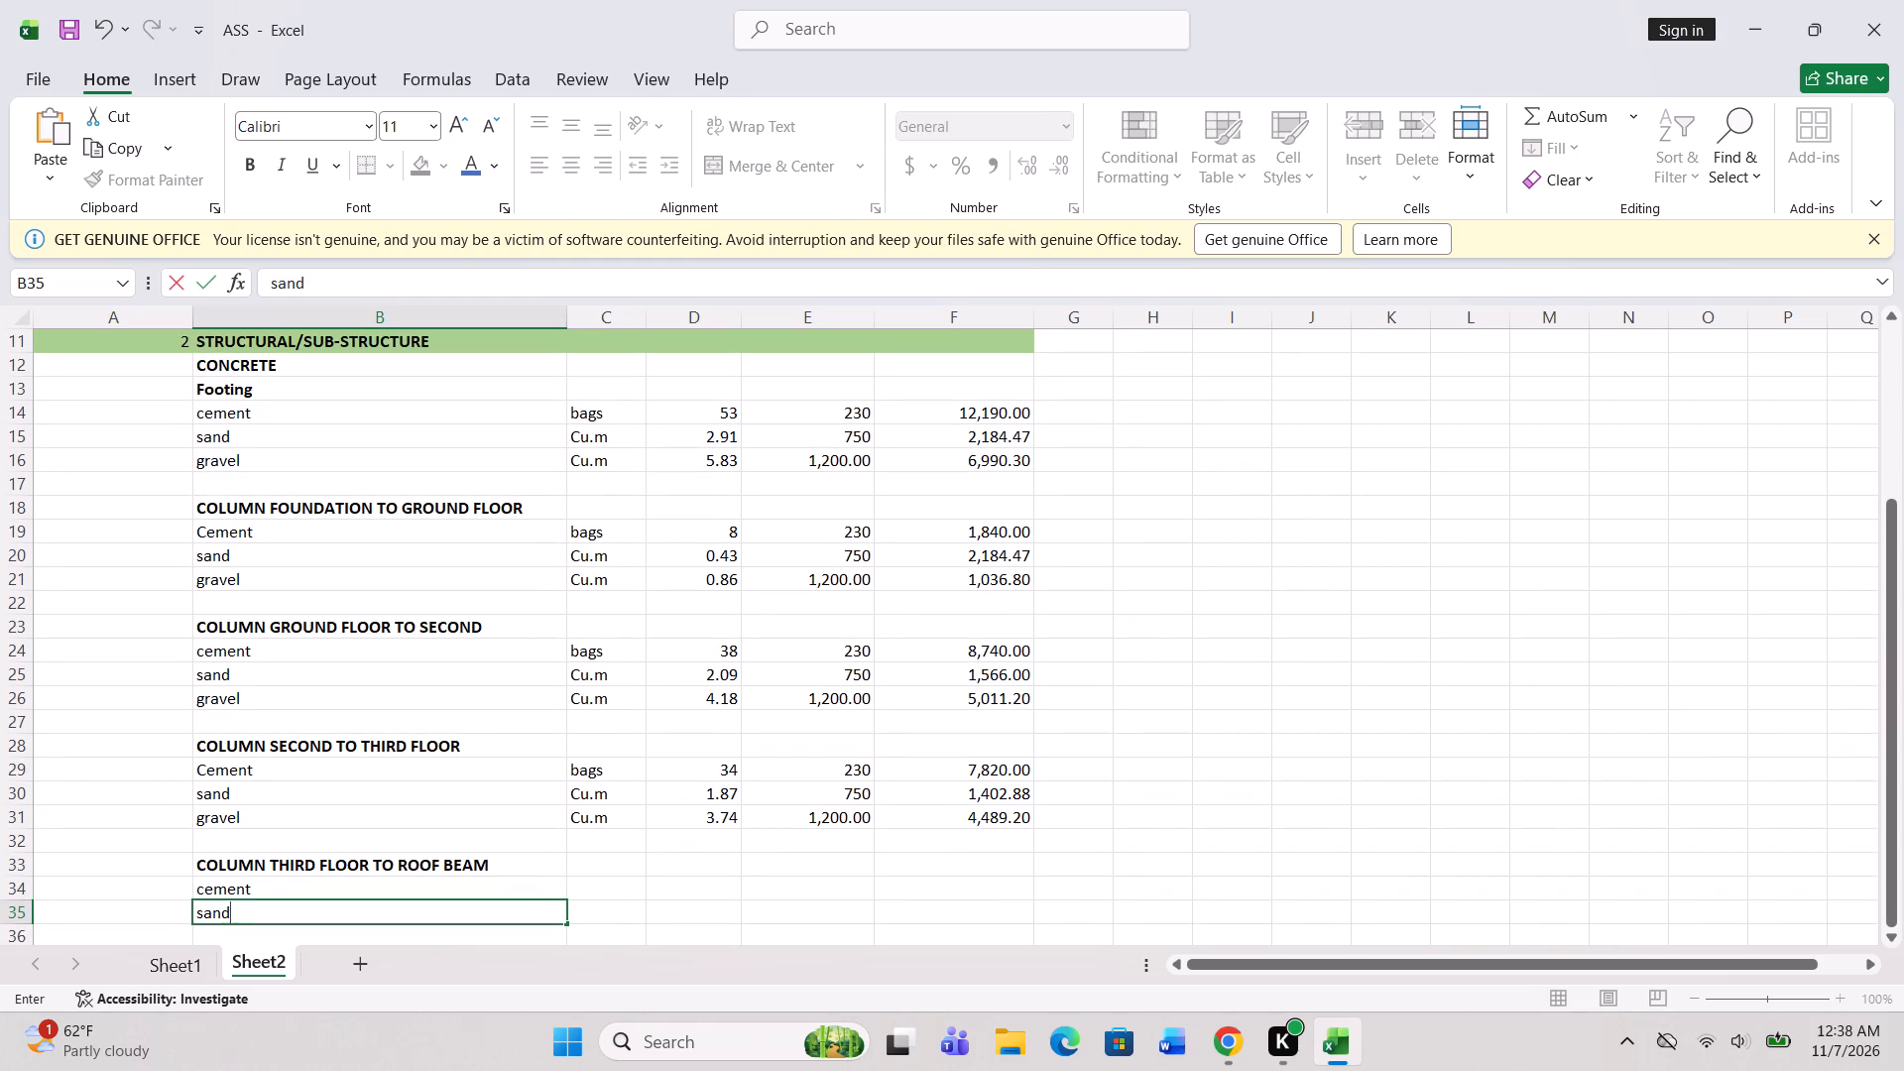
pyautogui.press('Down')
pyautogui.write('gra')
pyautogui.write('ve')
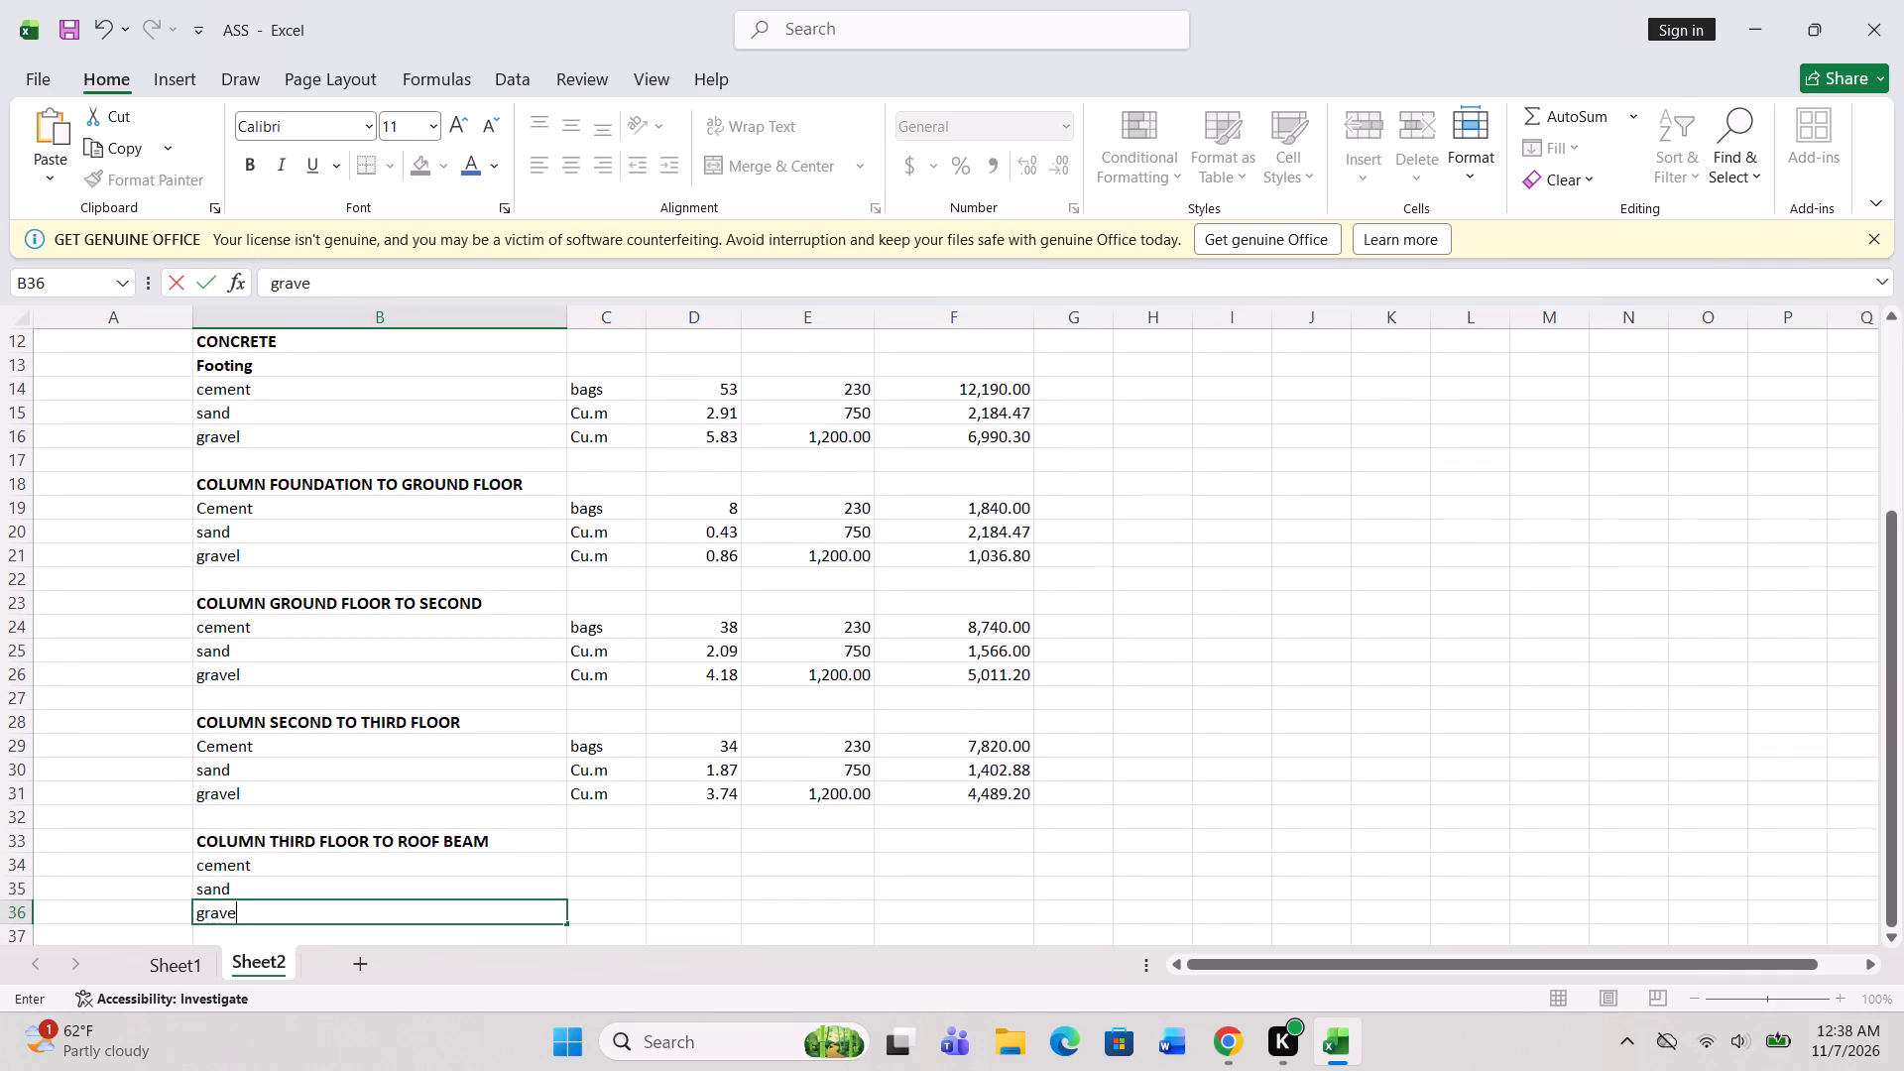
pyautogui.press('l')
# Enter Cu.m as the unit for the third-floor-to-roof-beam gravel in C36 and sand in C35.
pyautogui.press('Right')
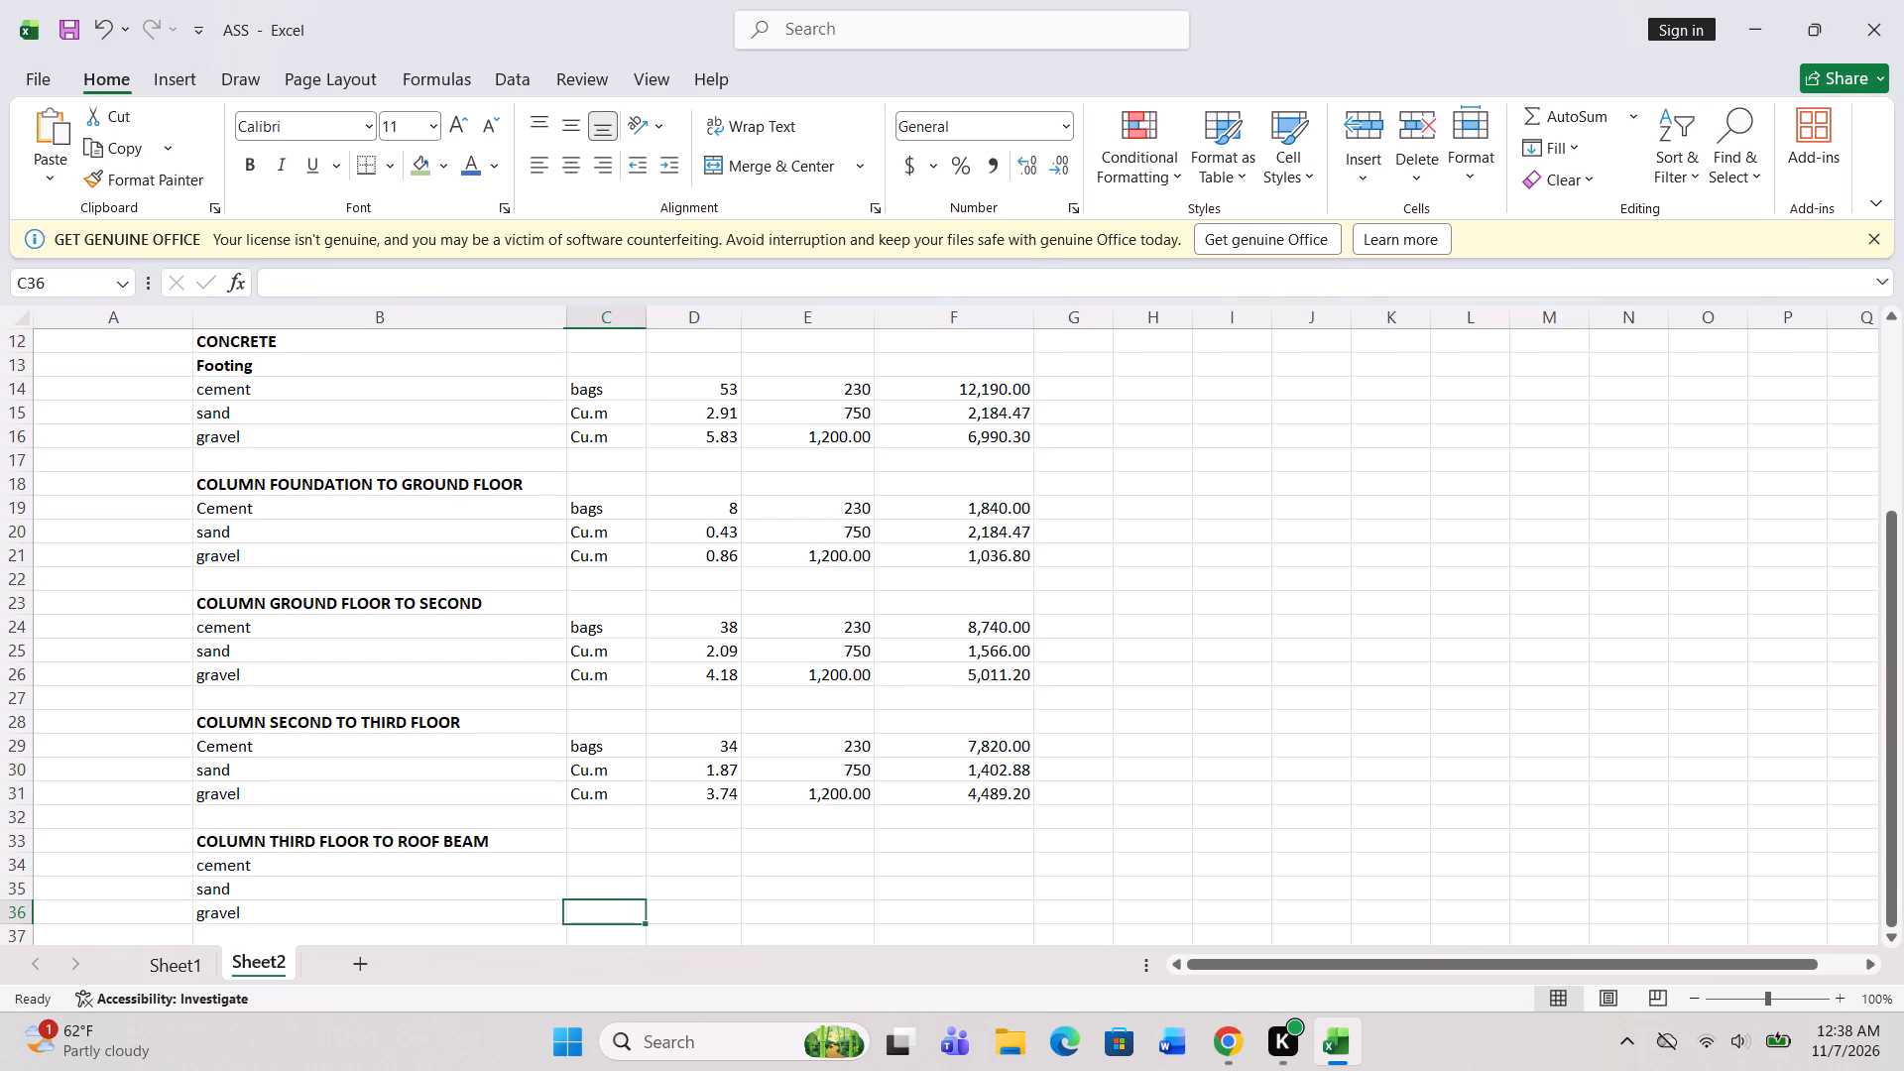
pyautogui.hotkey('shift', 'c')
pyautogui.press('u')
pyautogui.write('.m')
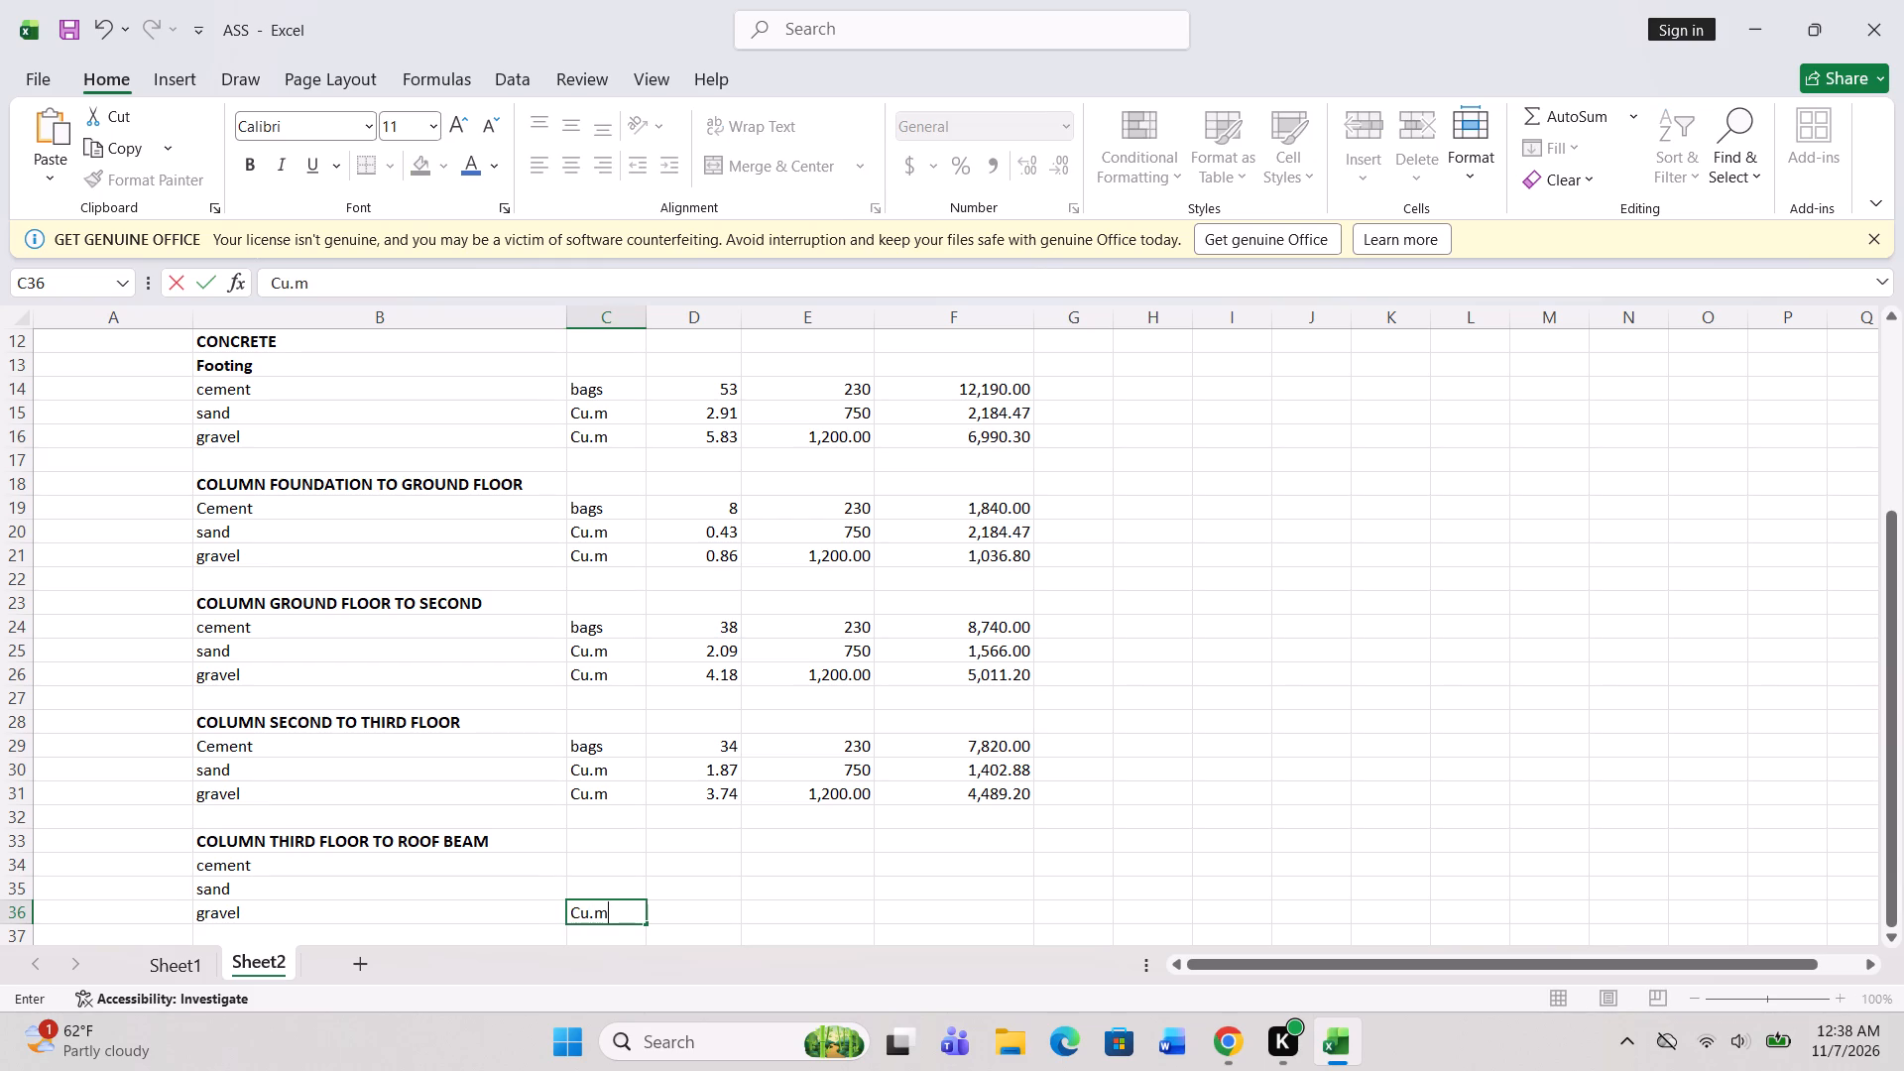
pyautogui.press('Up')
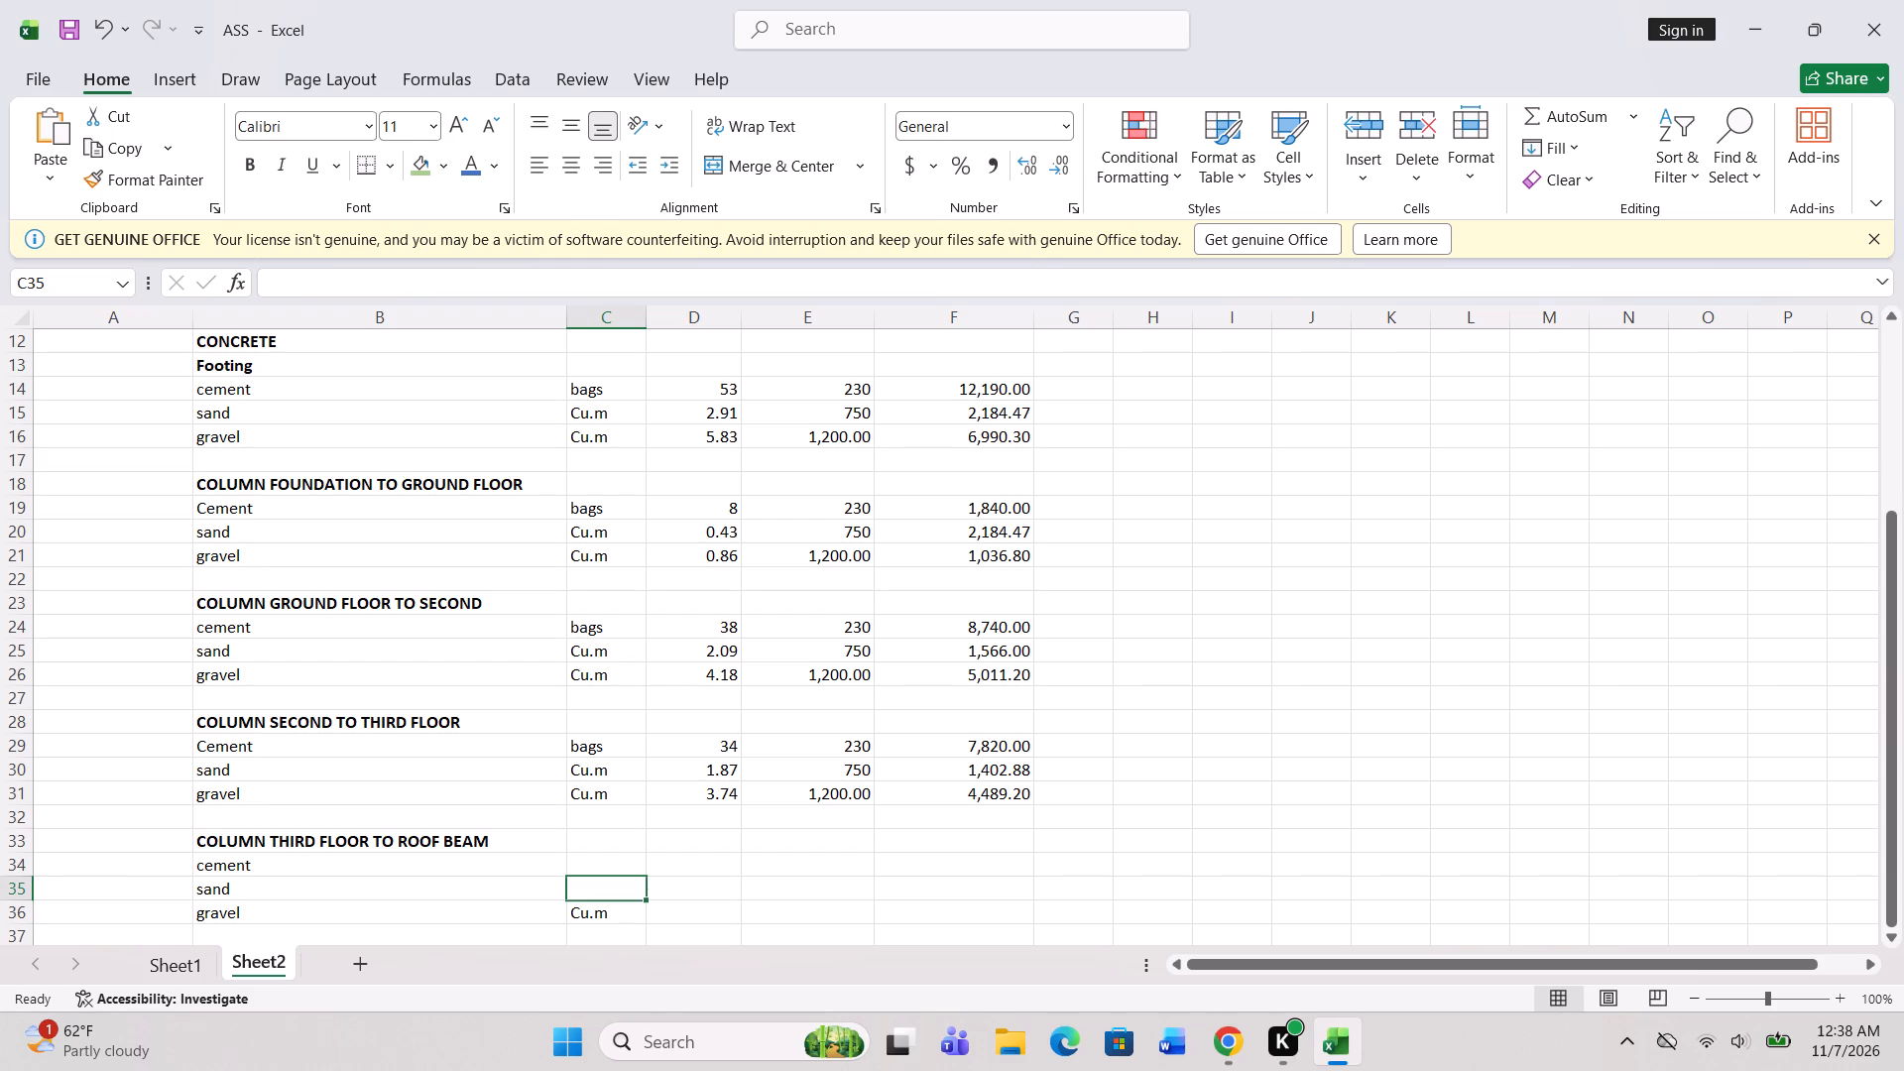
pyautogui.hotkey('shift', 'c')
pyautogui.press('u')
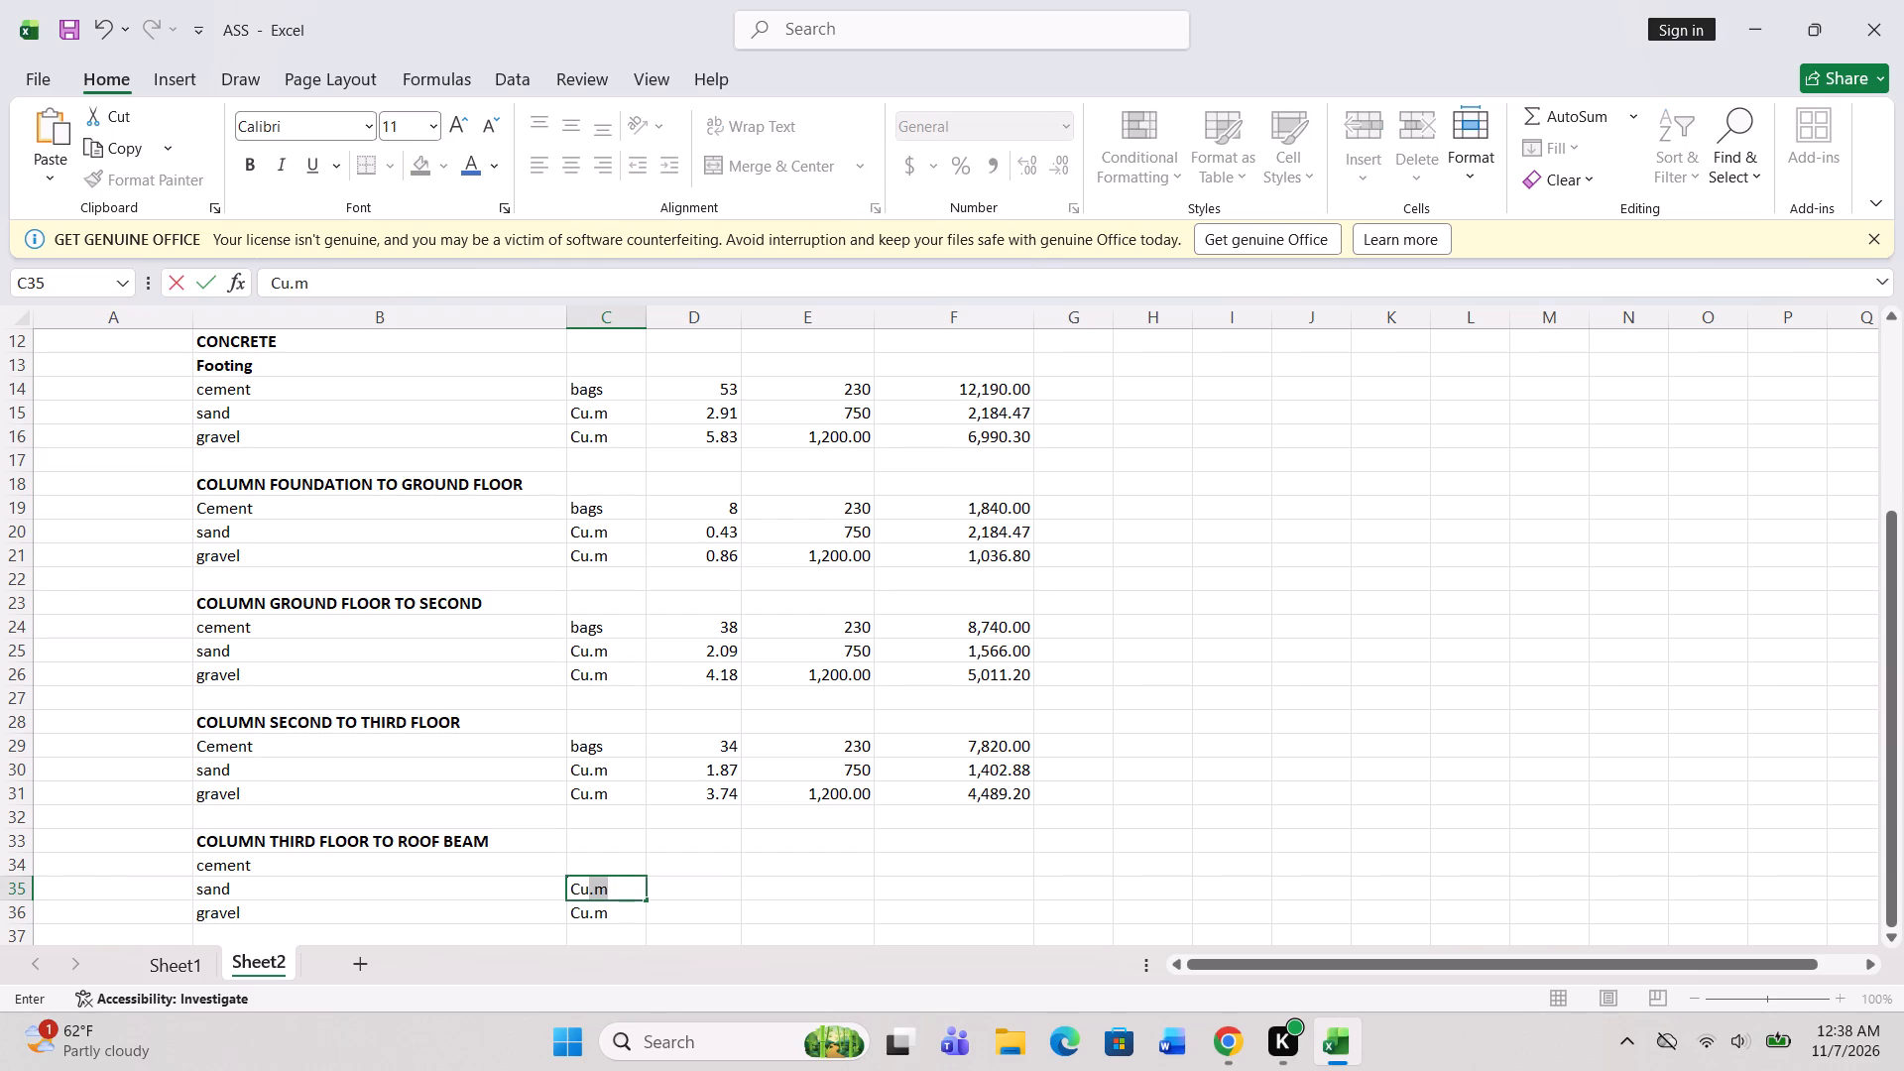
pyautogui.write('.m')
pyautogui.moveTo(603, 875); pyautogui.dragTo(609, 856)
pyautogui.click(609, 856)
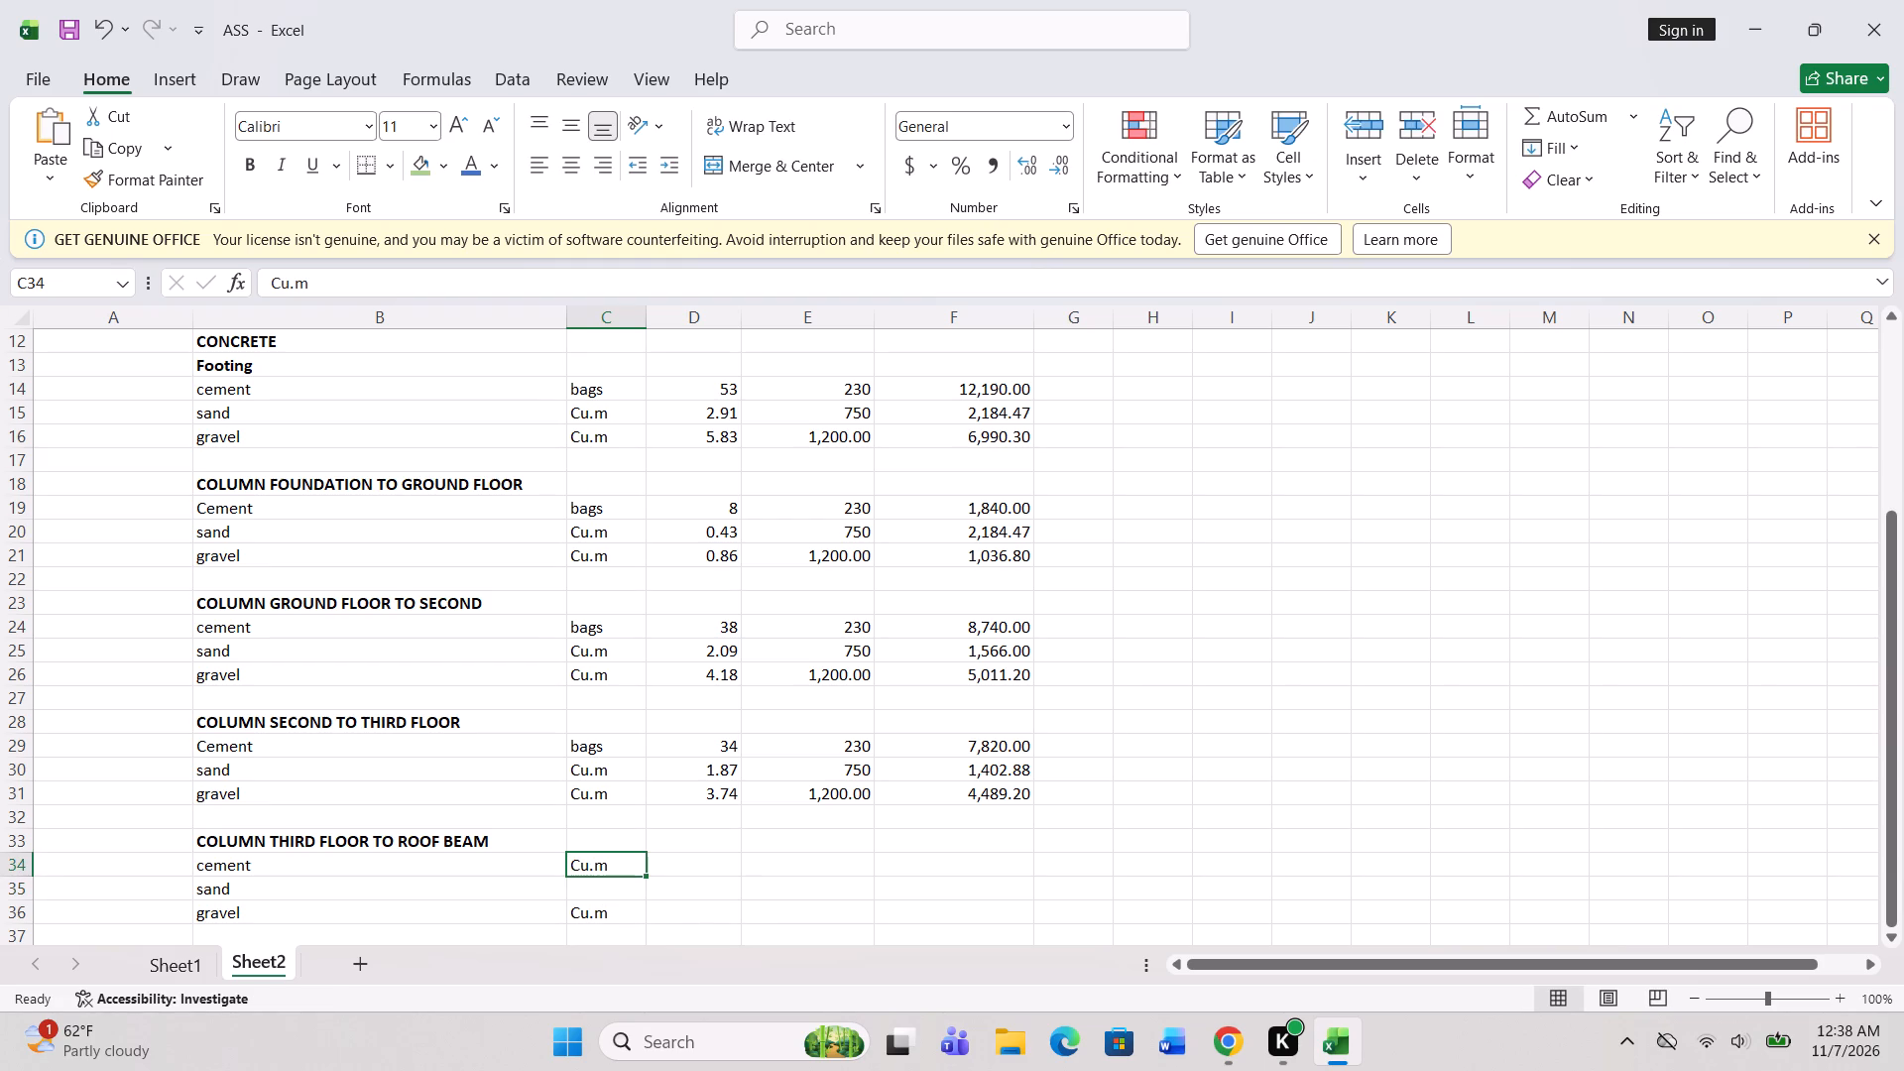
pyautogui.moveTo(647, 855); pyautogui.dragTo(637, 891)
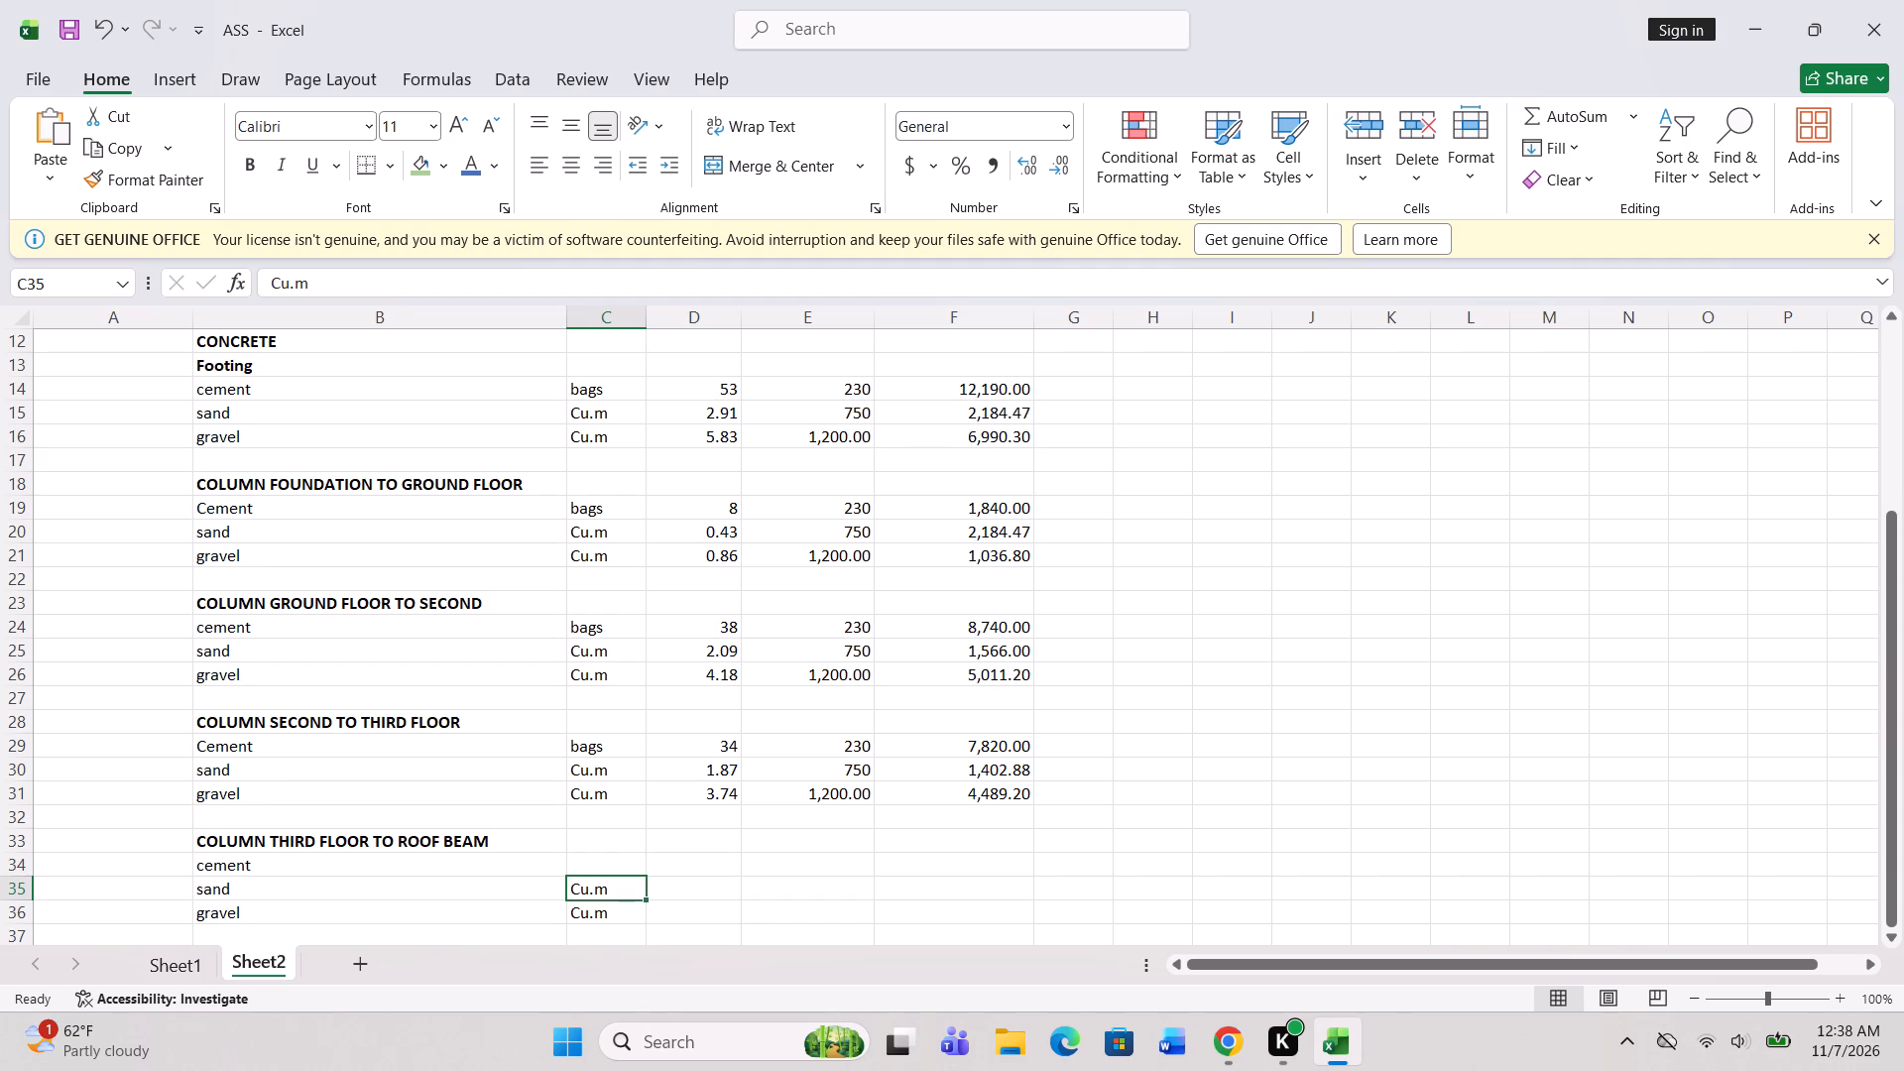
# Enter bags as the unit for the third-floor-to-roof-beam cement in C34.
pyautogui.click(619, 863)
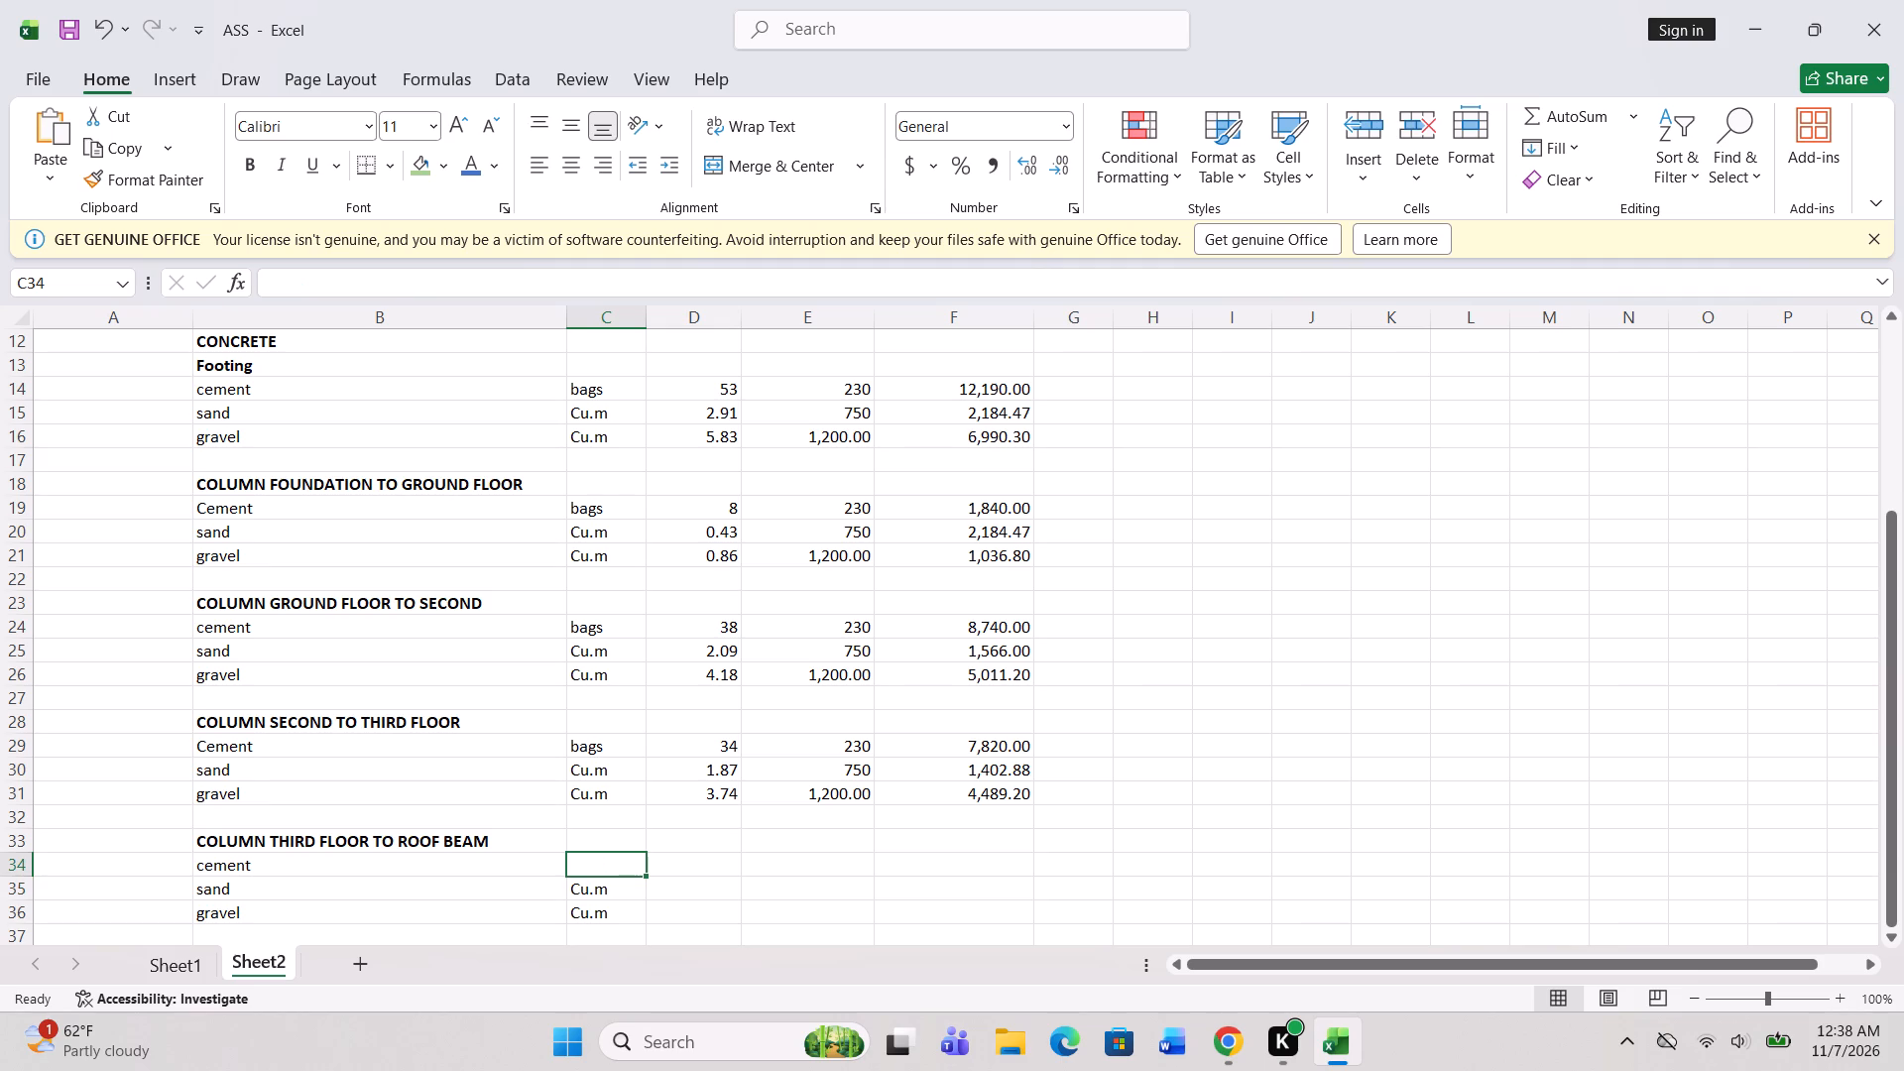
pyautogui.write('bags')
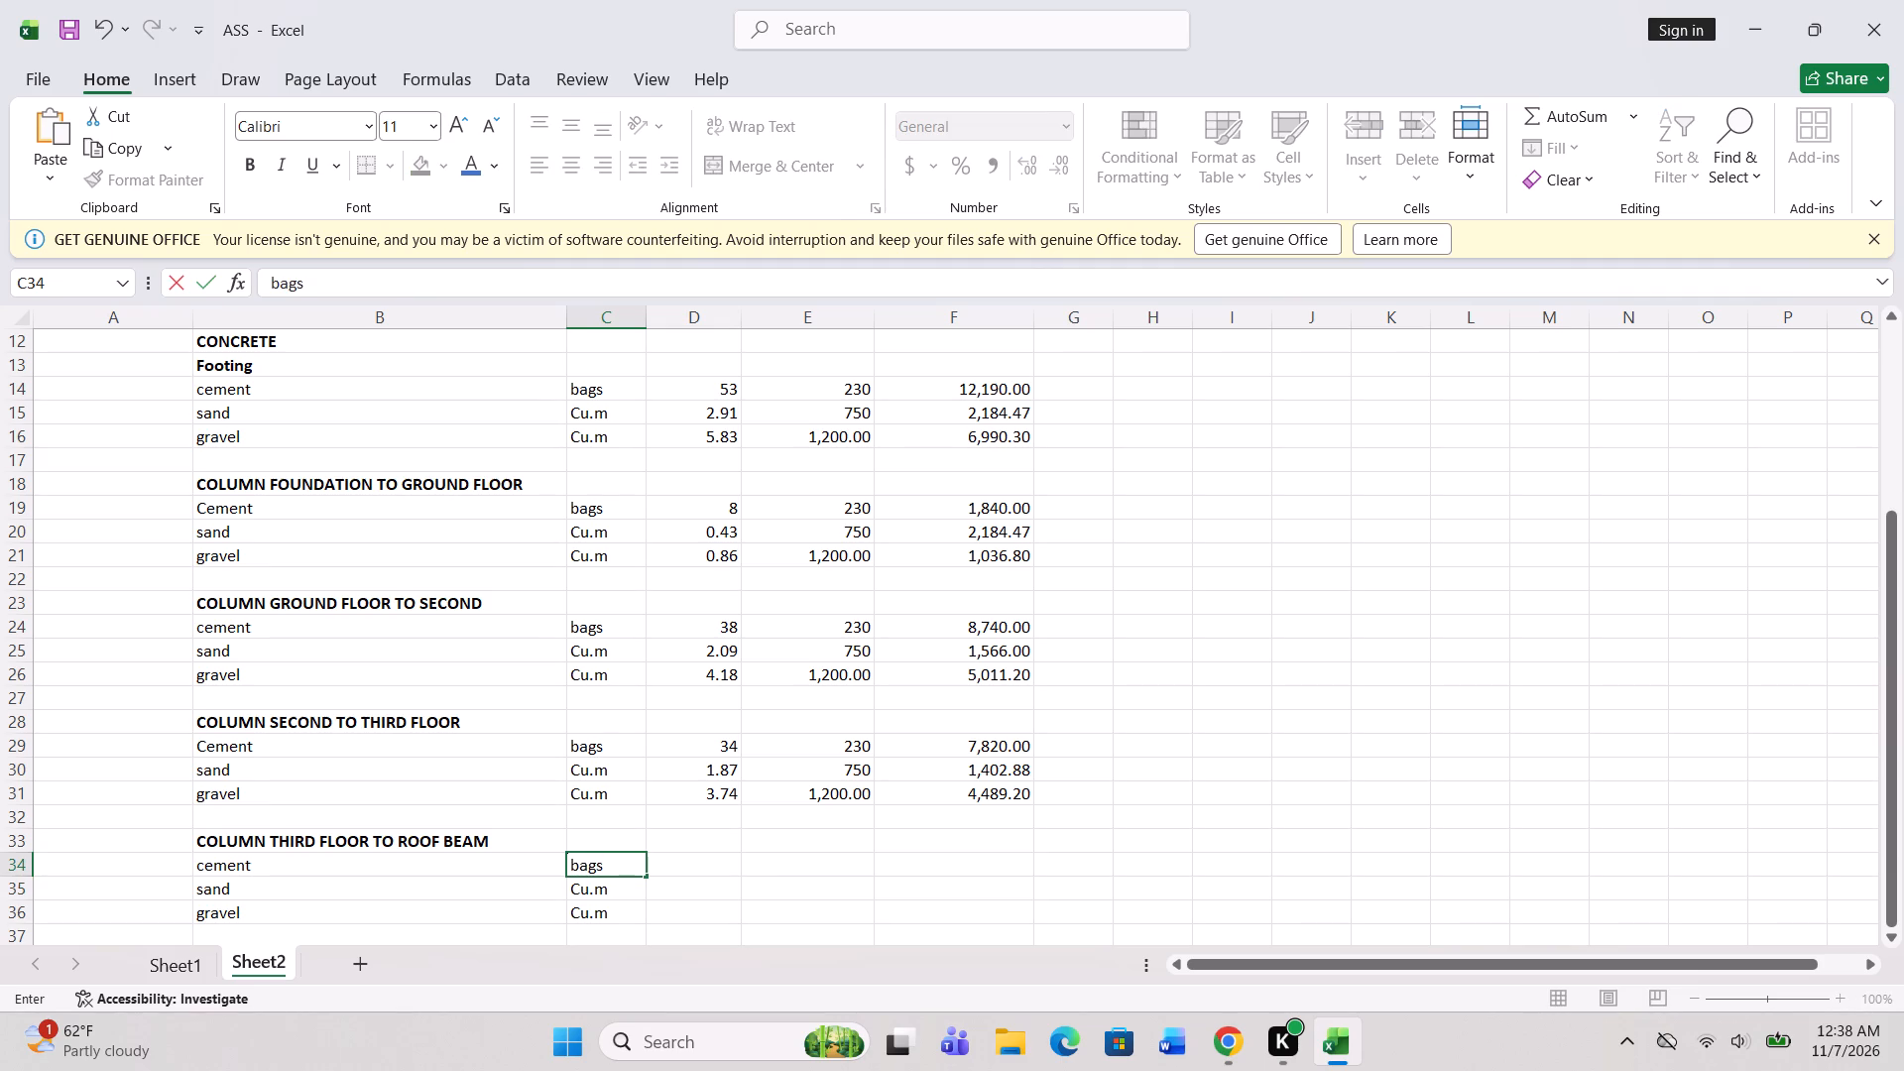
# Enter the third-floor-to-roof-beam column quantities in D34 to D36: cement 25, sand 1.35 and gravel 2.70.
pyautogui.click(724, 865)
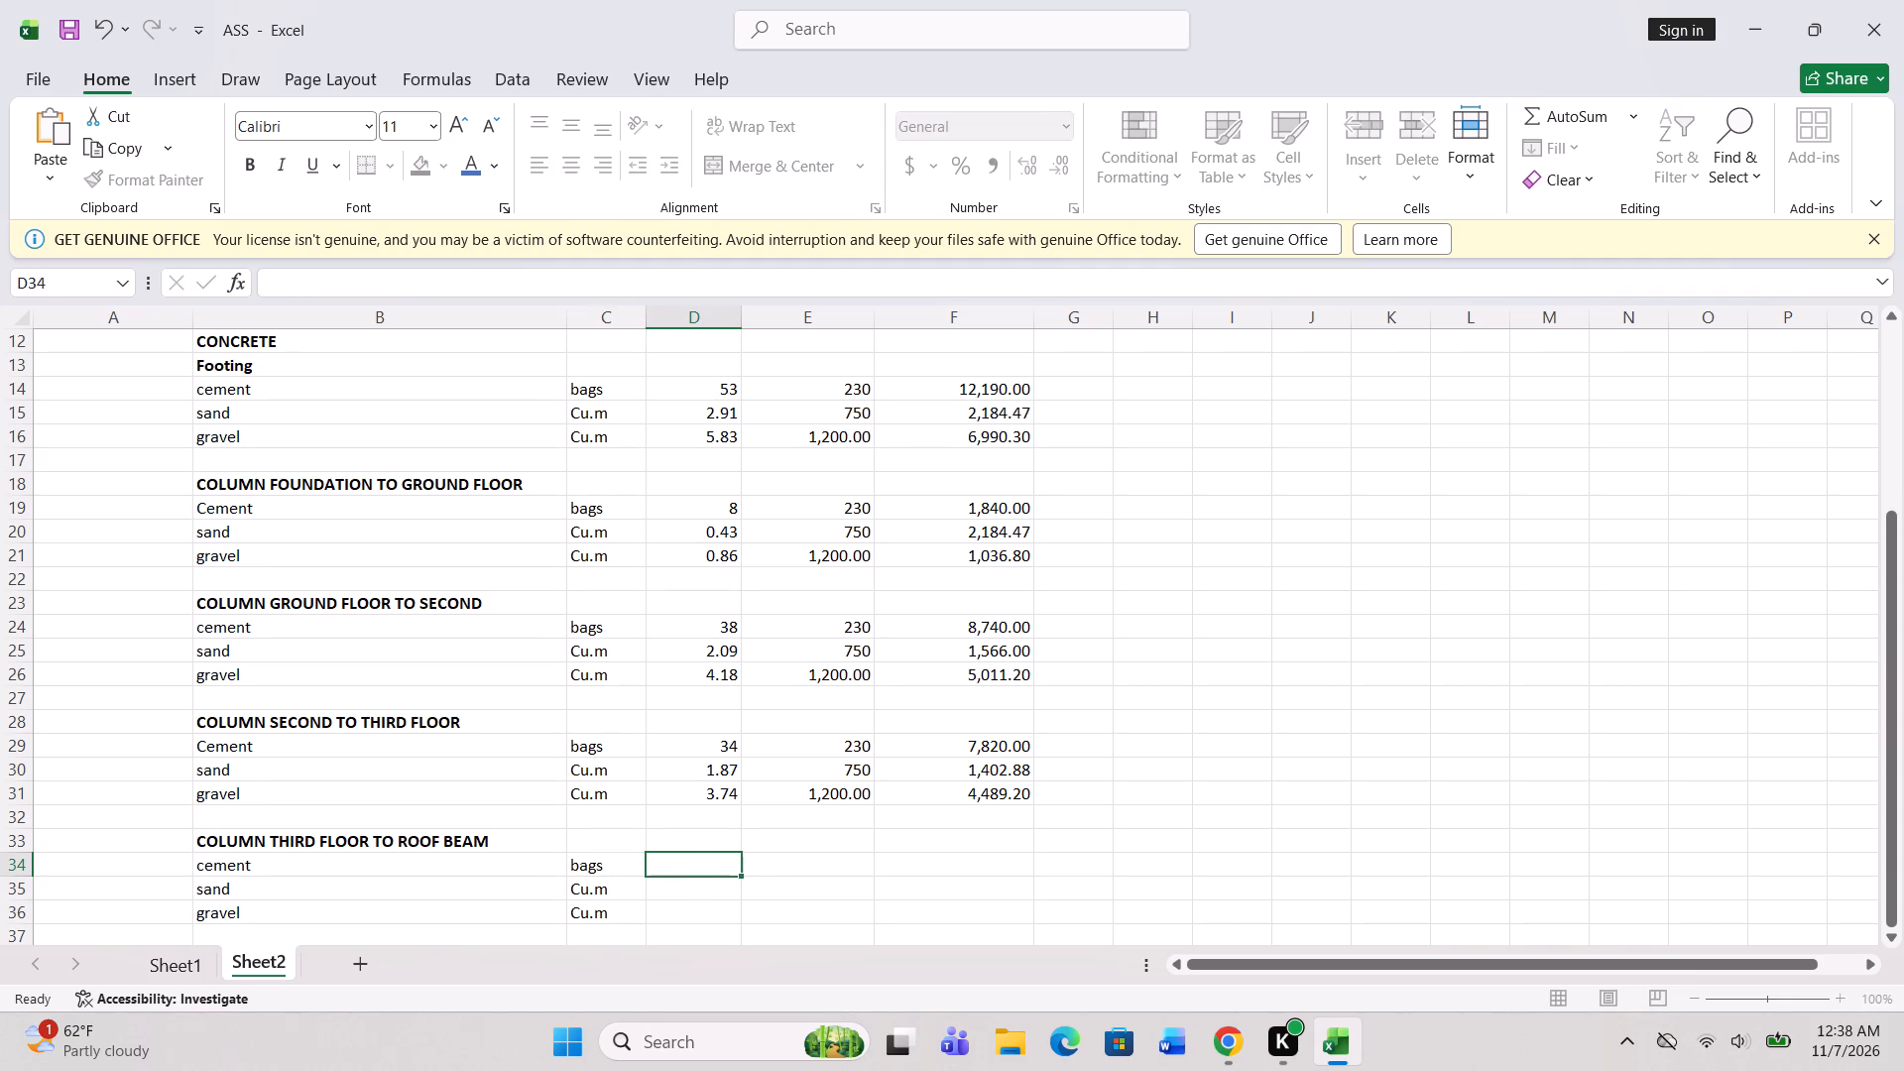
pyautogui.press('2')
pyautogui.press('5')
pyautogui.click(700, 897)
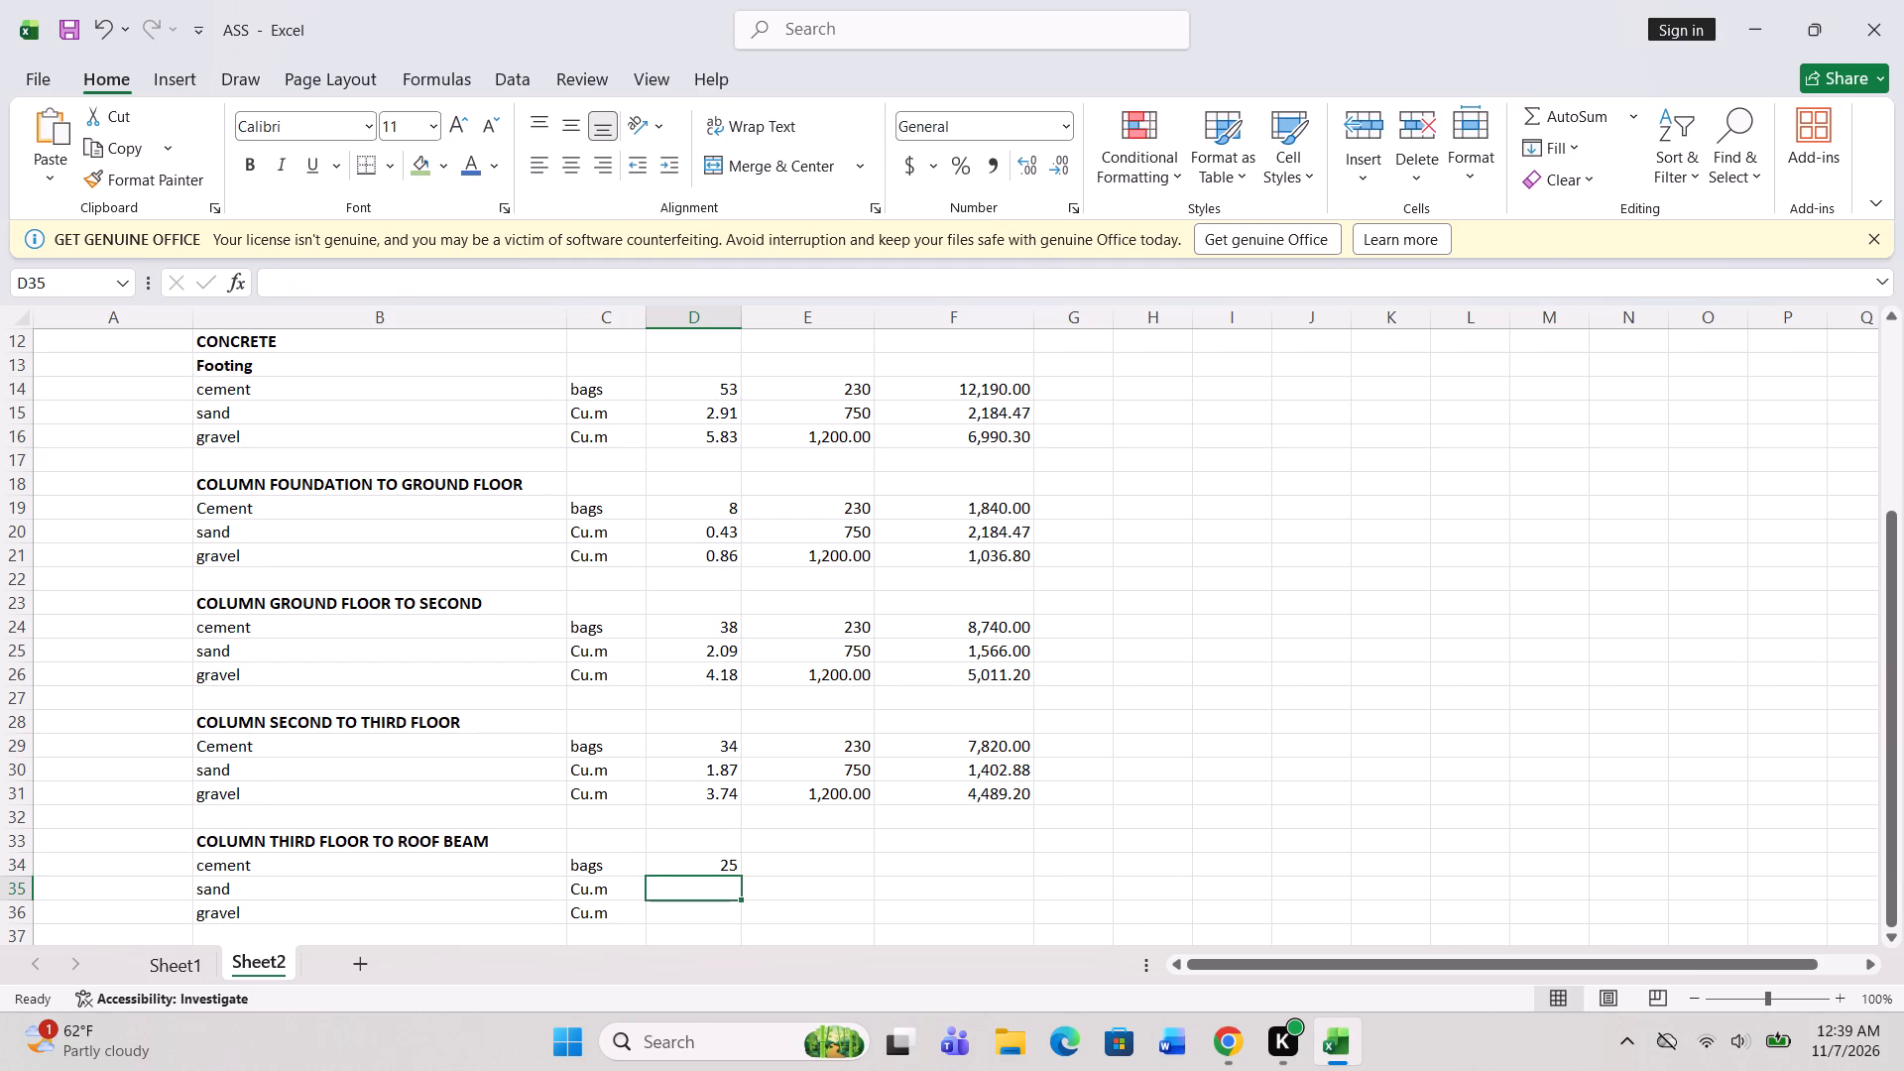
pyautogui.press('1')
pyautogui.press('.')
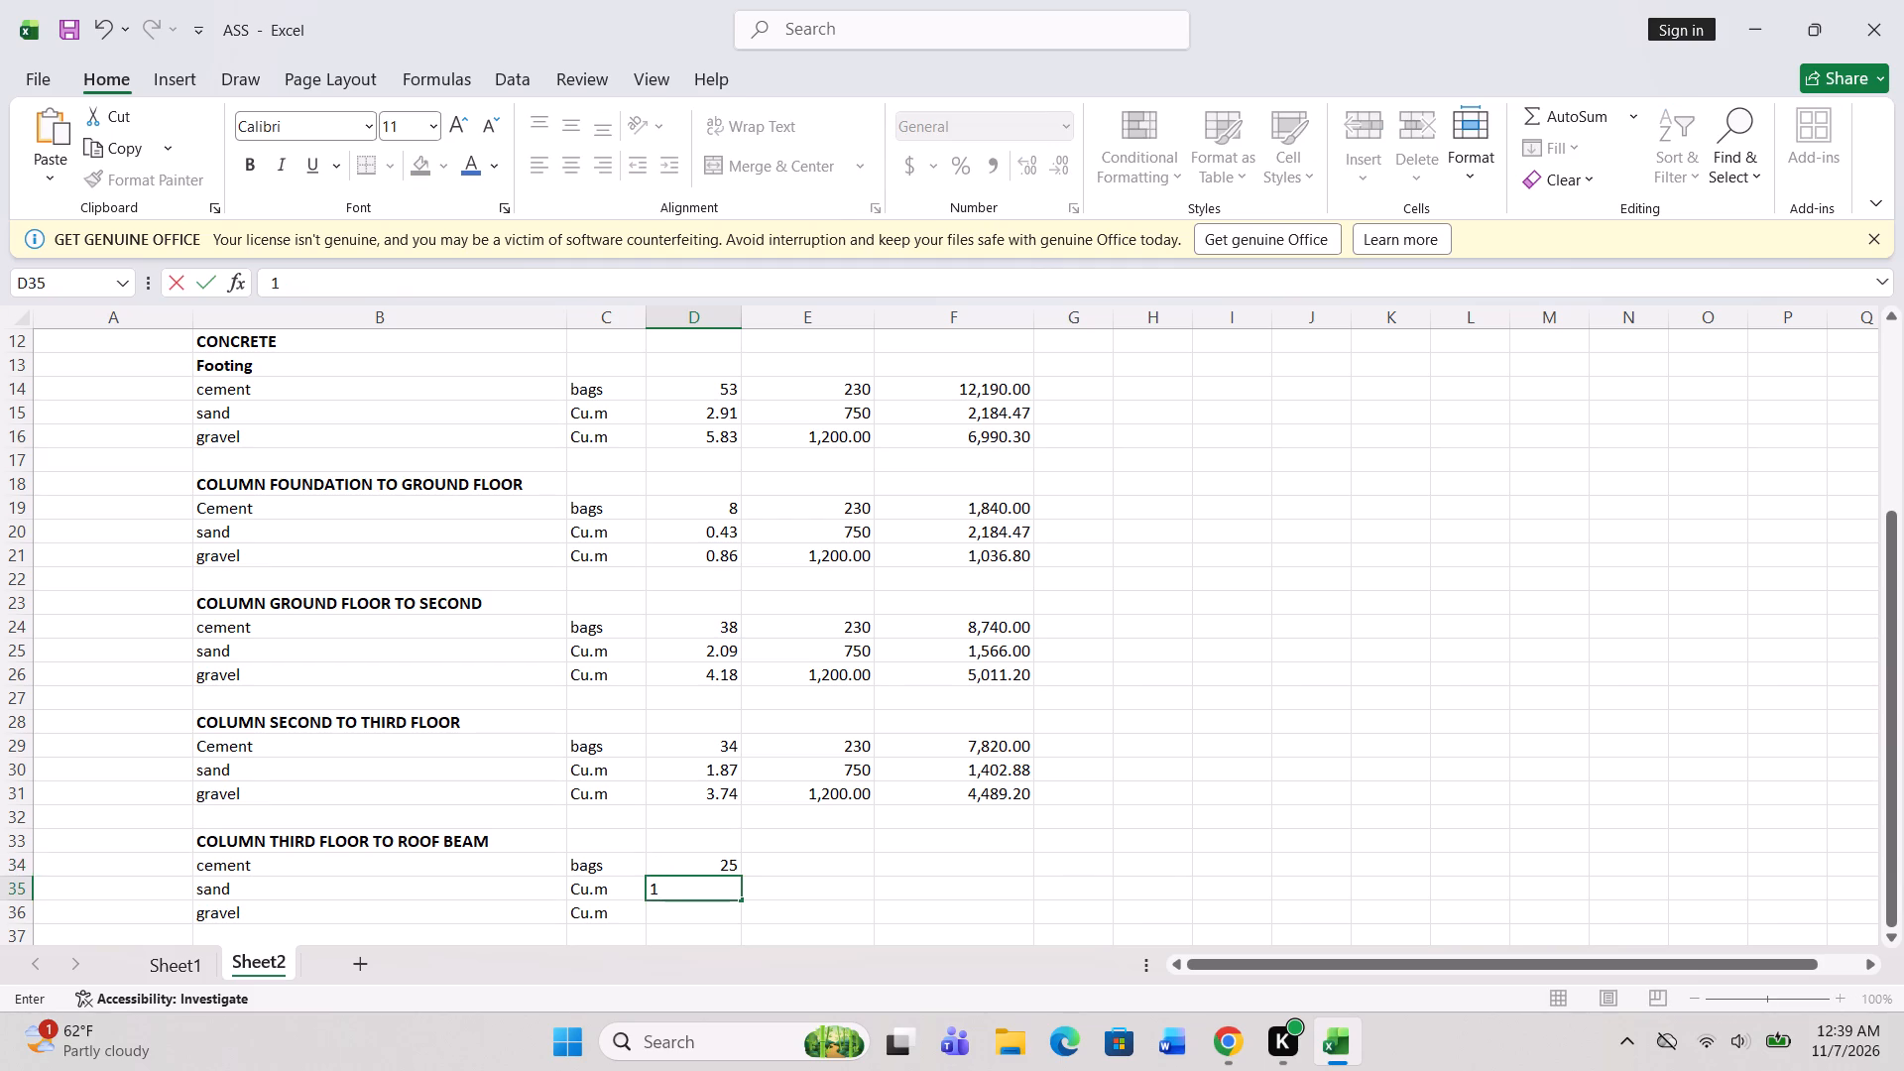
pyautogui.write('35')
pyautogui.press('Down')
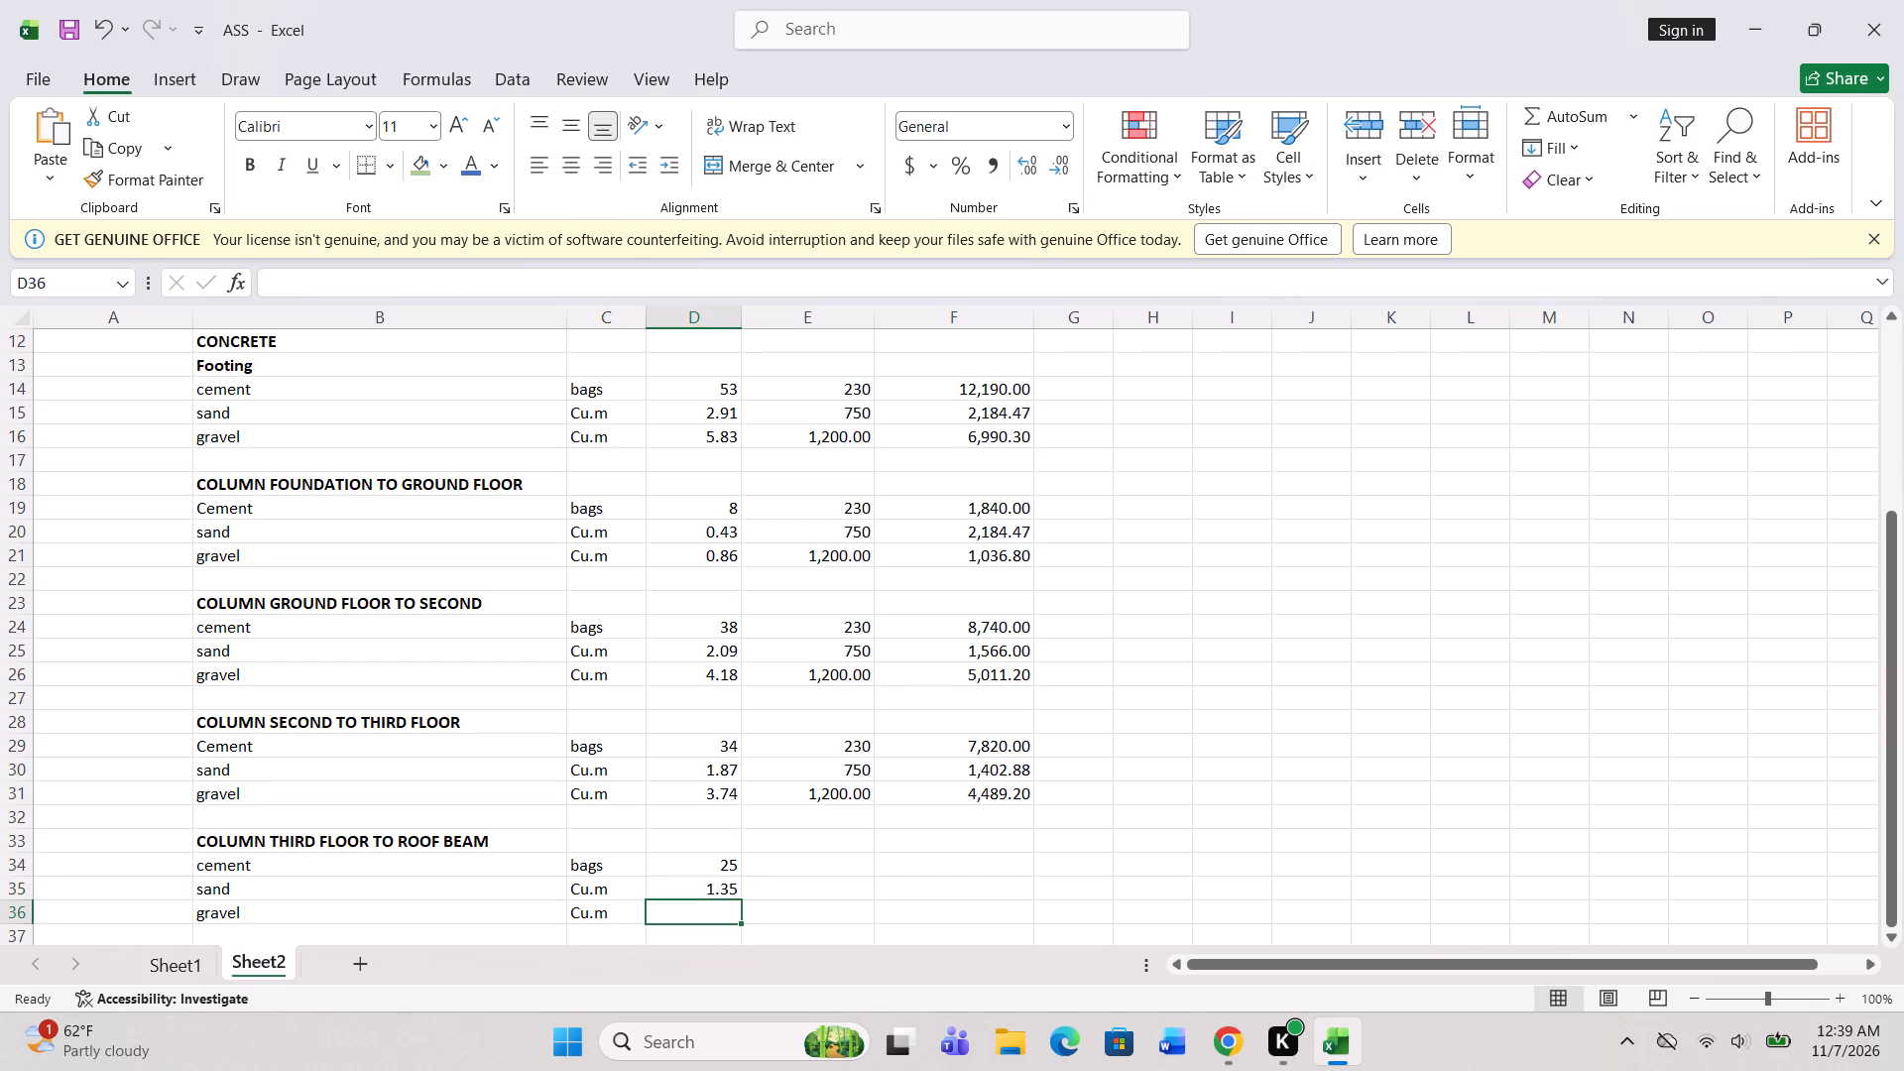
pyautogui.click(732, 911)
pyautogui.write('2.')
pyautogui.write('70')
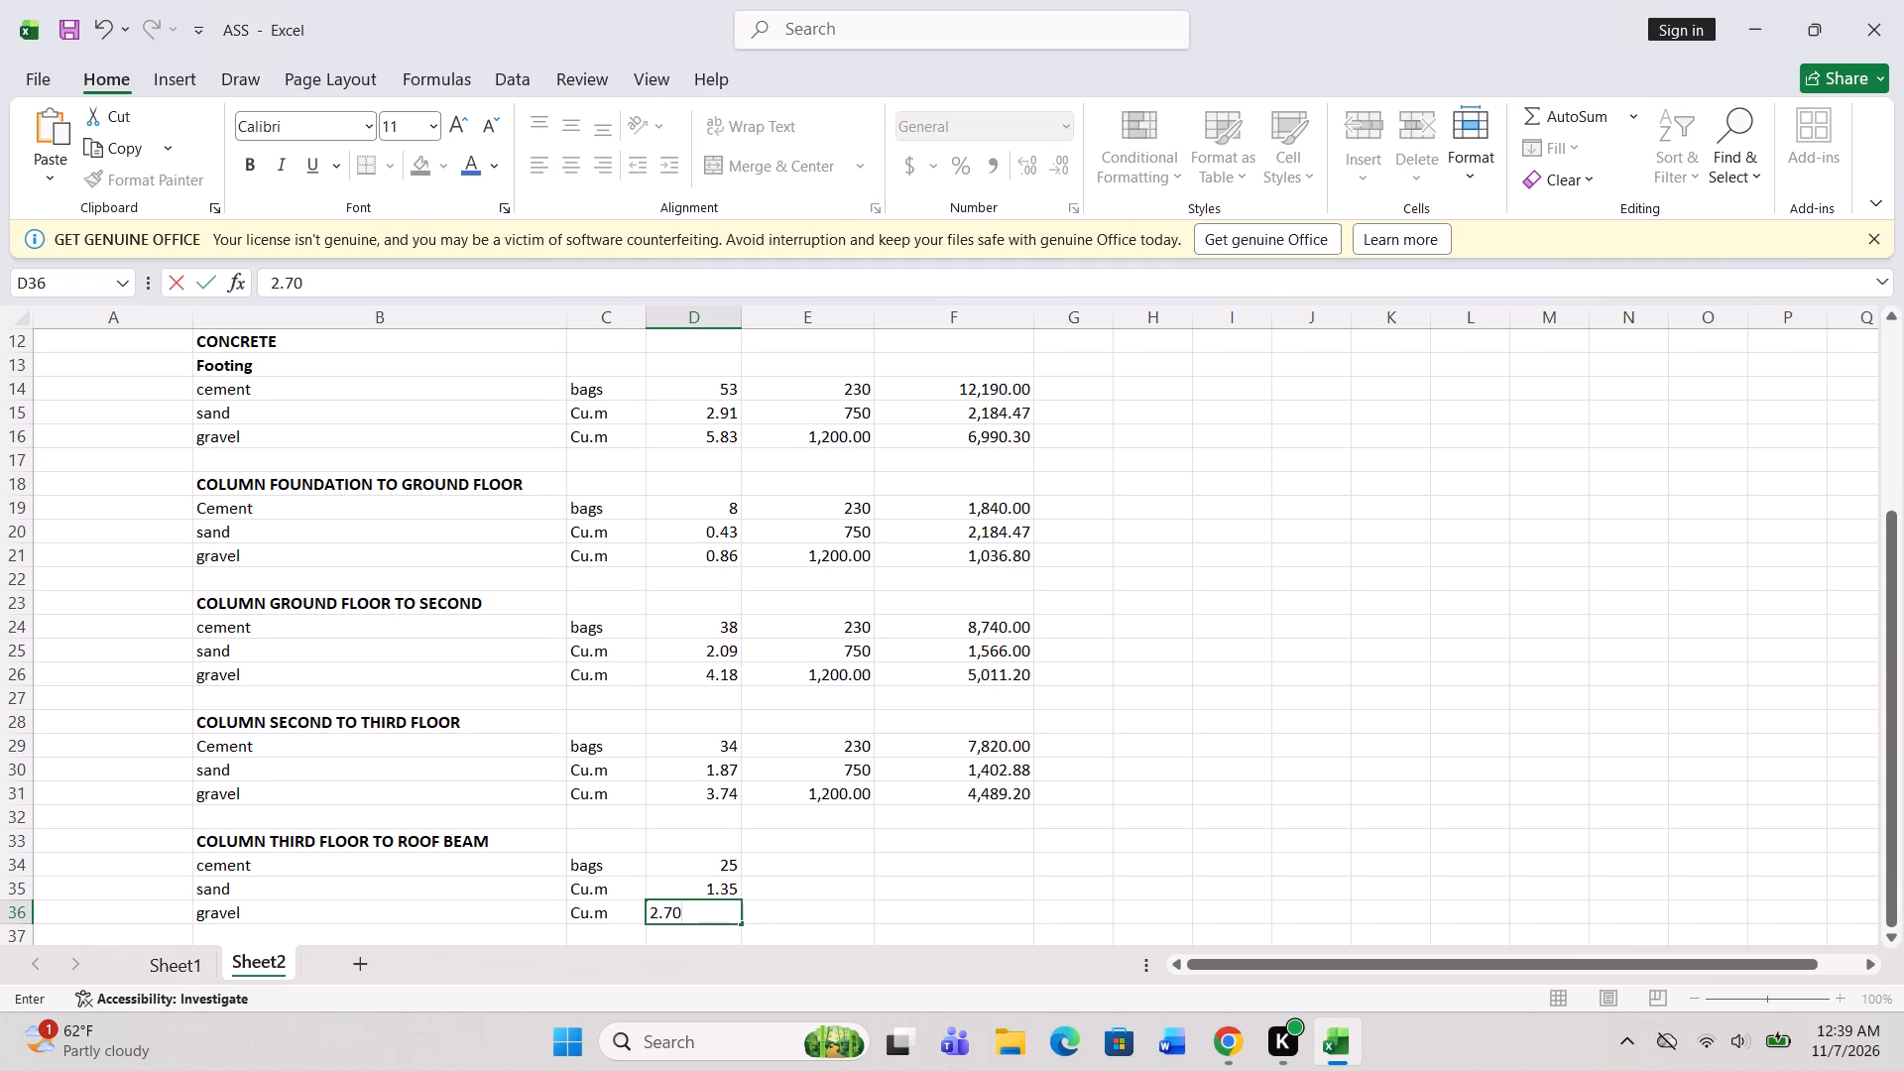
# Enter the third-floor-to-roof-beam column unit prices in E34 to E36: cement 230, sand 750 and gravel 1200.
pyautogui.click(851, 865)
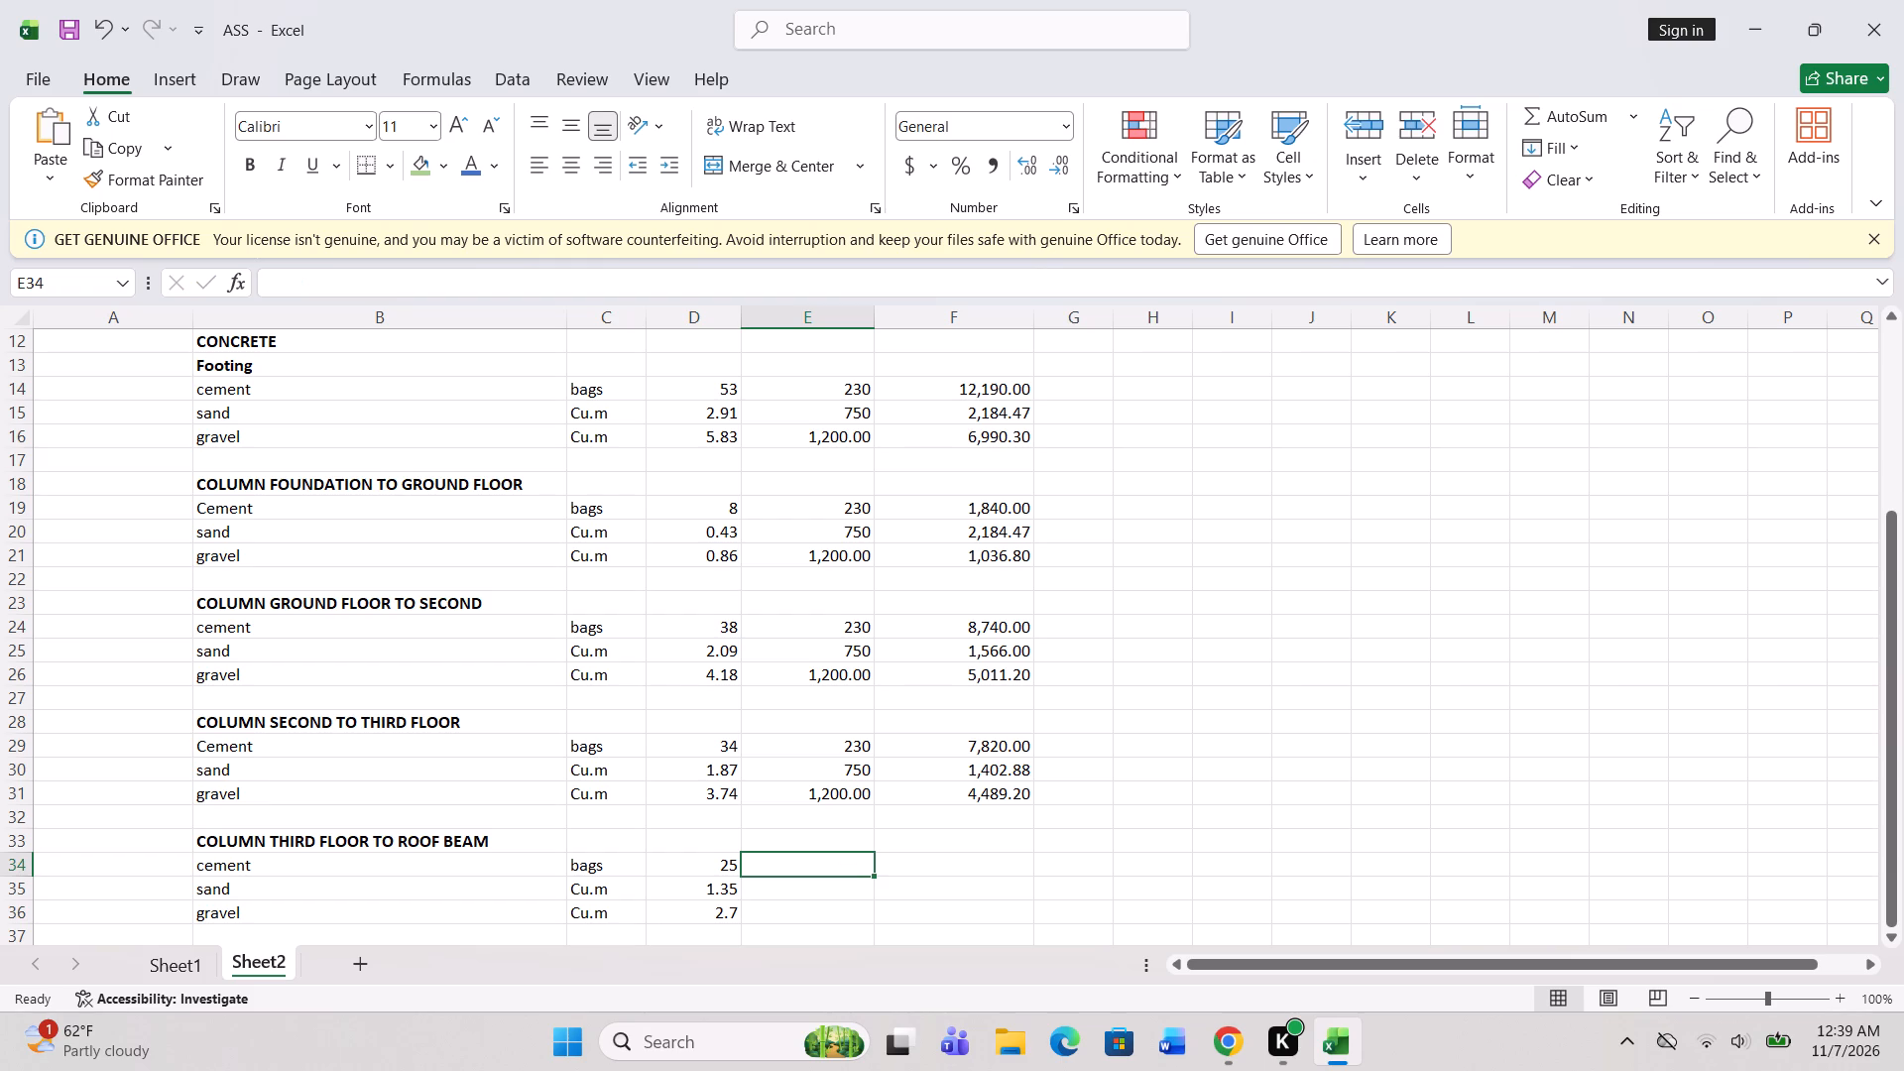
pyautogui.press('2')
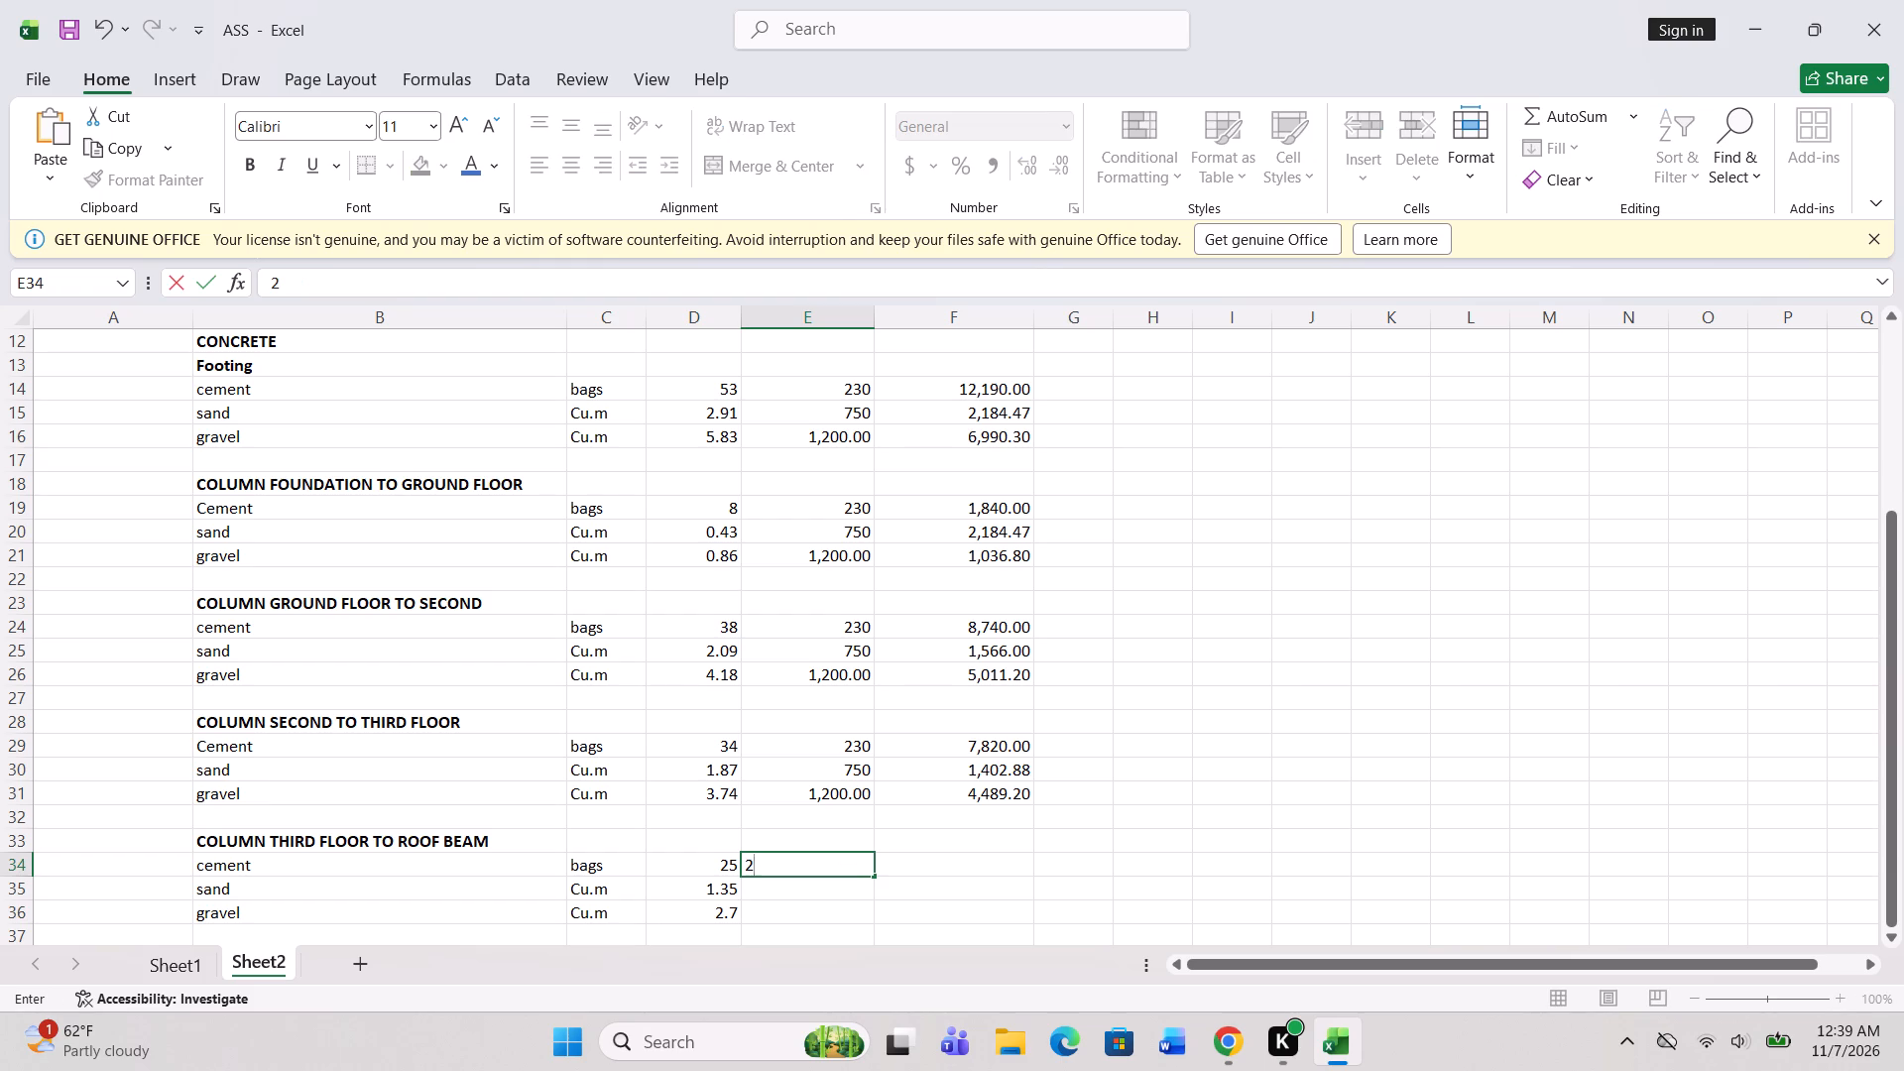
pyautogui.write('30')
pyautogui.click(851, 905)
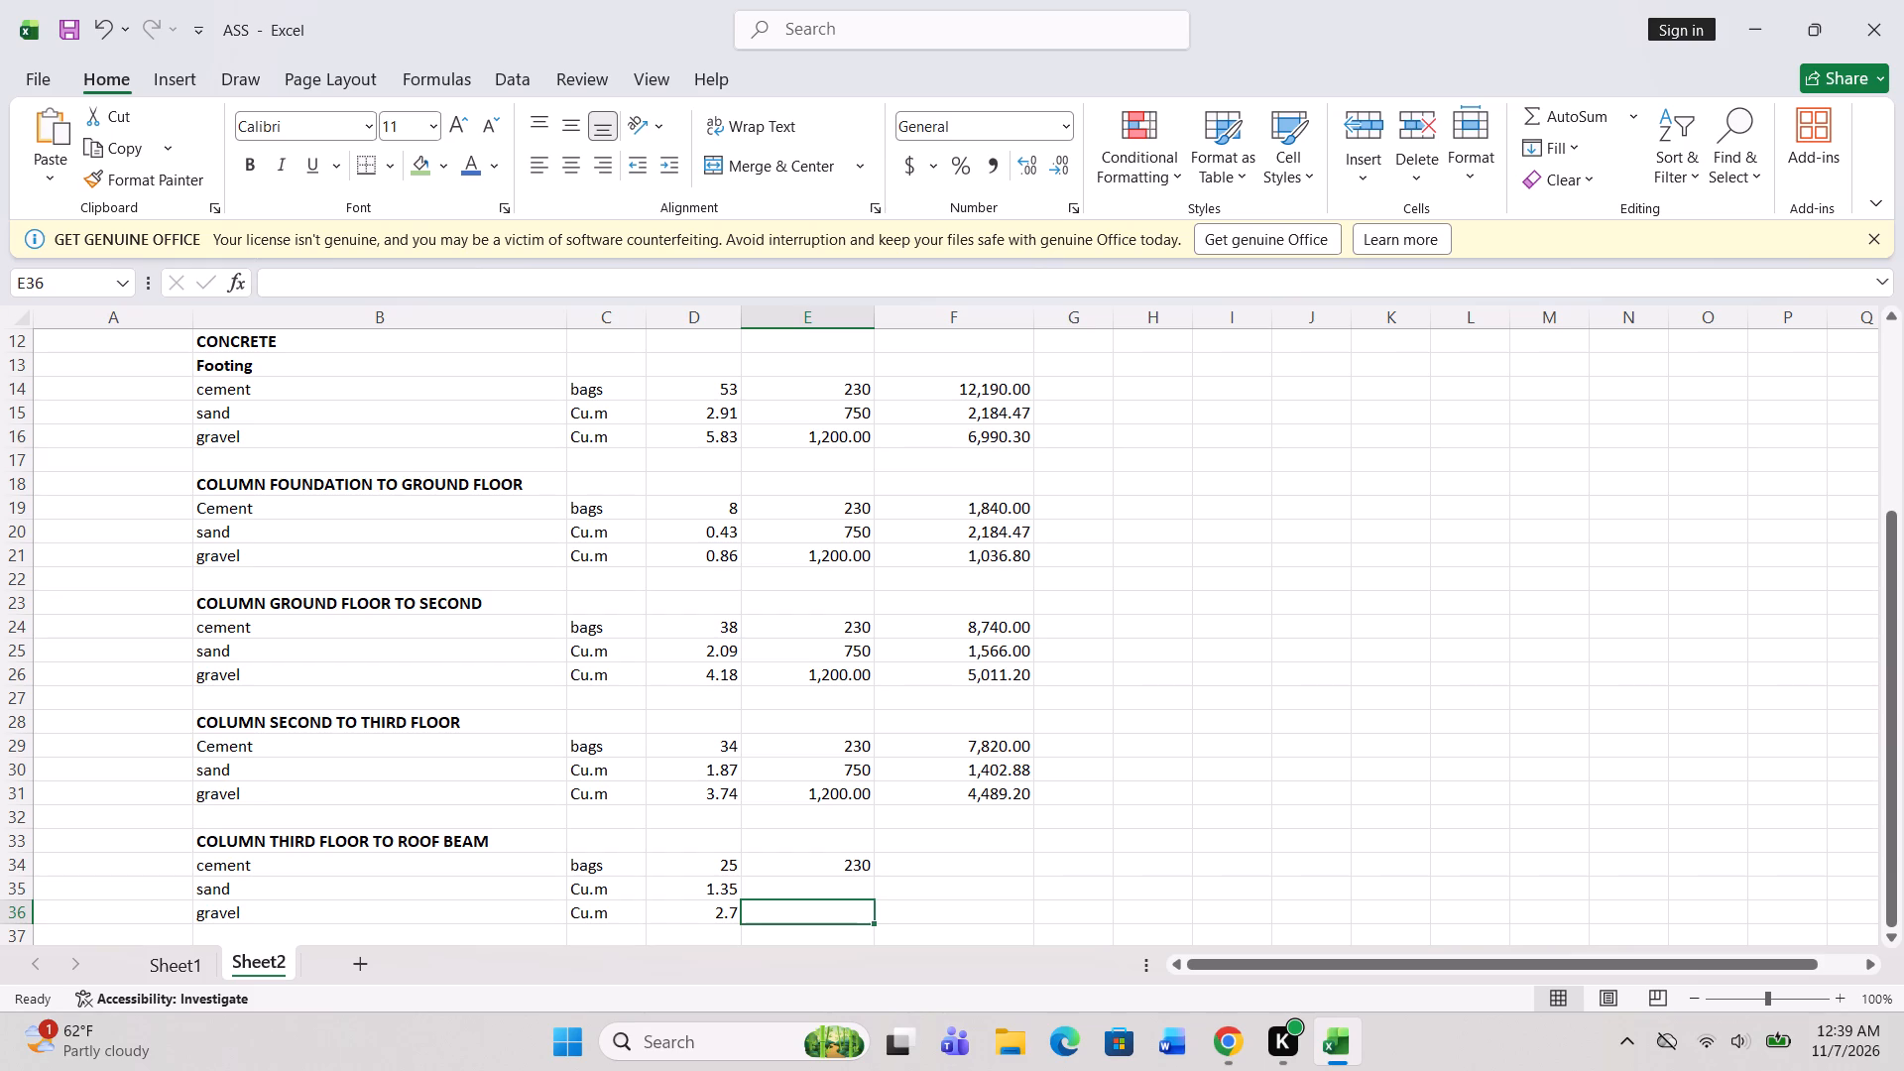
pyautogui.click(851, 891)
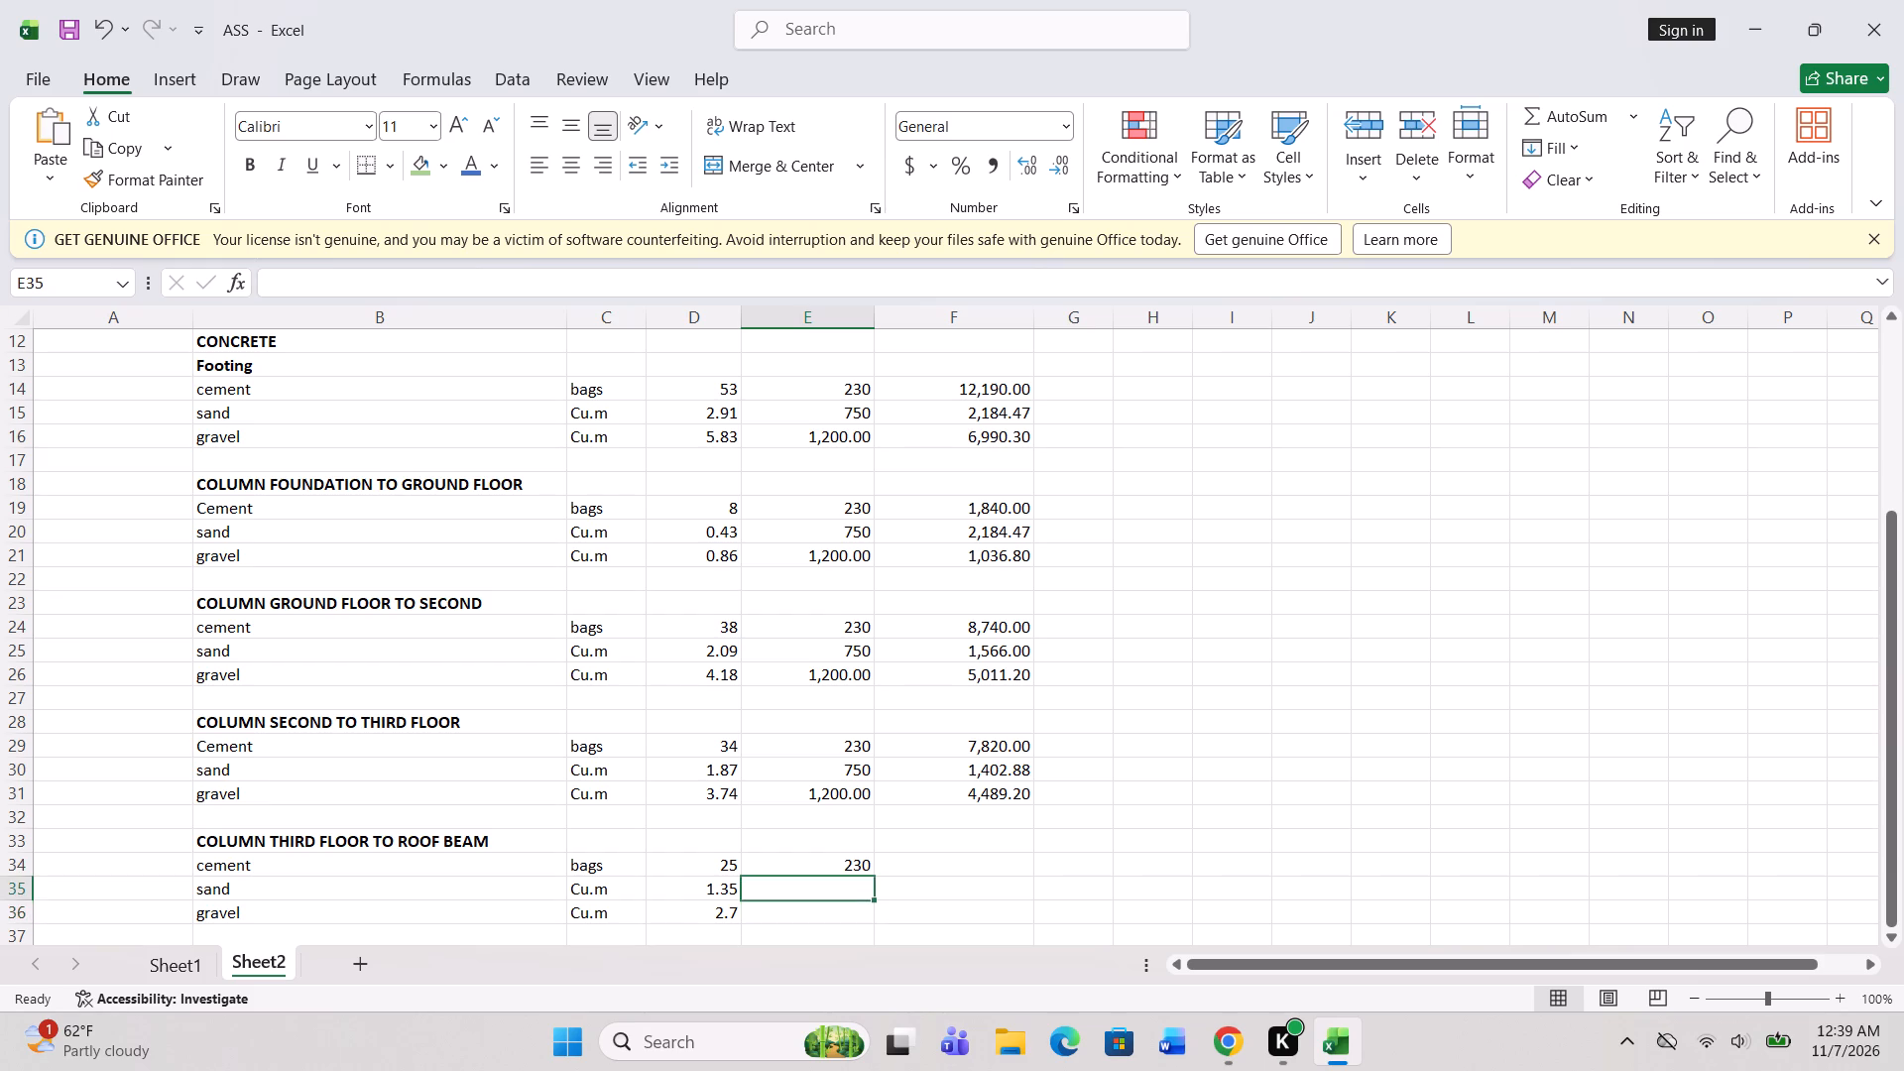
pyautogui.press('7')
pyautogui.press('5')
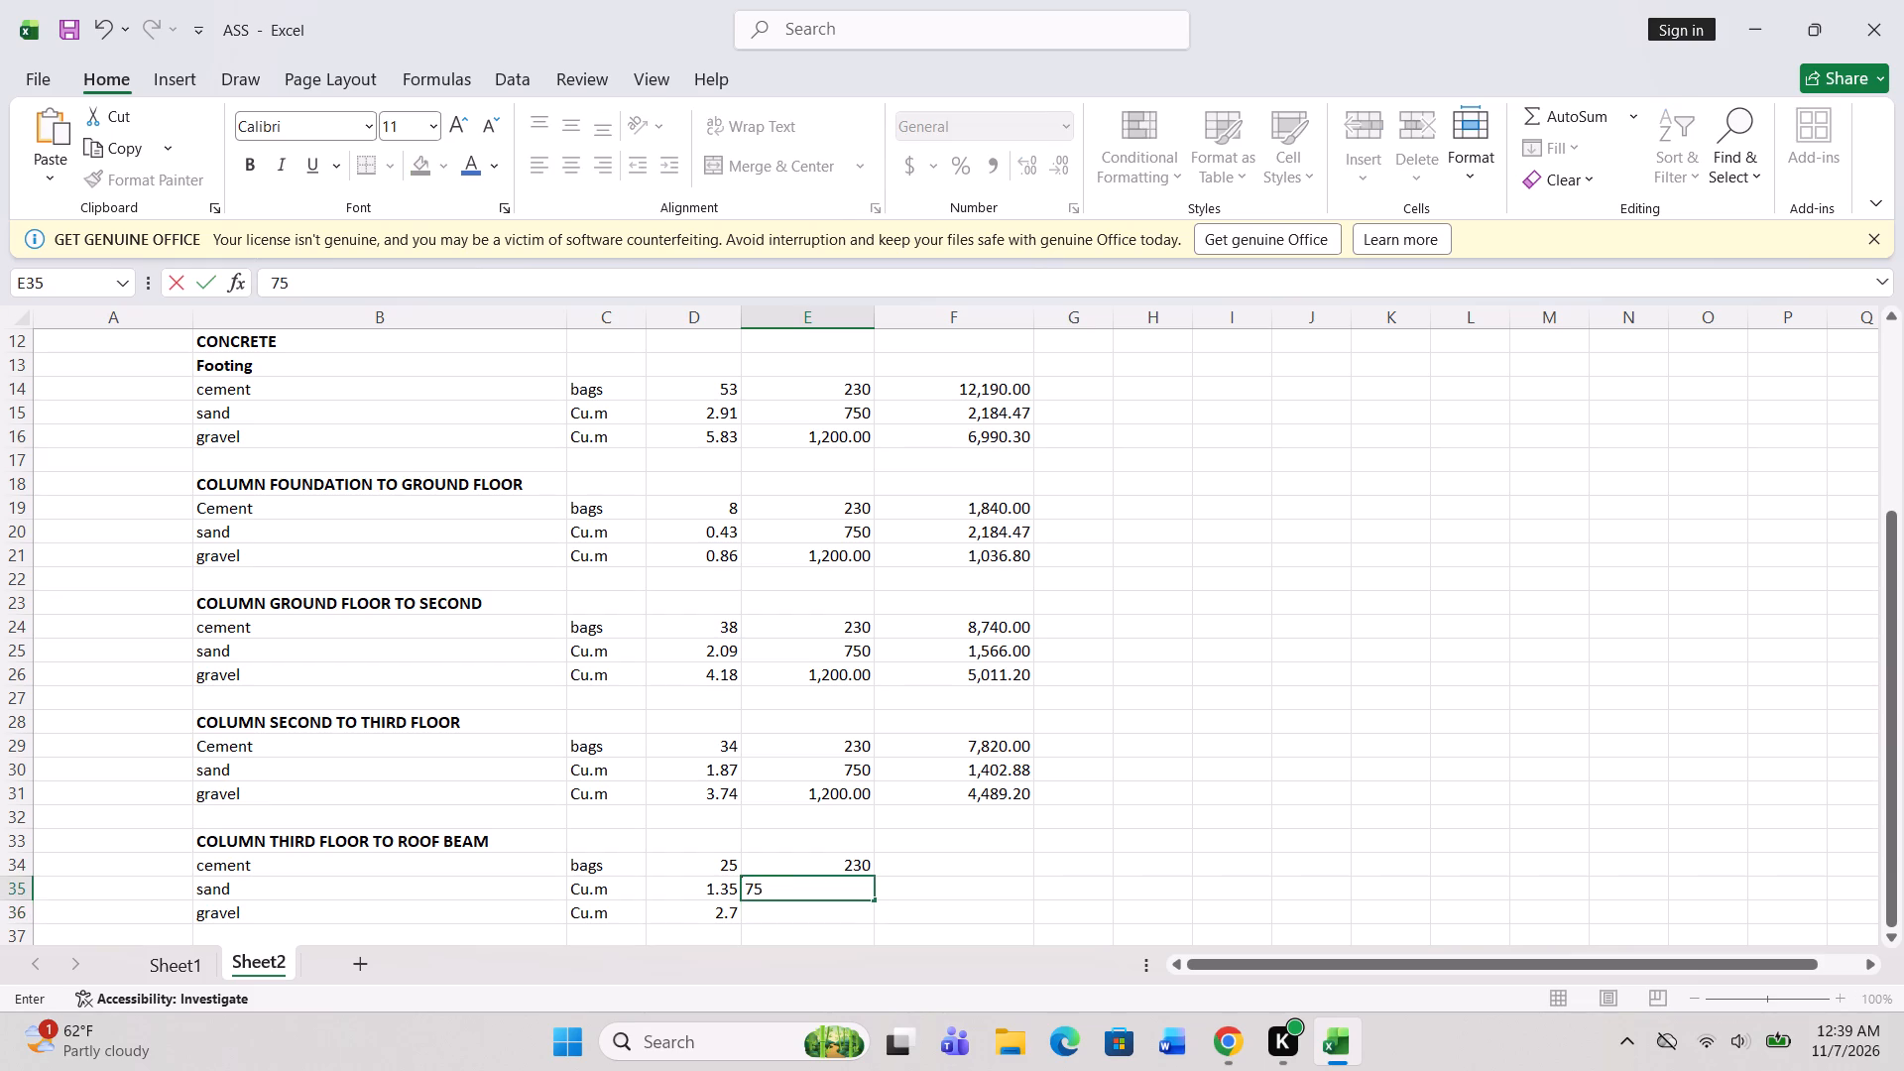
pyautogui.press('0')
pyautogui.click(799, 907)
pyautogui.write('1200')
# Enter 5,750.00 as the total cost of the third-floor-to-roof-beam cement in F34.
pyautogui.click(998, 860)
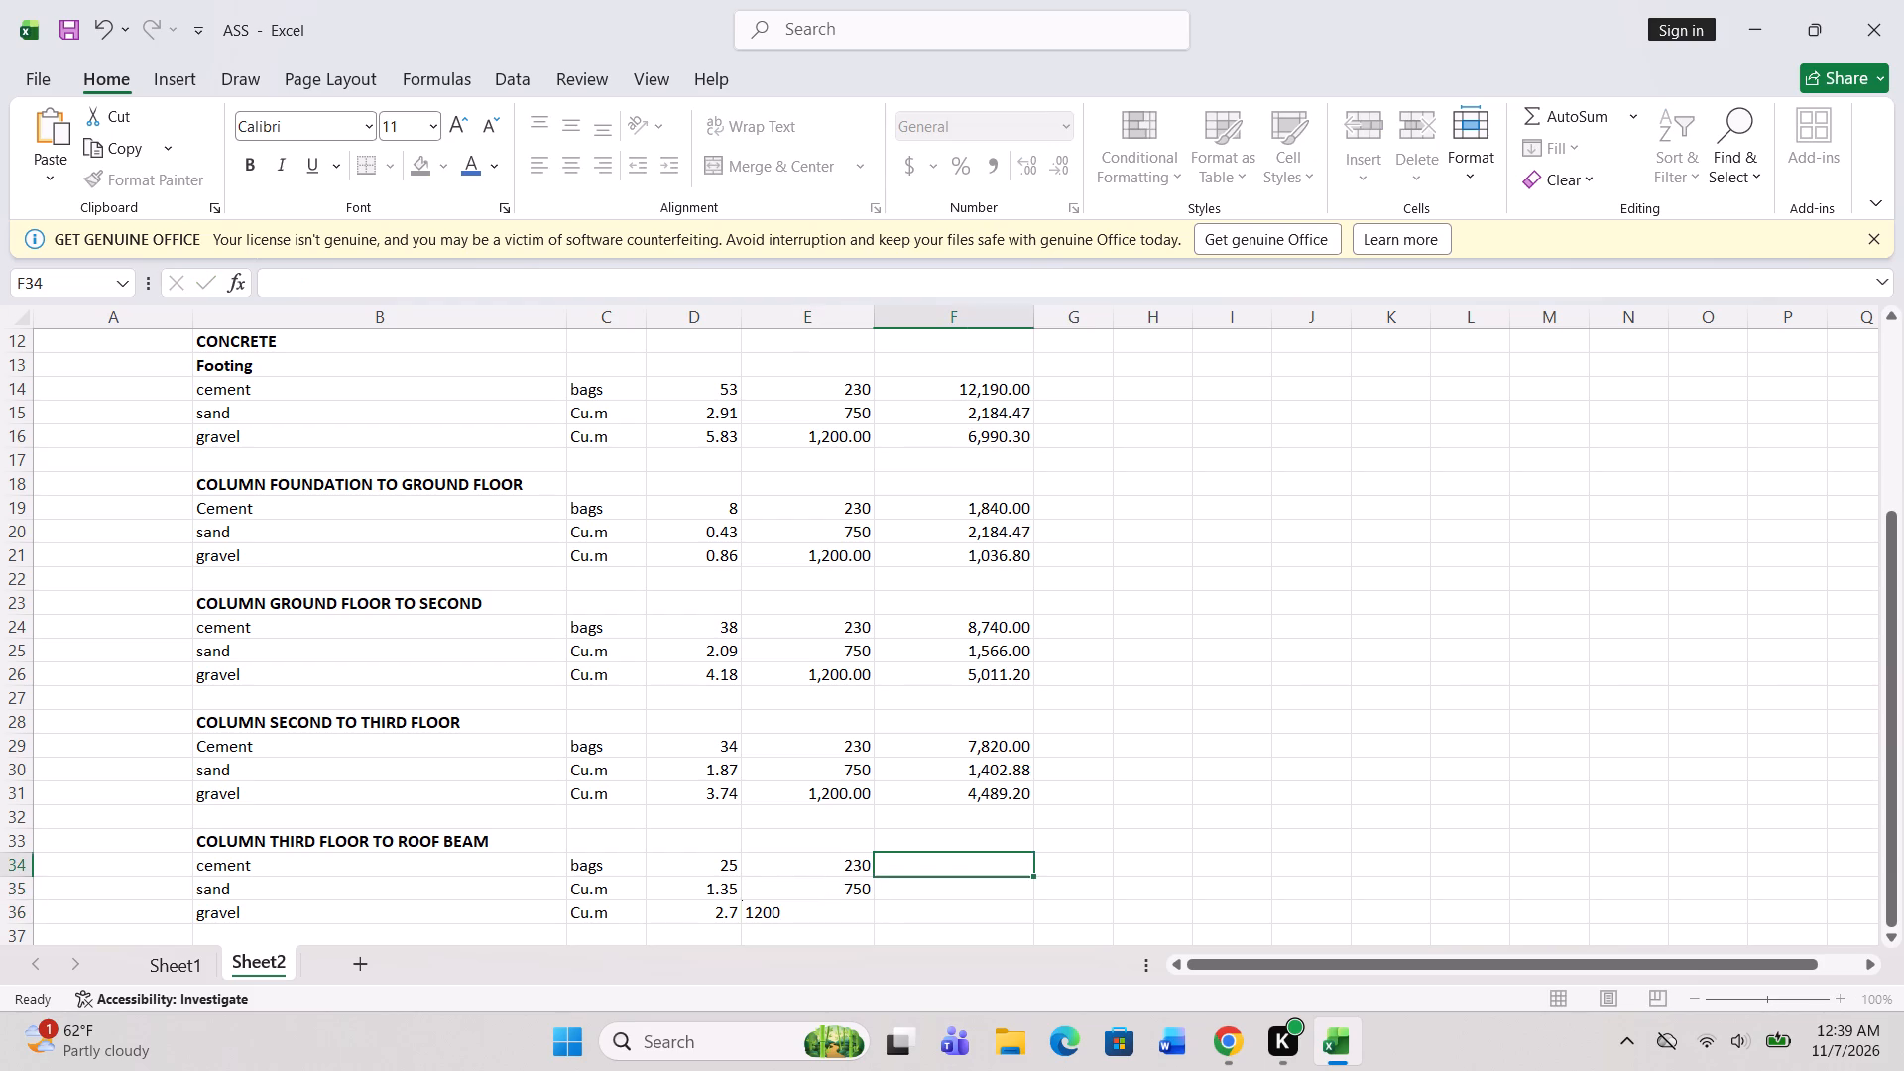
pyautogui.click(998, 860)
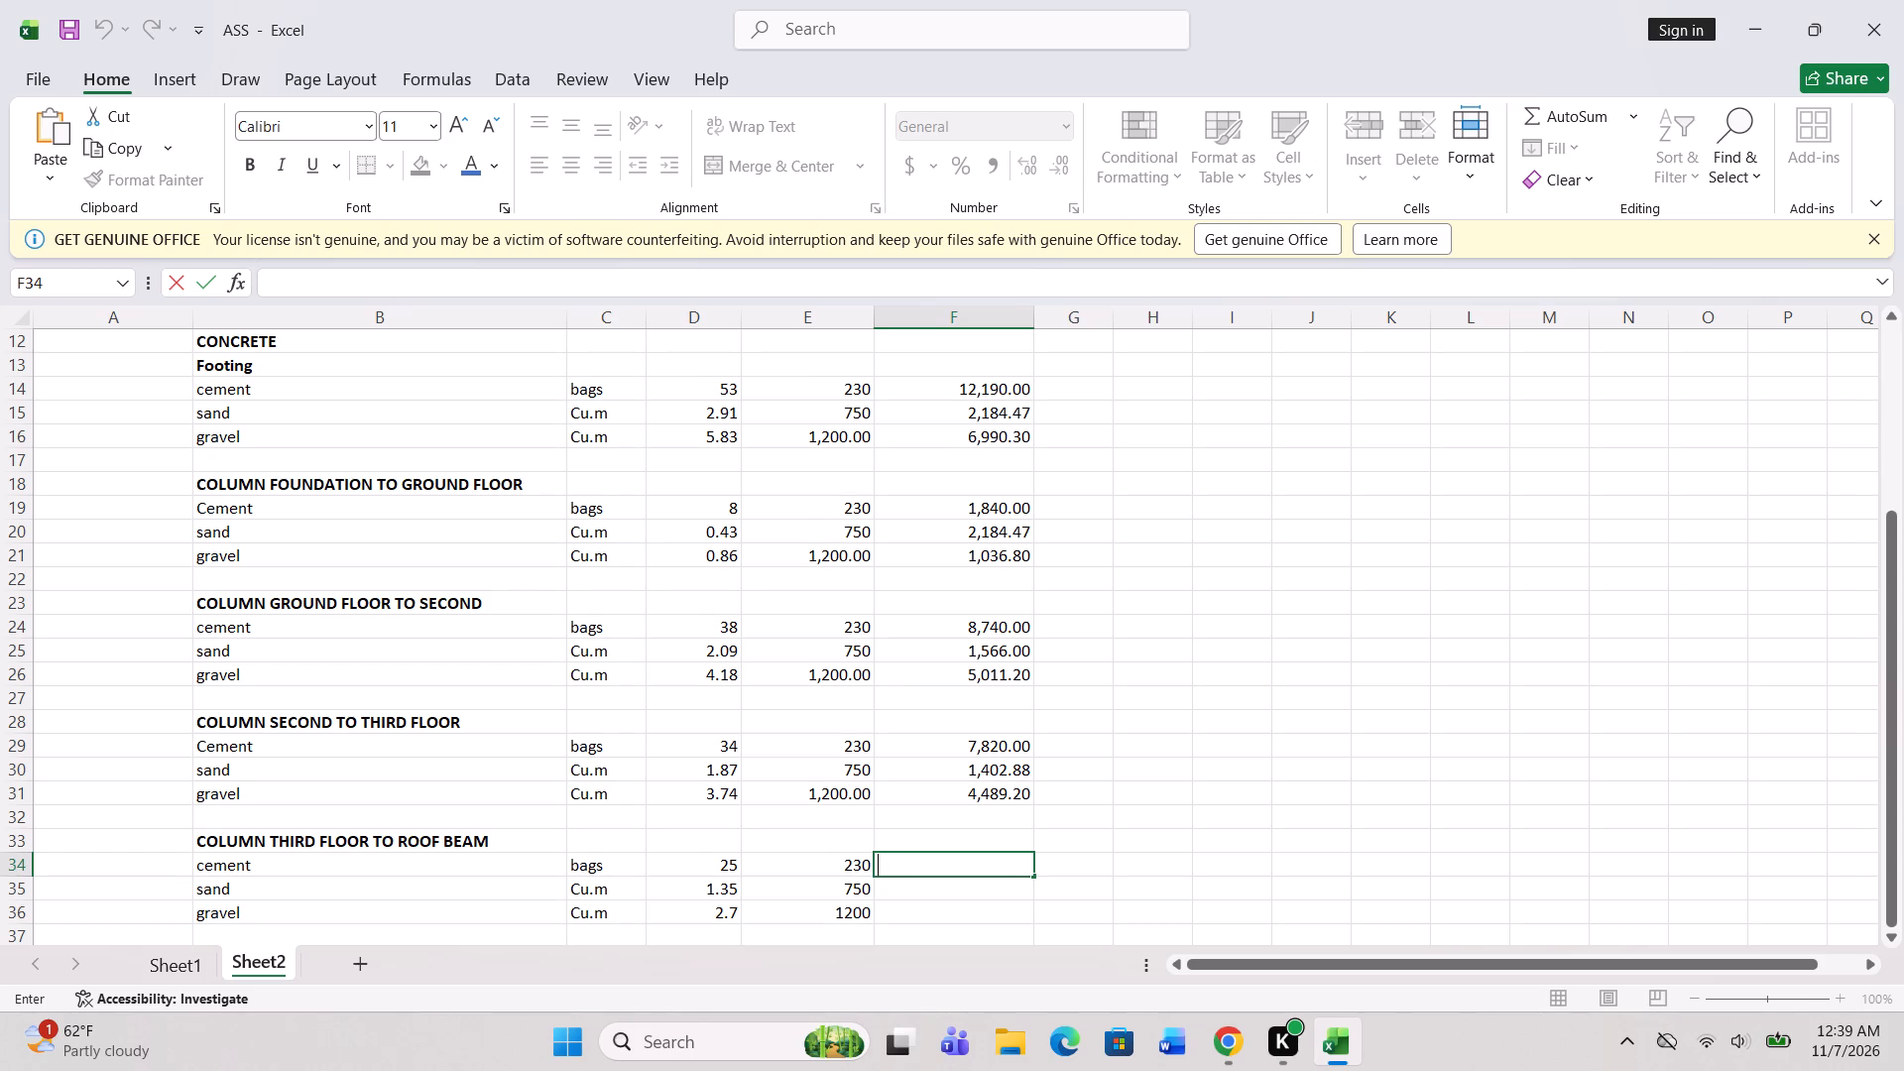
pyautogui.press('5')
pyautogui.press(',')
pyautogui.press('7')
pyautogui.press('5')
pyautogui.press('0')
pyautogui.write('.00')
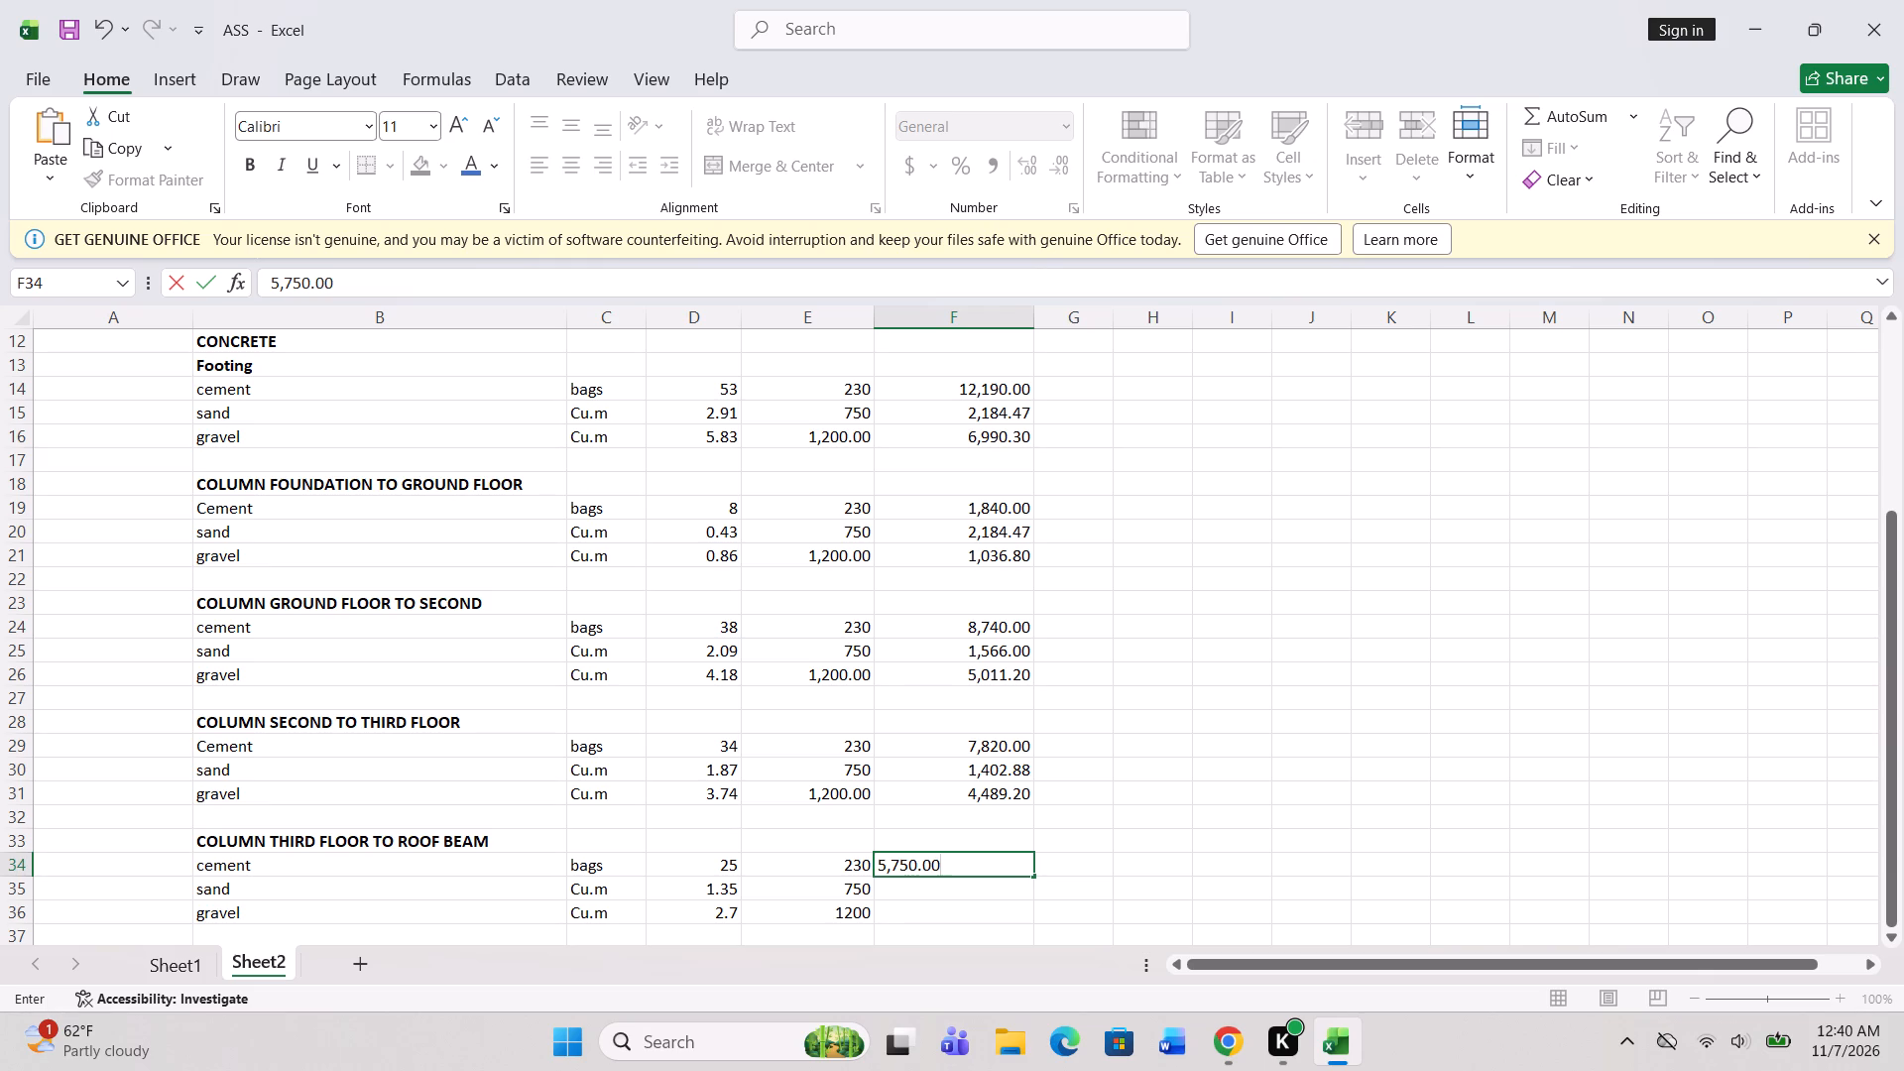
pyautogui.press('Down')
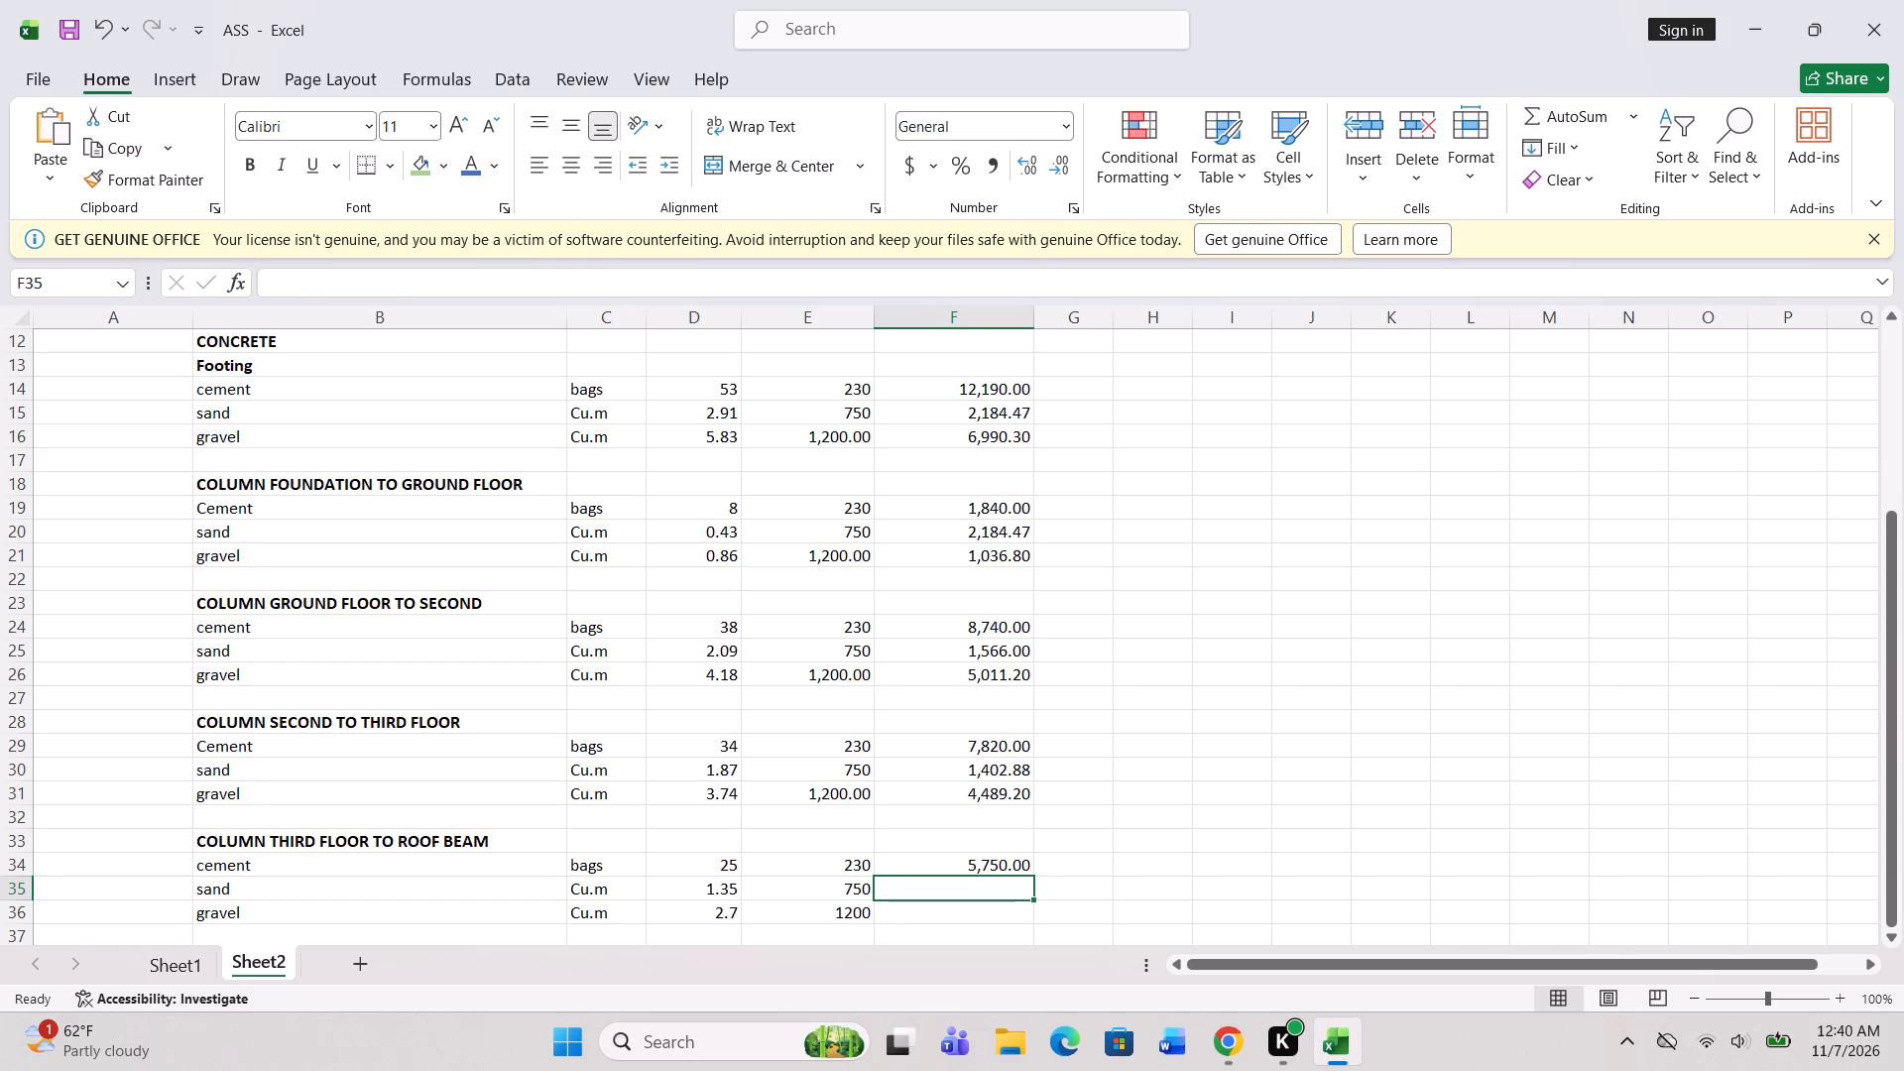
# Enter the remaining third-floor-to-roof-beam total costs: sand 1,011.38 in F35 and gravel 3,236.40 in F36.
pyautogui.write('1,')
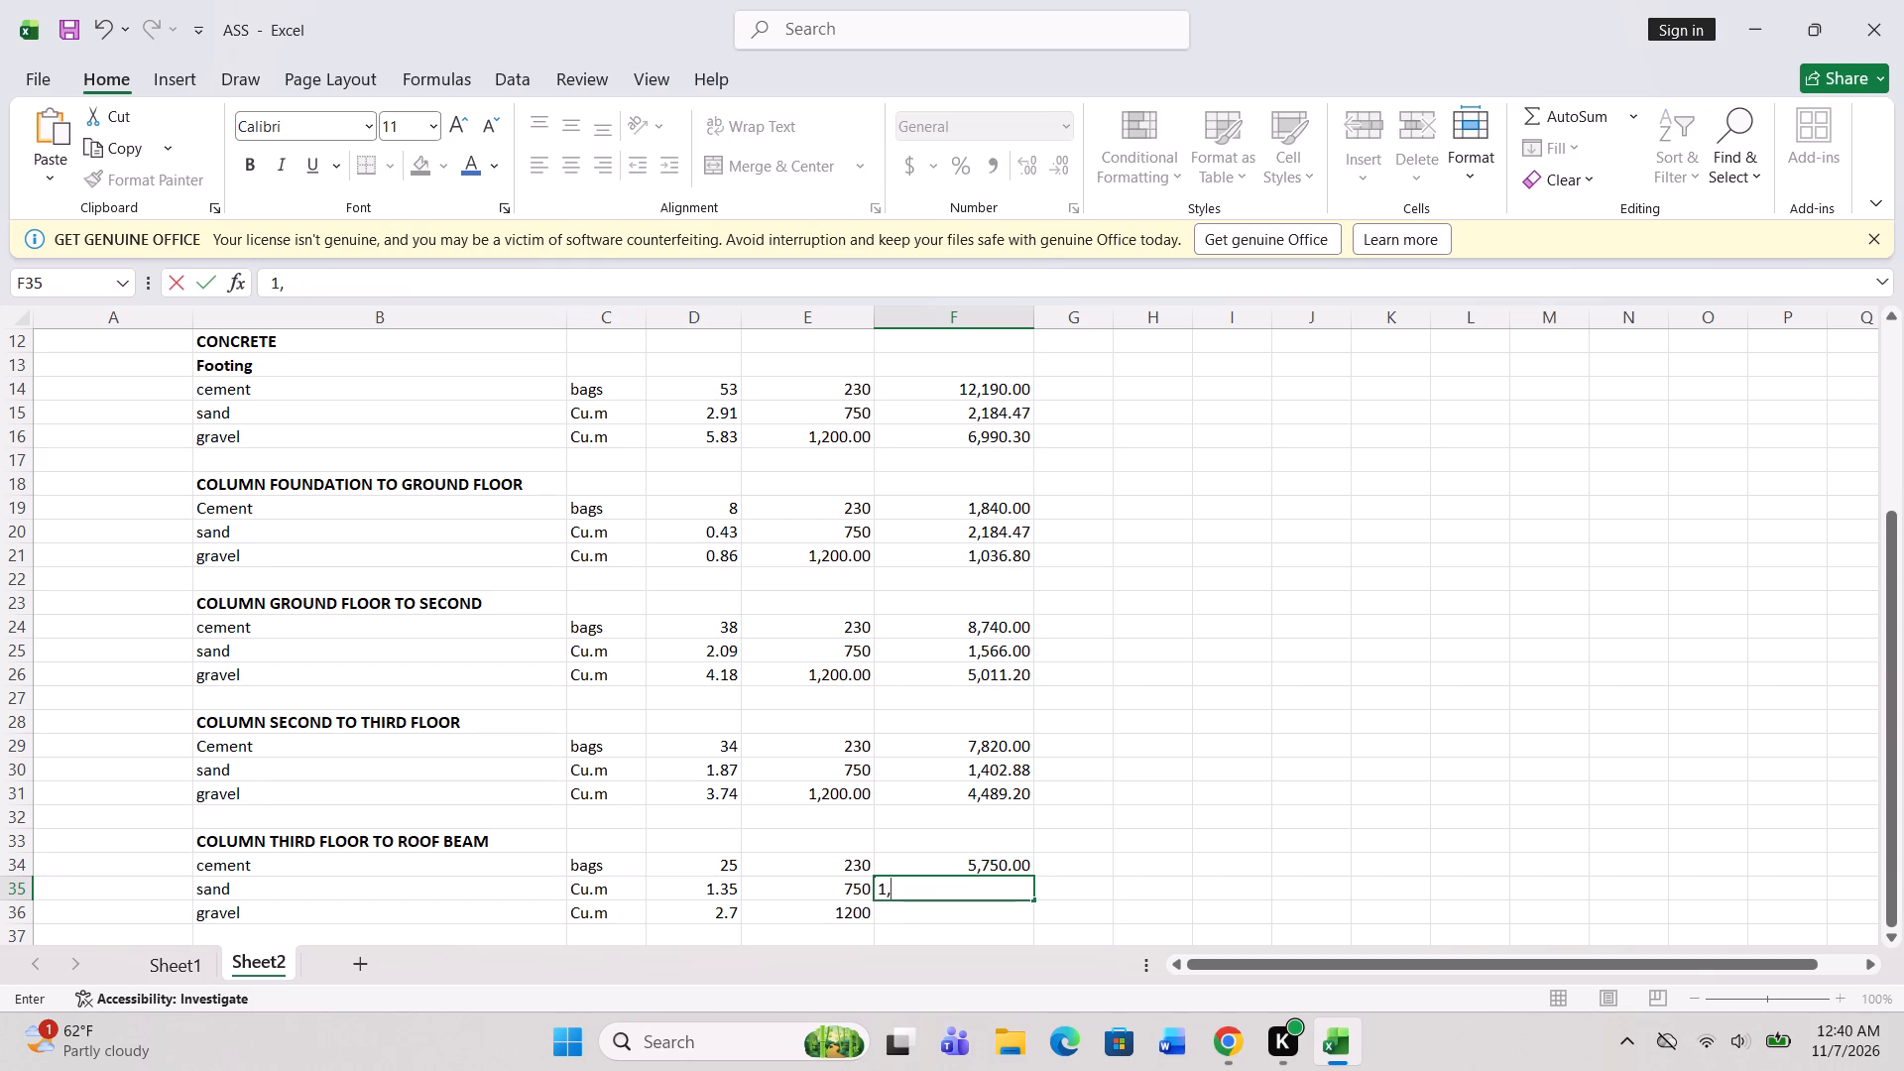
pyautogui.press('0')
pyautogui.write('11')
pyautogui.press('.')
pyautogui.press('3')
pyautogui.press('8')
pyautogui.press('Down')
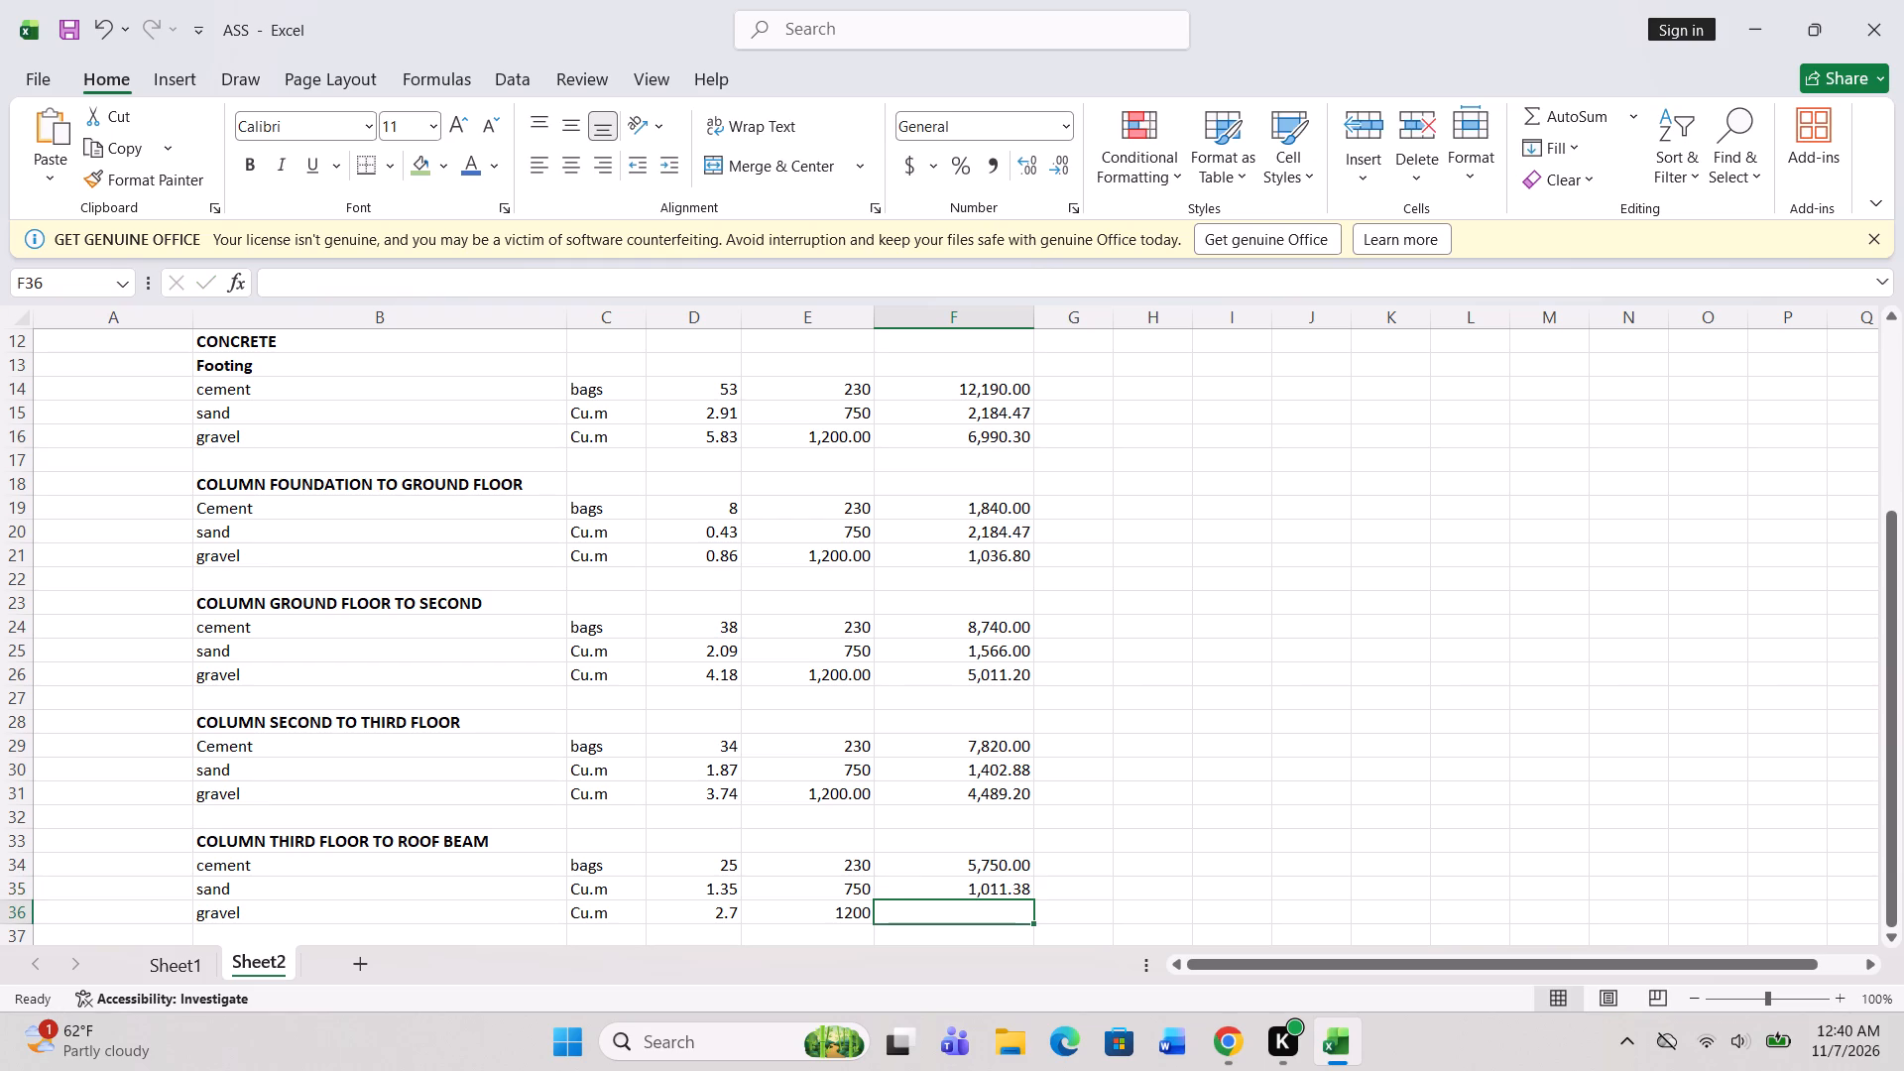
pyautogui.press('3')
pyautogui.press(',')
pyautogui.write('23')
pyautogui.press('6')
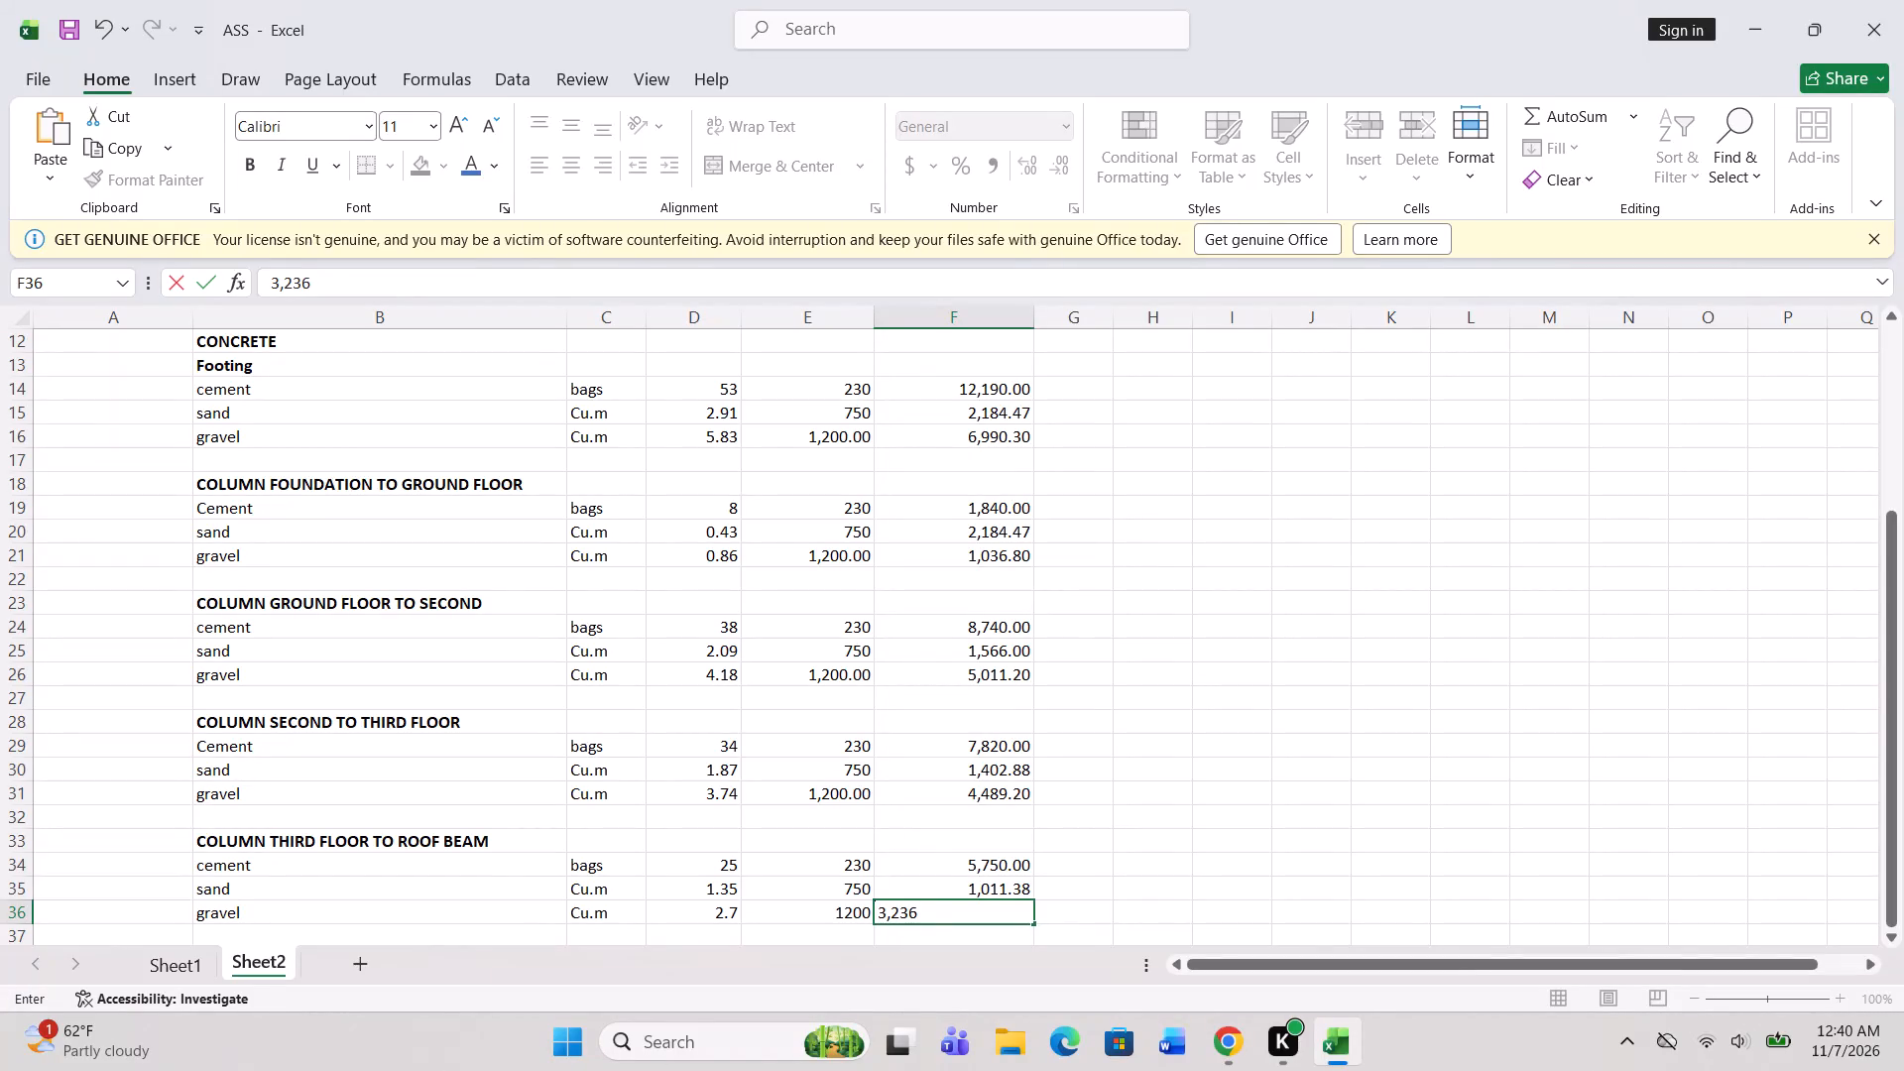
pyautogui.press('.')
pyautogui.write('40')
pyautogui.press('Down')
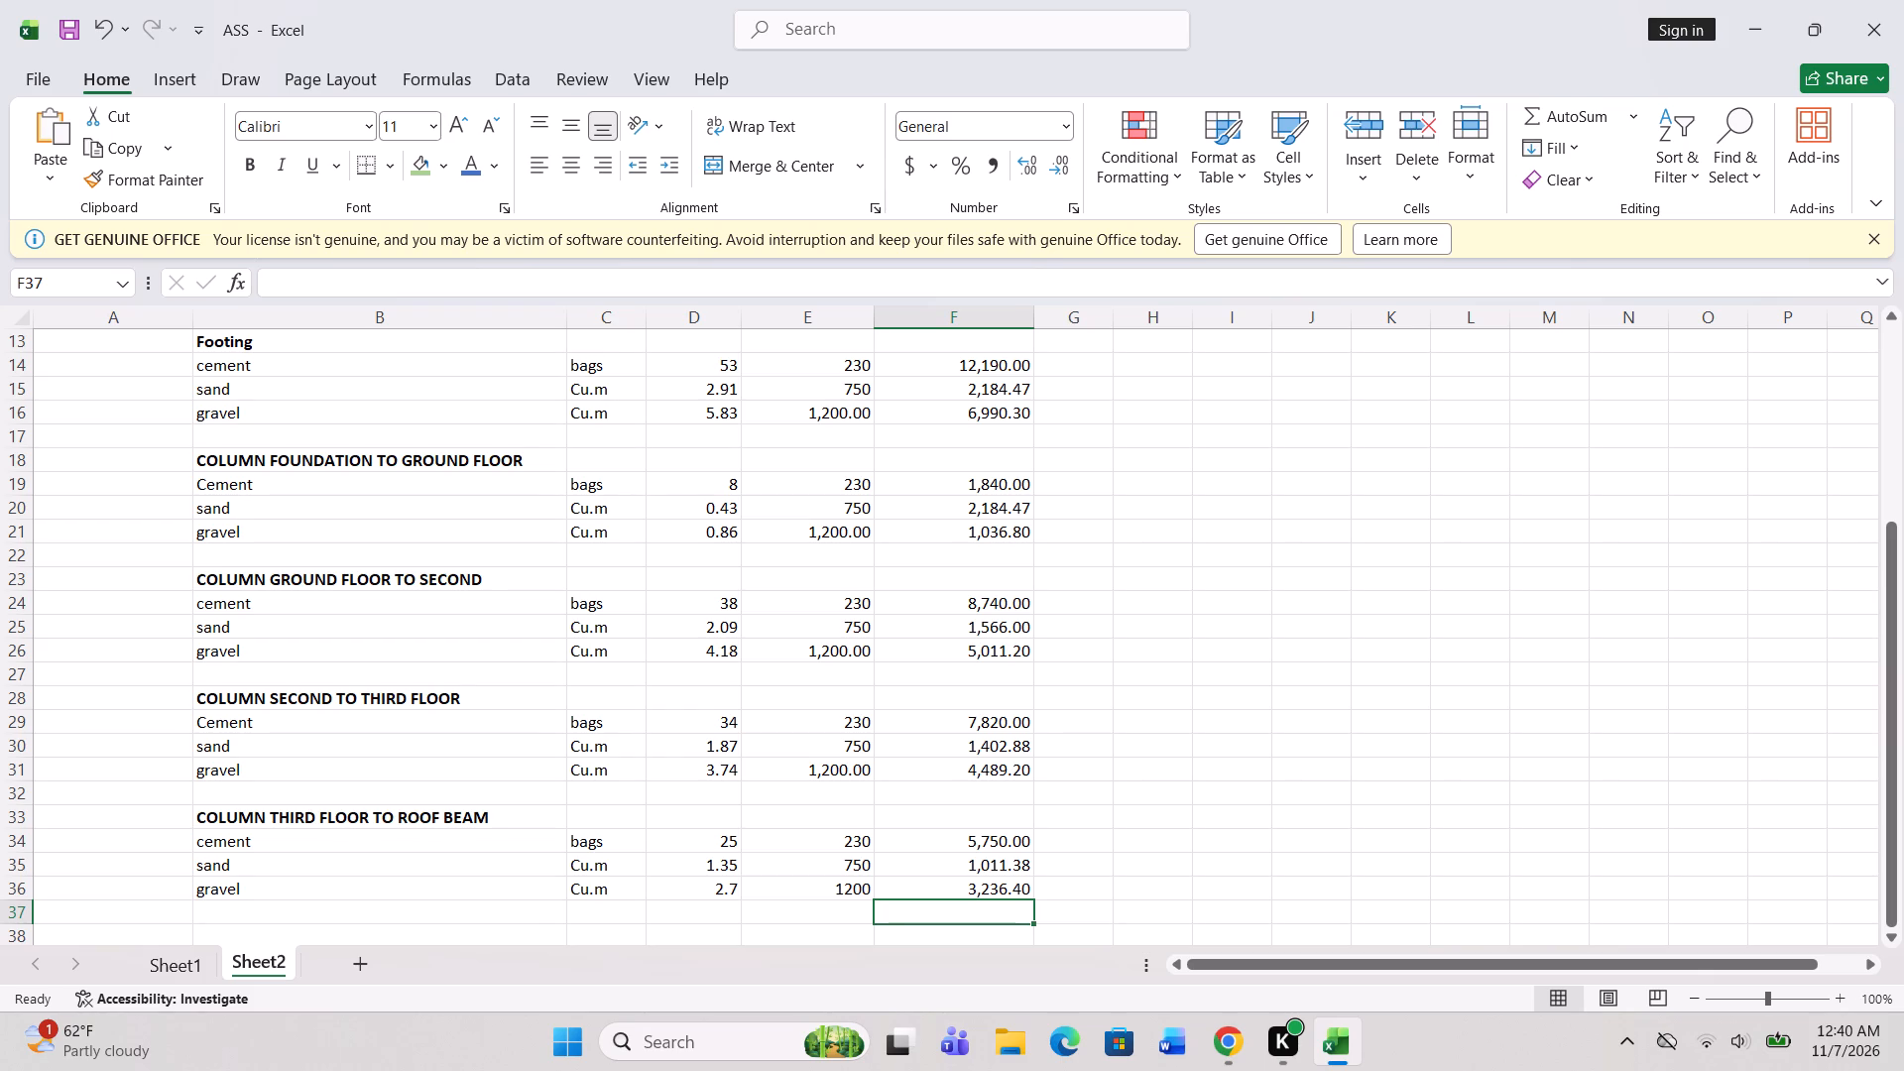
# Add the heading GRADE BEAM in B38, one blank row below the roof beam column items, and make it bold.
pyautogui.press('Left')
pyautogui.press('Left')
pyautogui.press('Left')
pyautogui.press('Left')
pyautogui.press('Left')
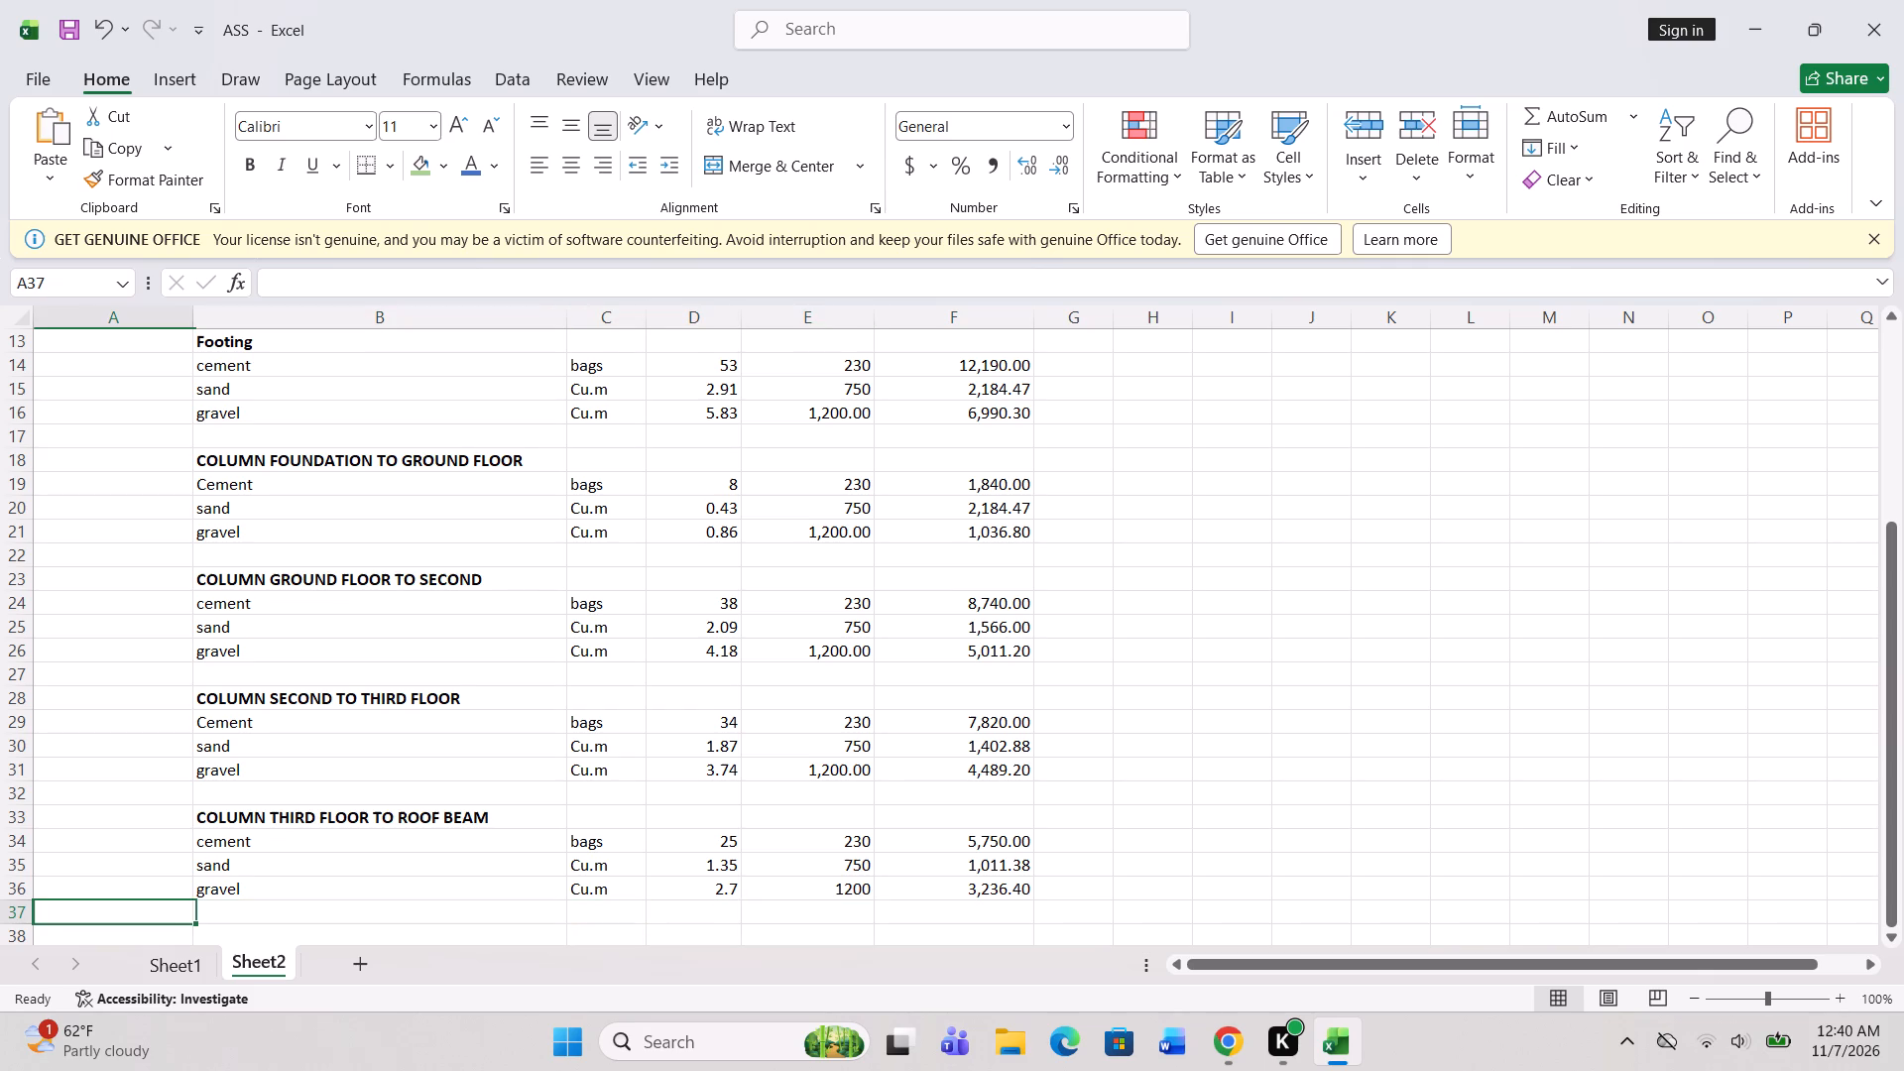
pyautogui.press('Right')
pyautogui.press('Down')
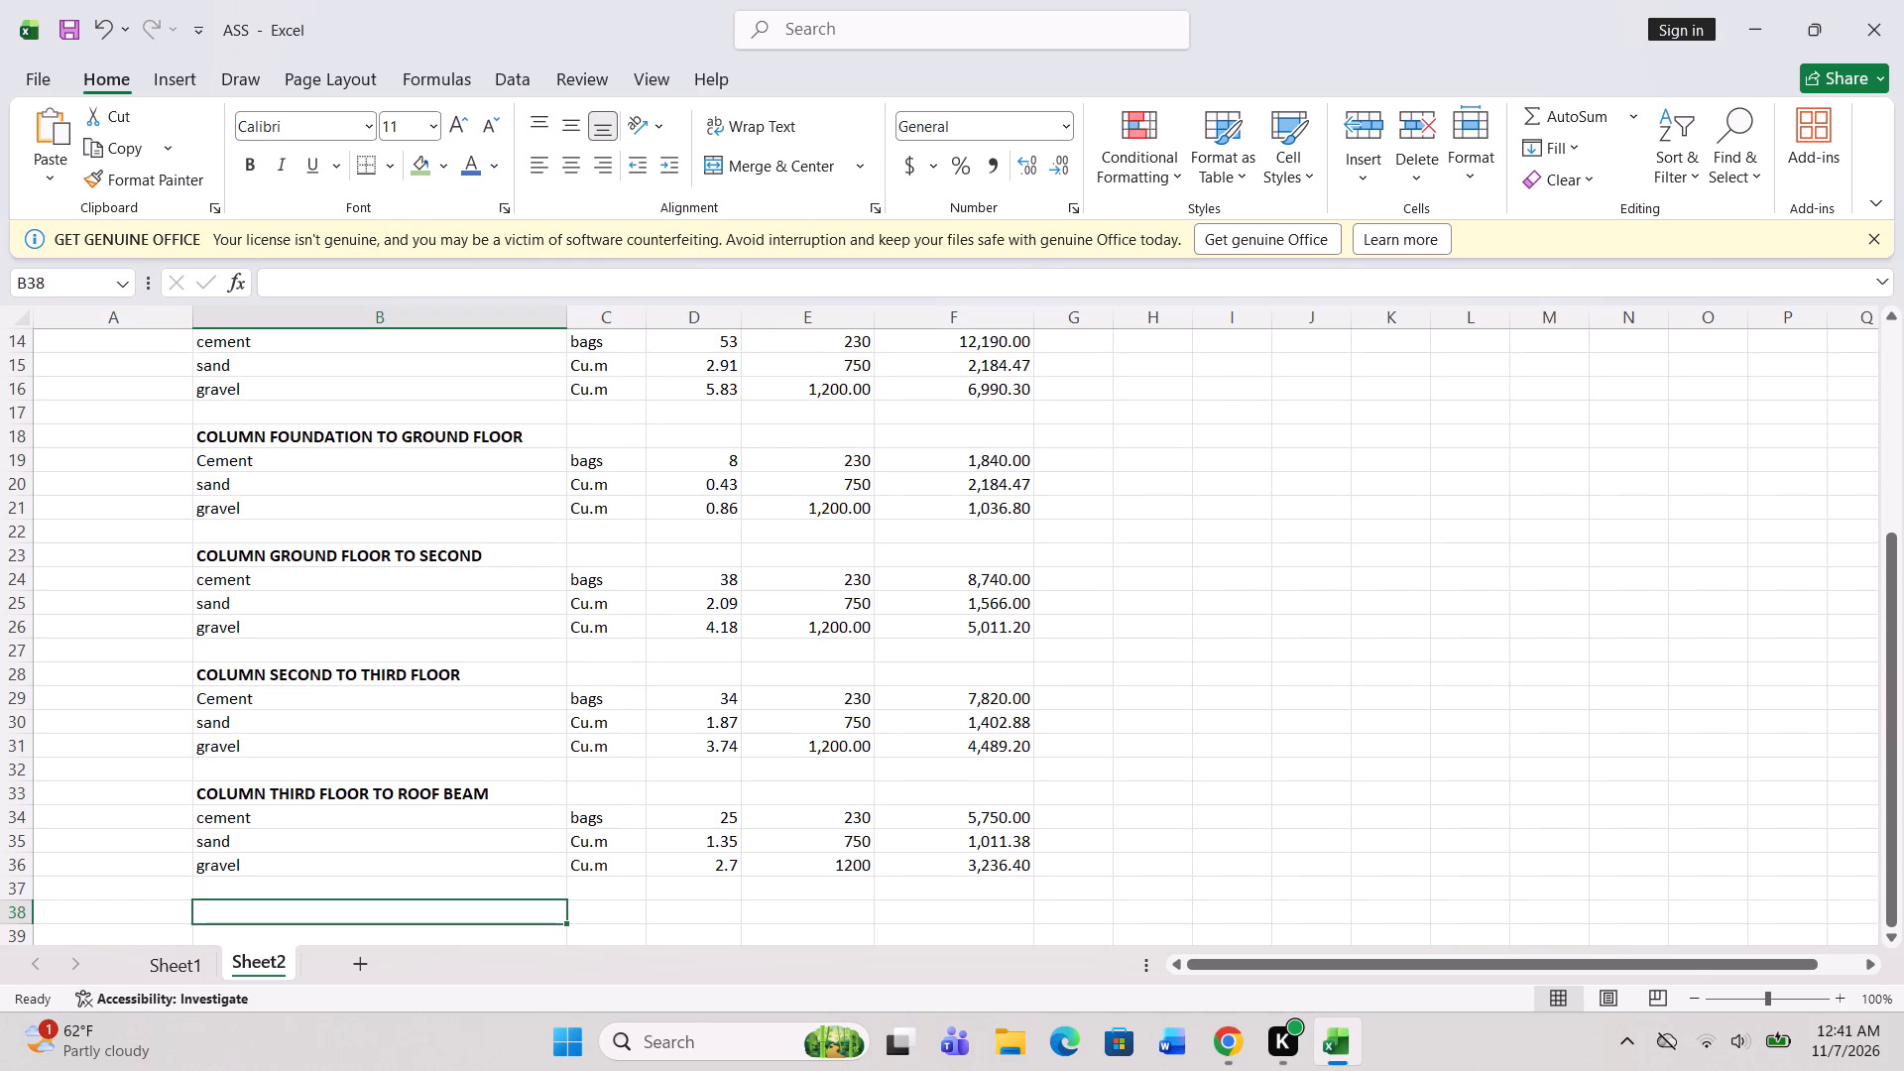
pyautogui.write('GRADE')
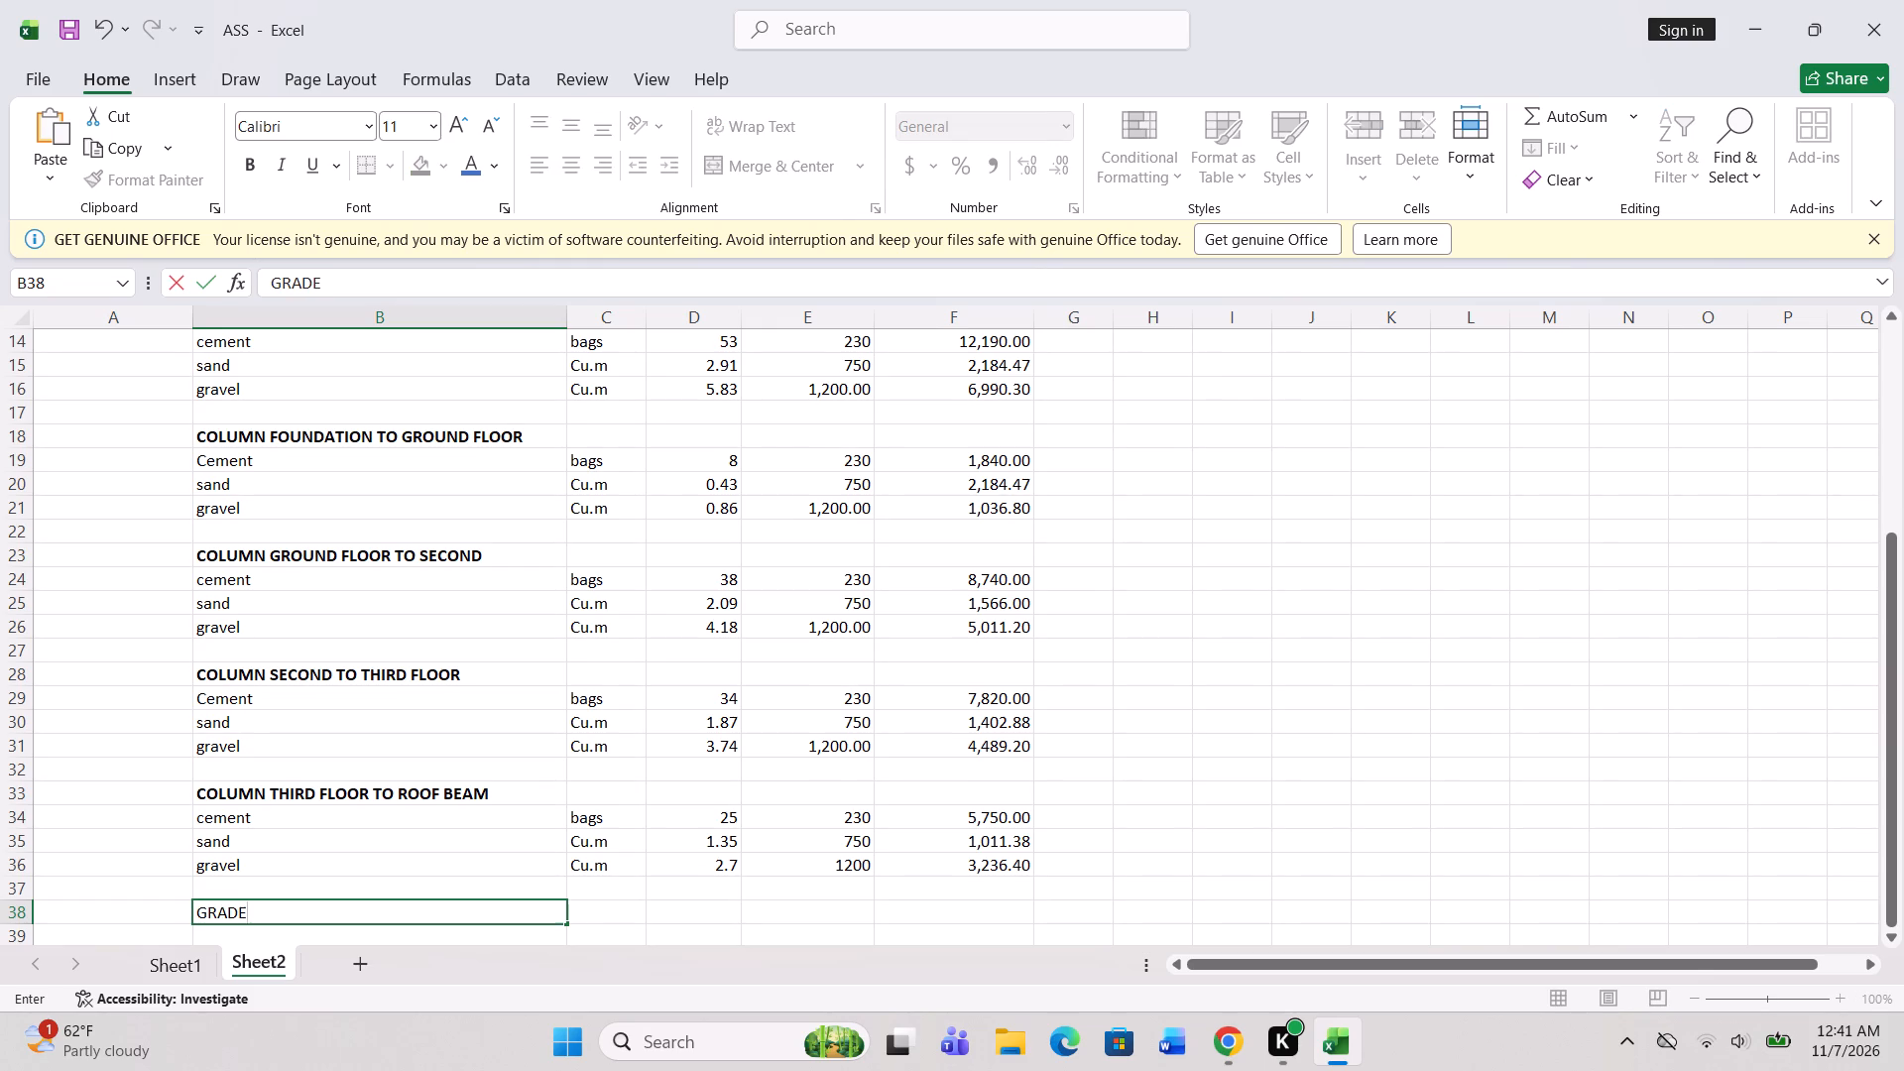
pyautogui.press('space')
pyautogui.write('BEAM')
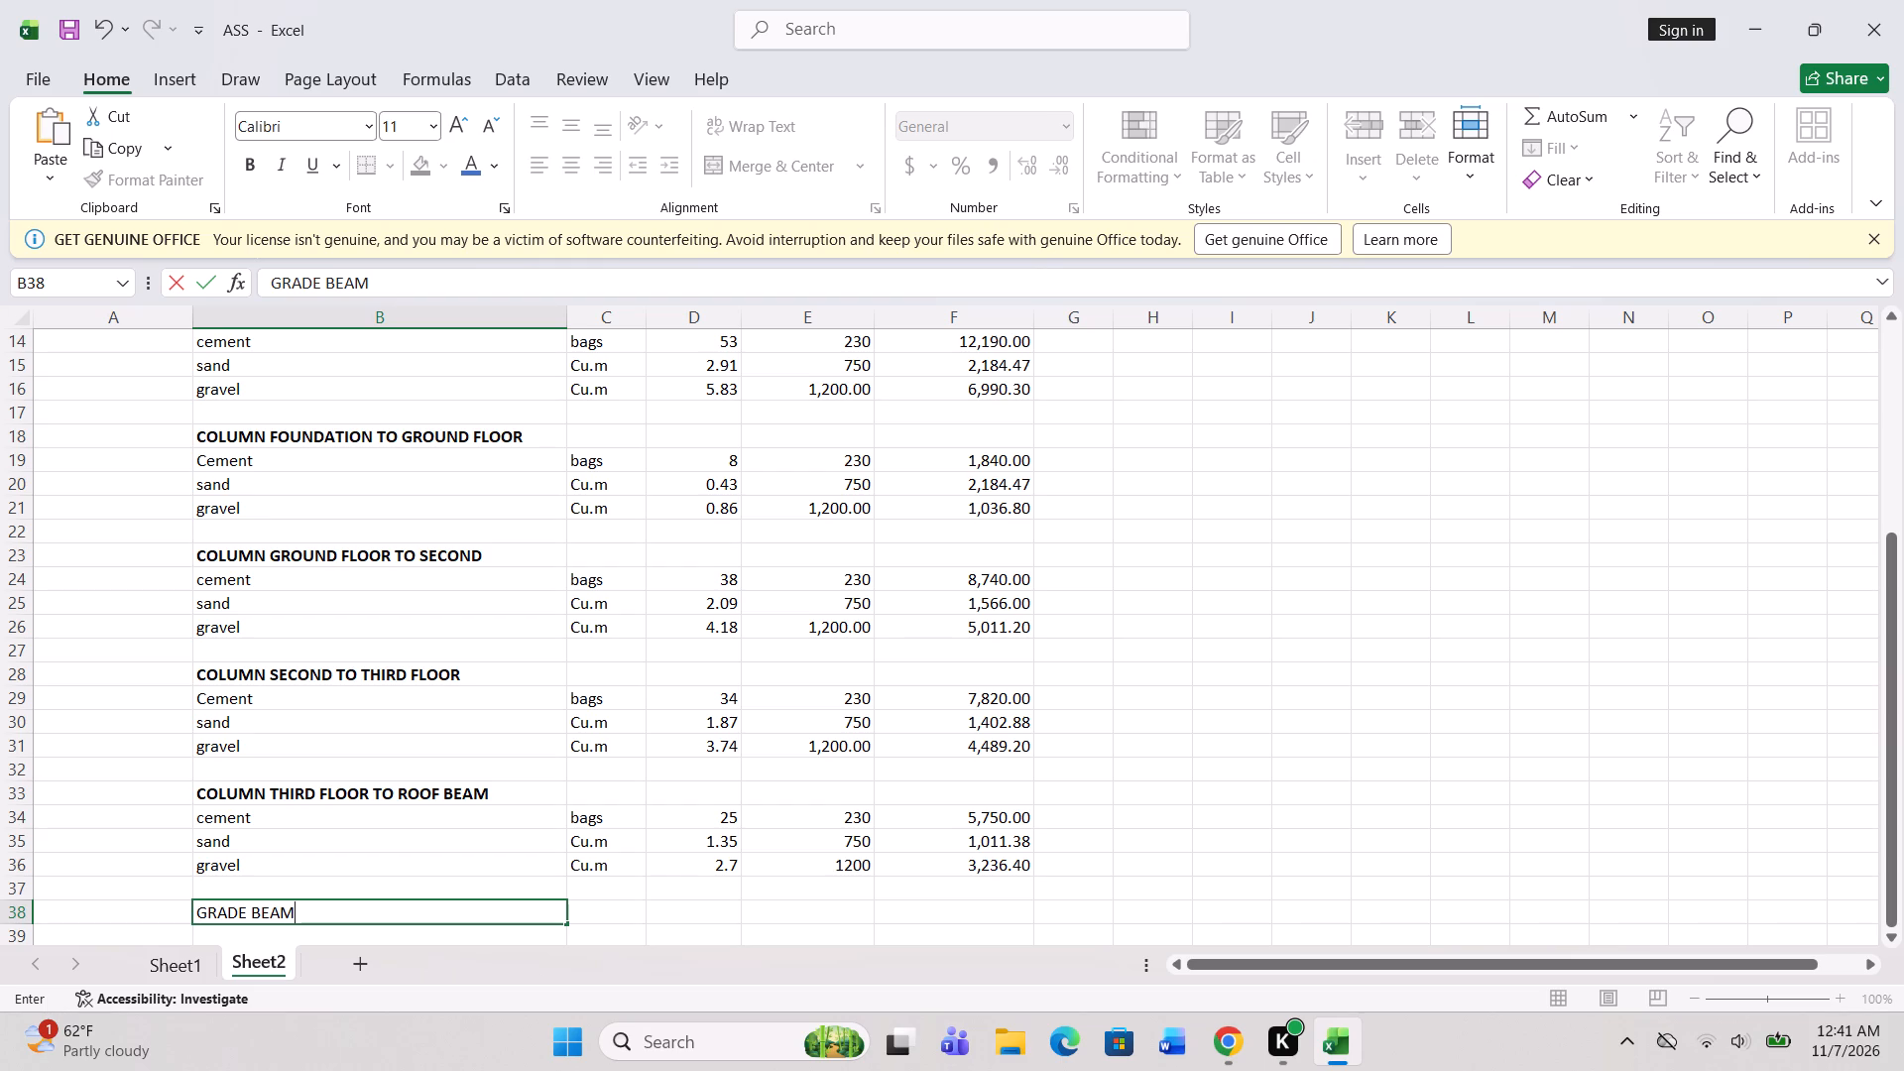
pyautogui.moveTo(620, 912); pyautogui.dragTo(347, 921)
pyautogui.click(347, 921)
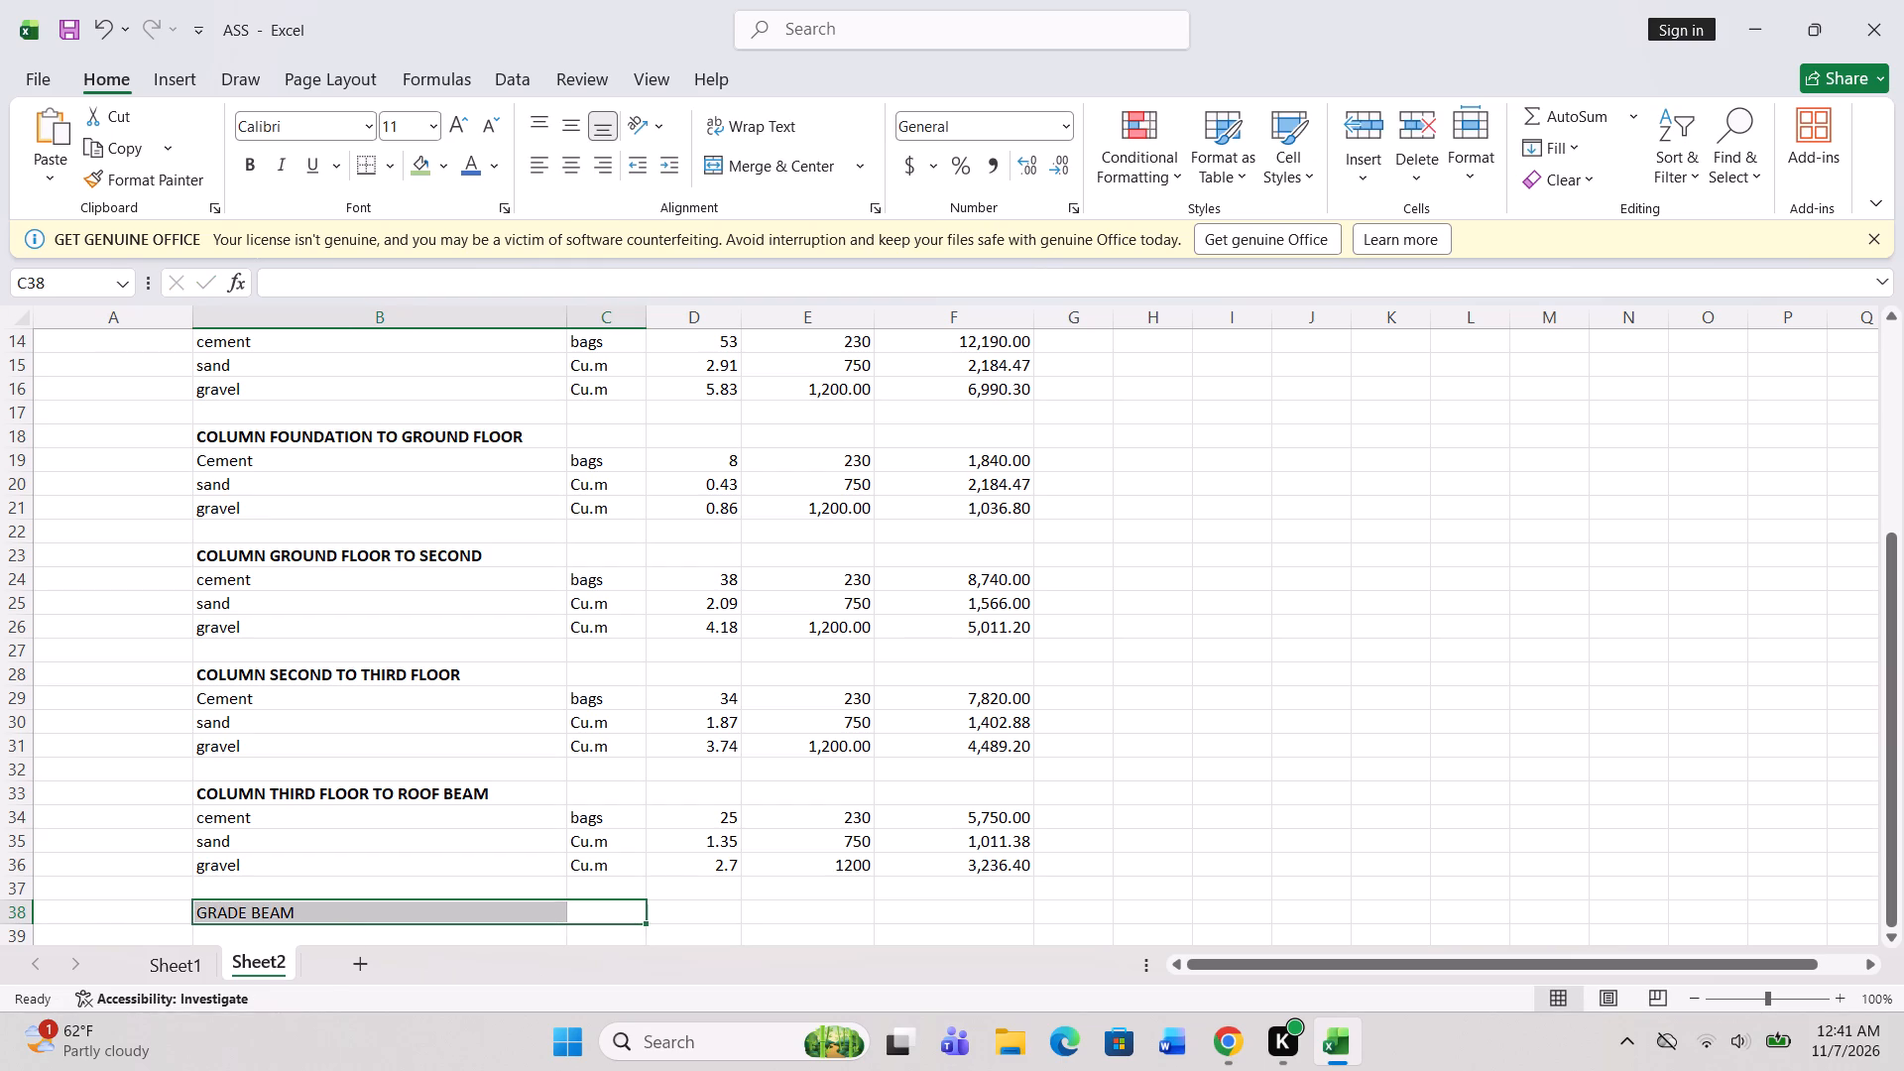
pyautogui.click(253, 165)
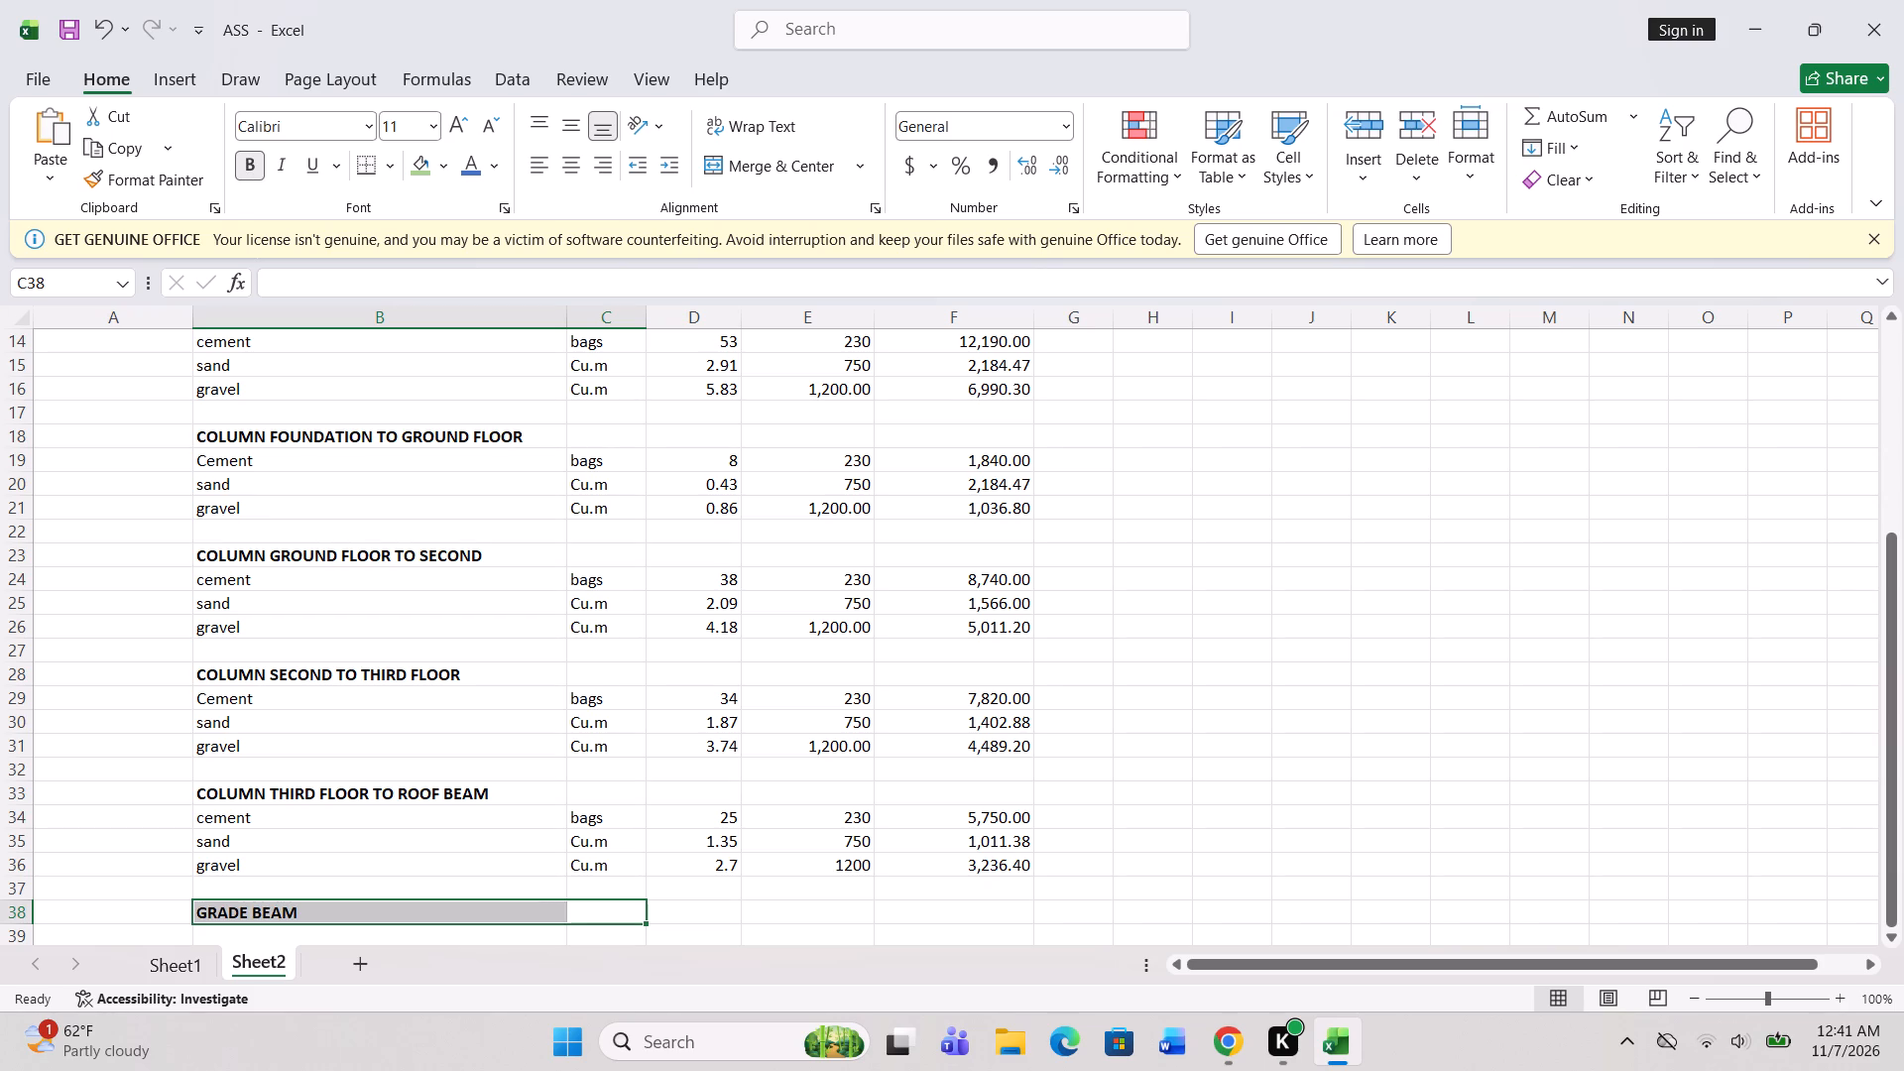
pyautogui.click(625, 912)
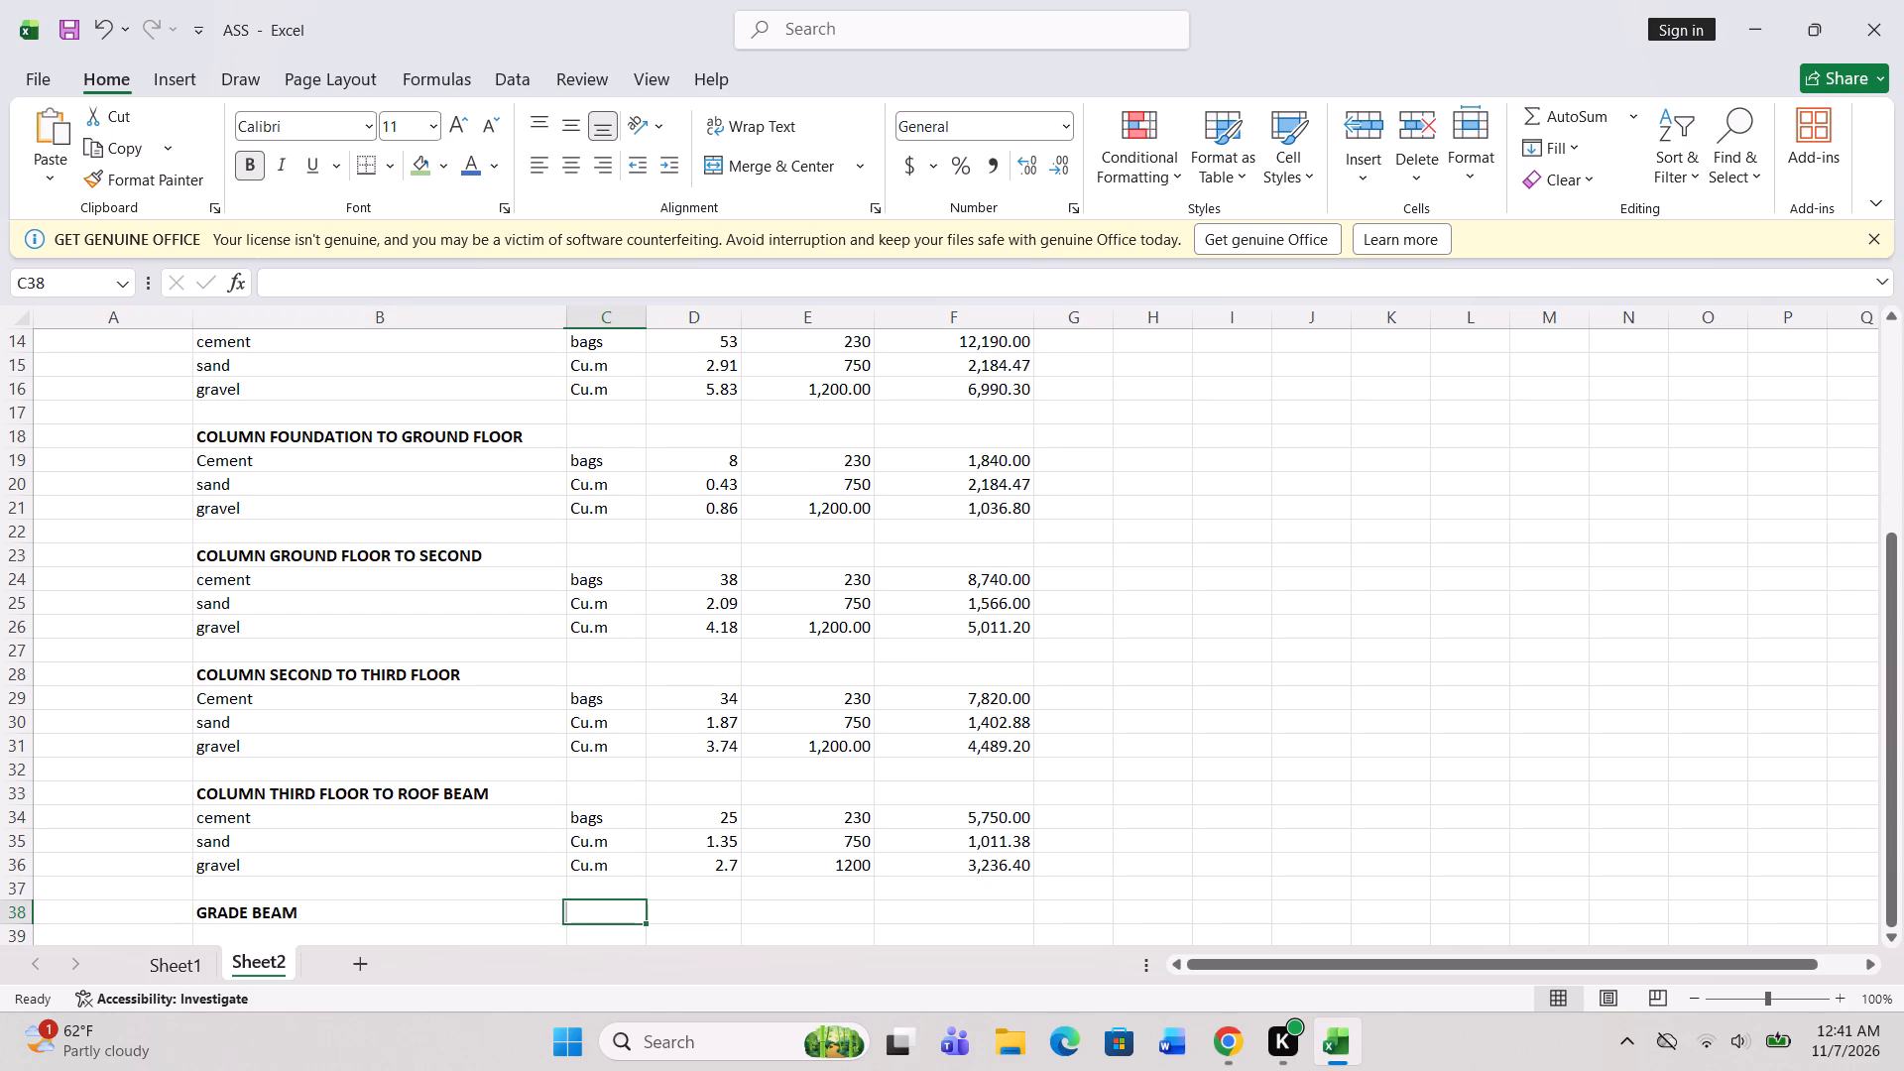
# List the grade beam materials under the heading in B39 to B41: cement, sand and gravel.
pyautogui.click(399, 916)
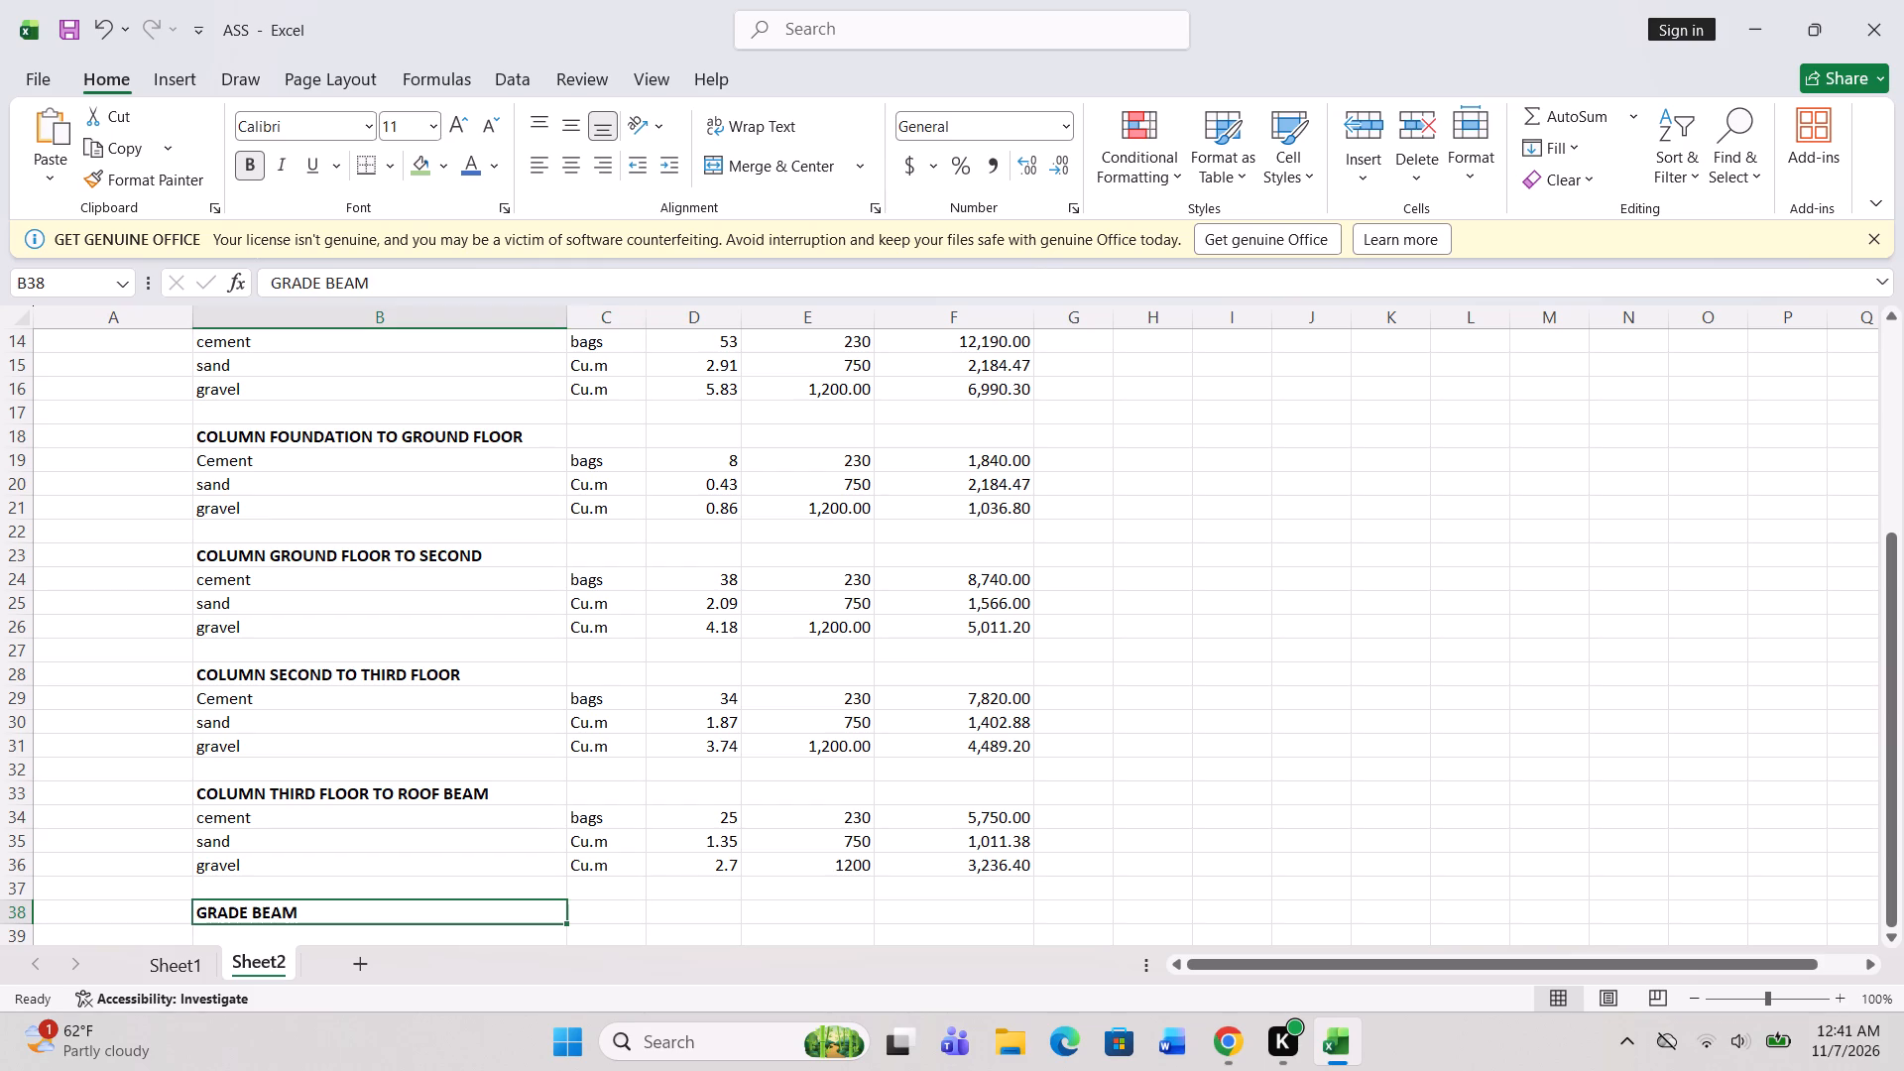
pyautogui.press('Down')
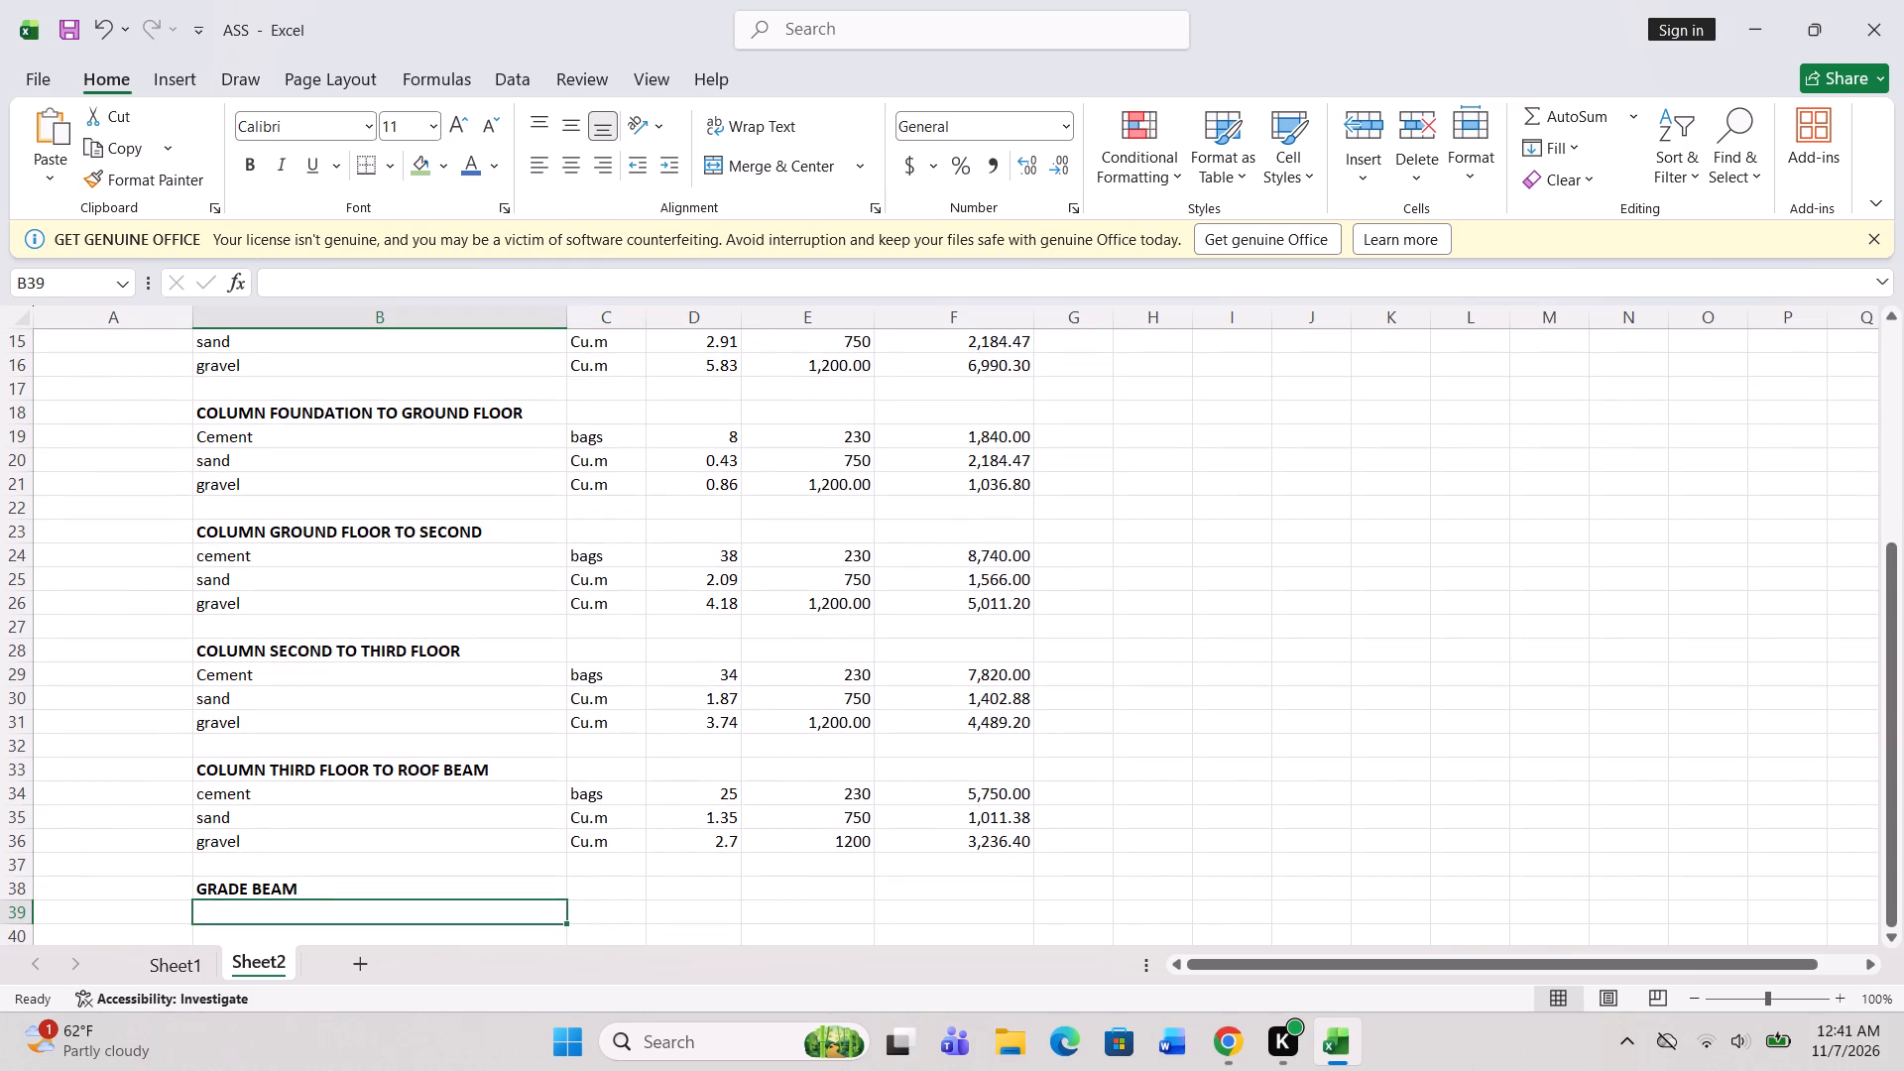
pyautogui.write('CE')
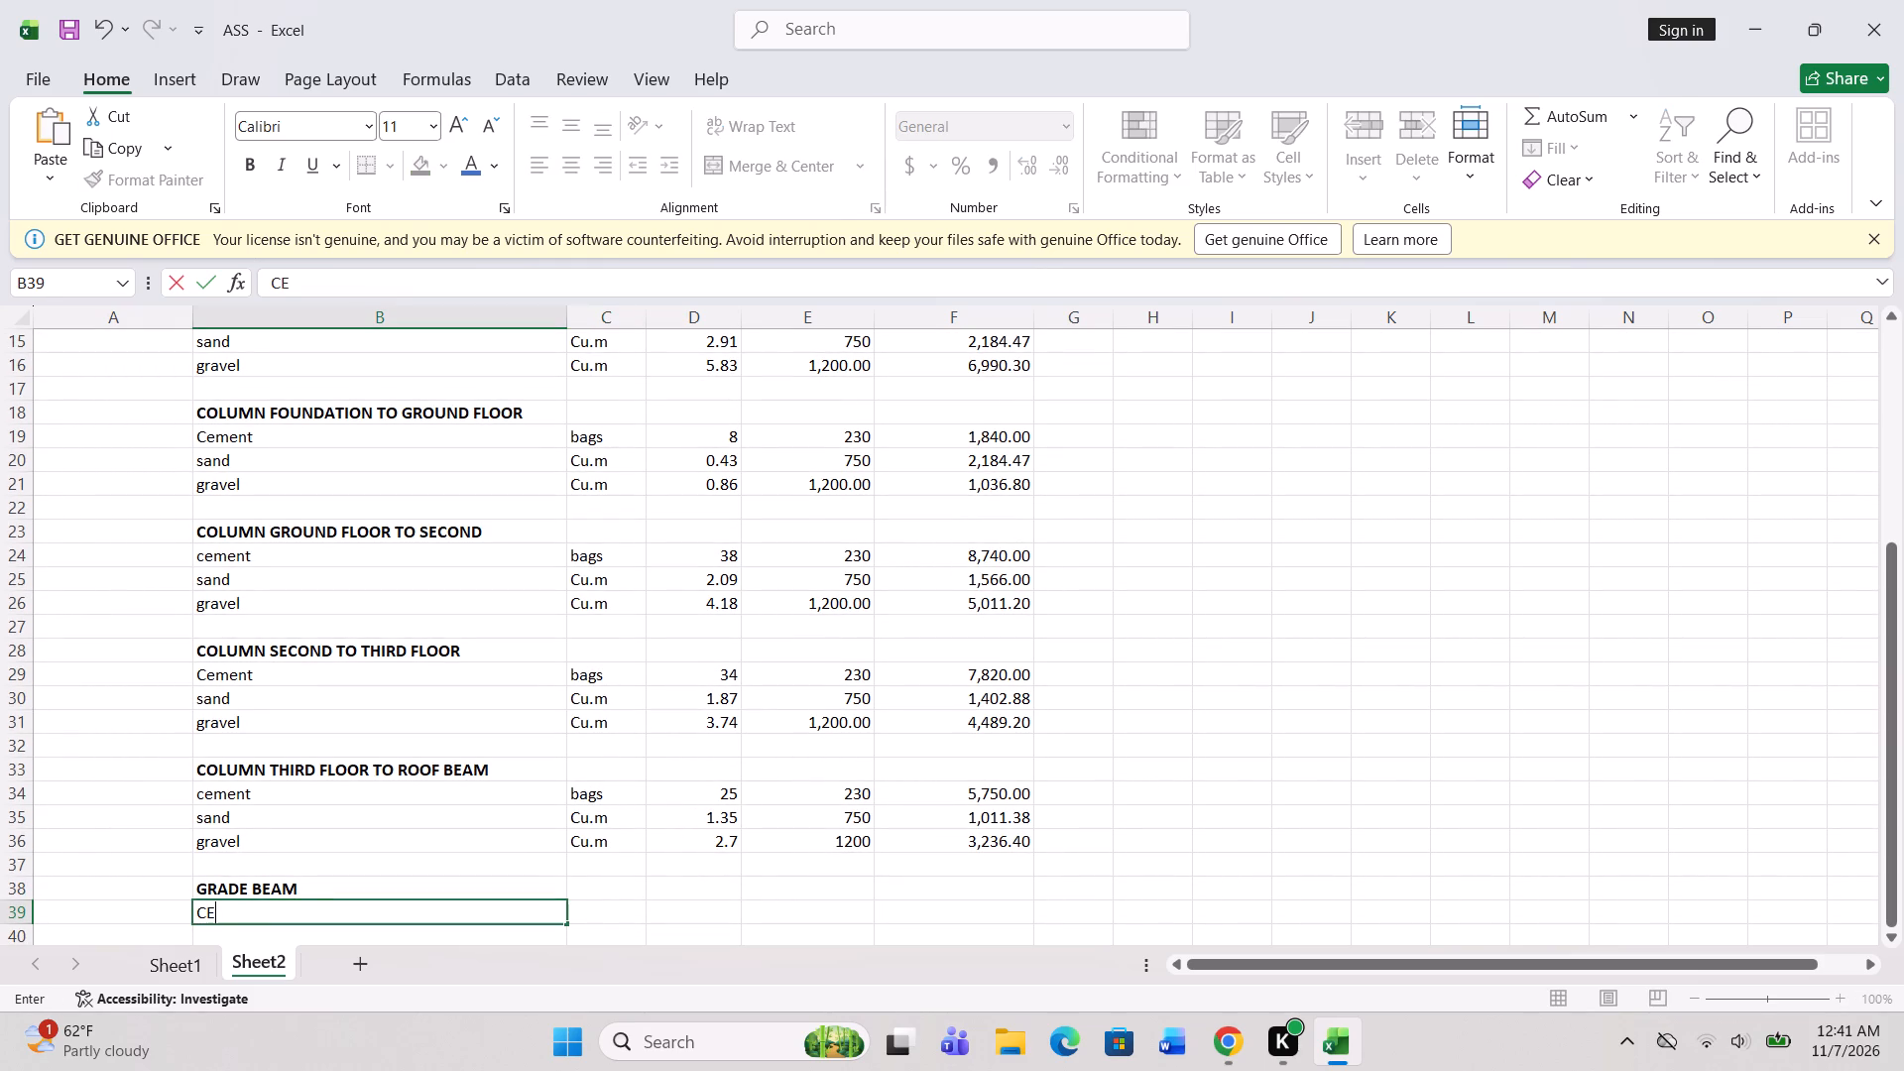
pyautogui.press('BackSpace')
pyautogui.press('BackSpace')
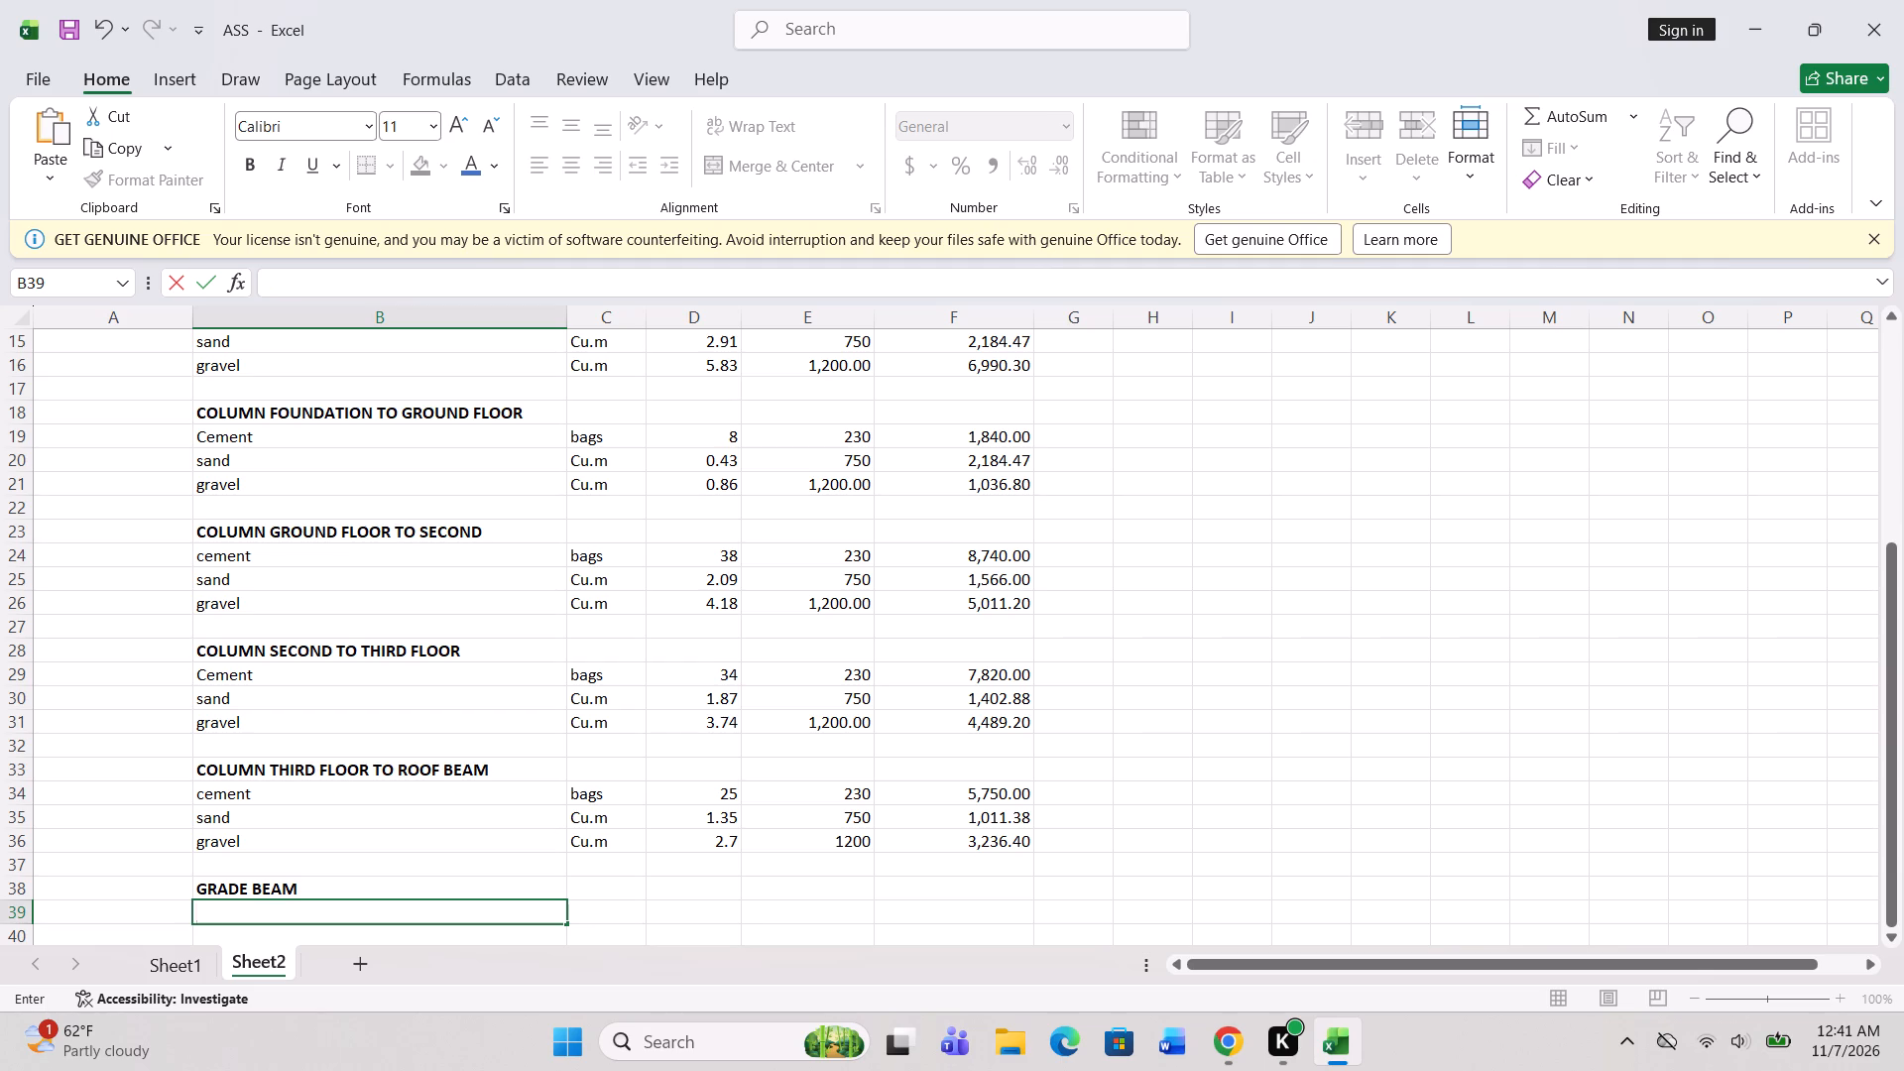
pyautogui.write('cement')
pyautogui.press('Down')
pyautogui.write('grave')
pyautogui.press('l')
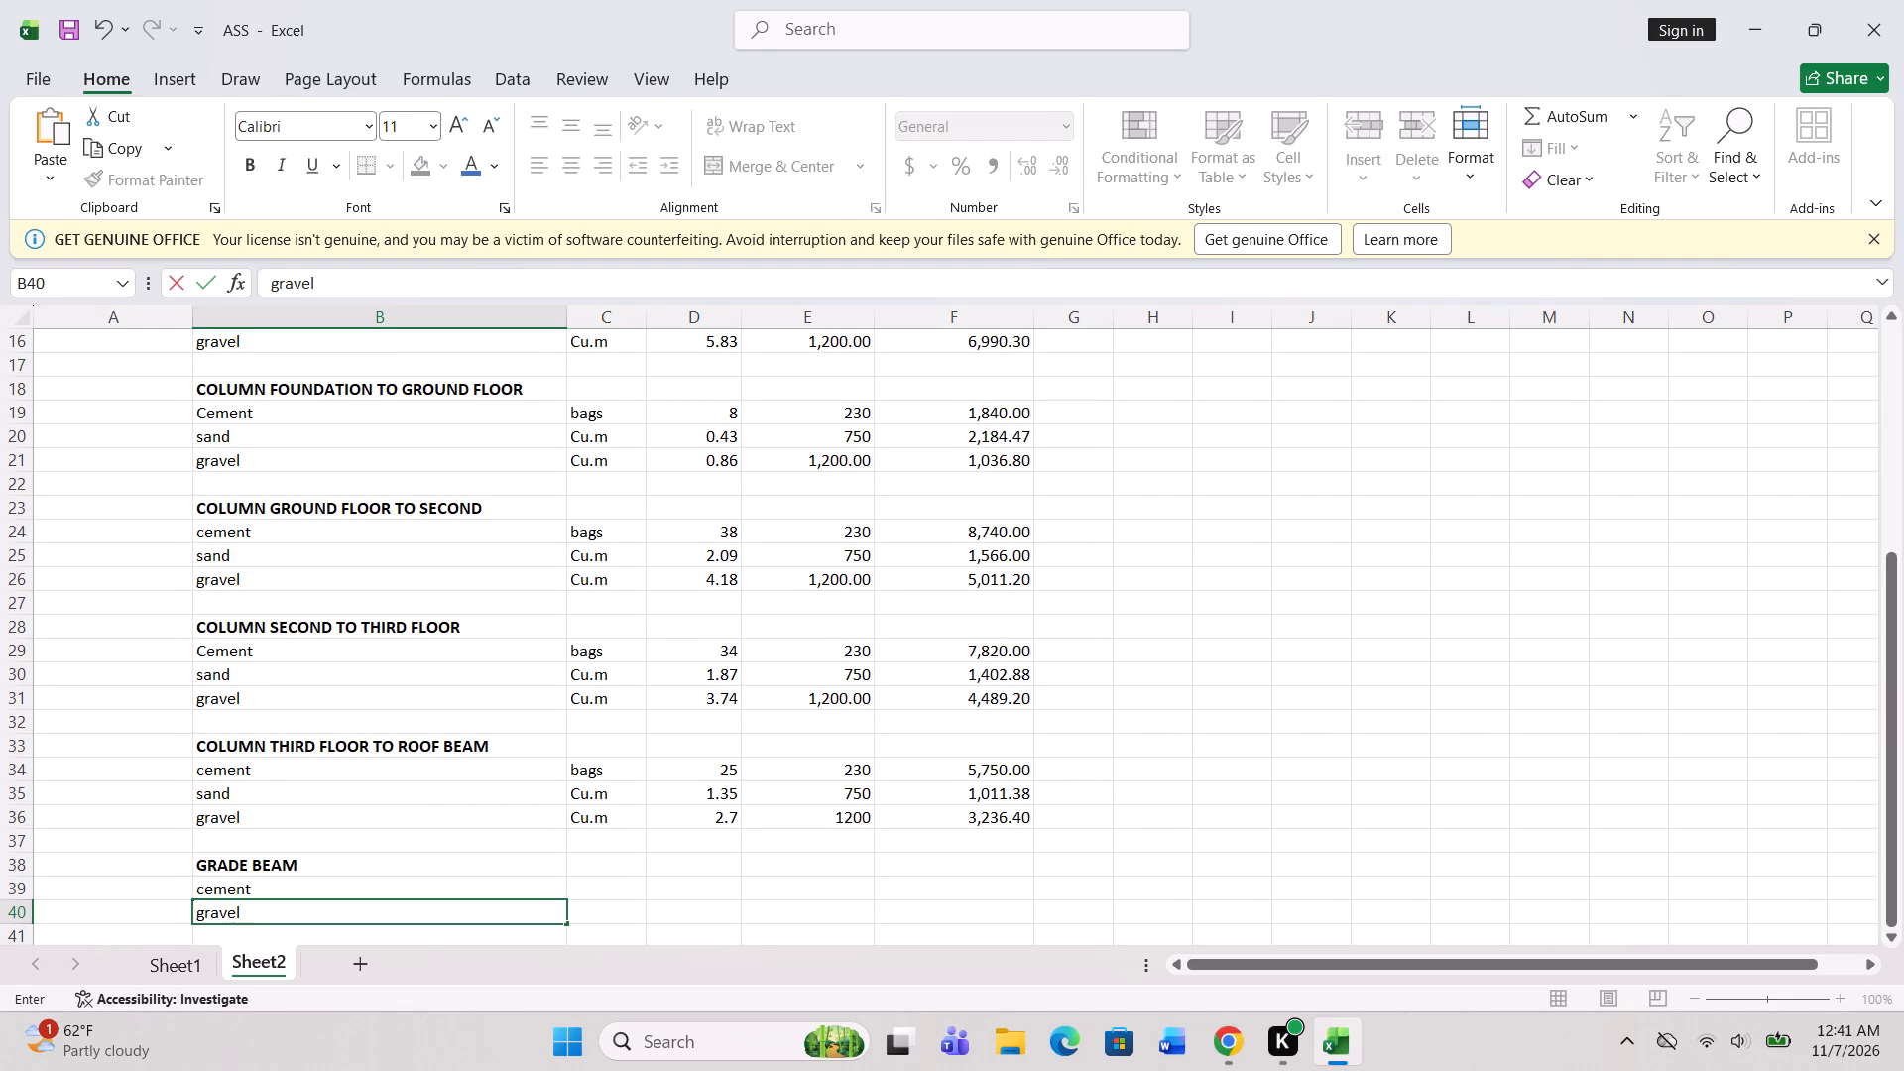
pyautogui.press('Down')
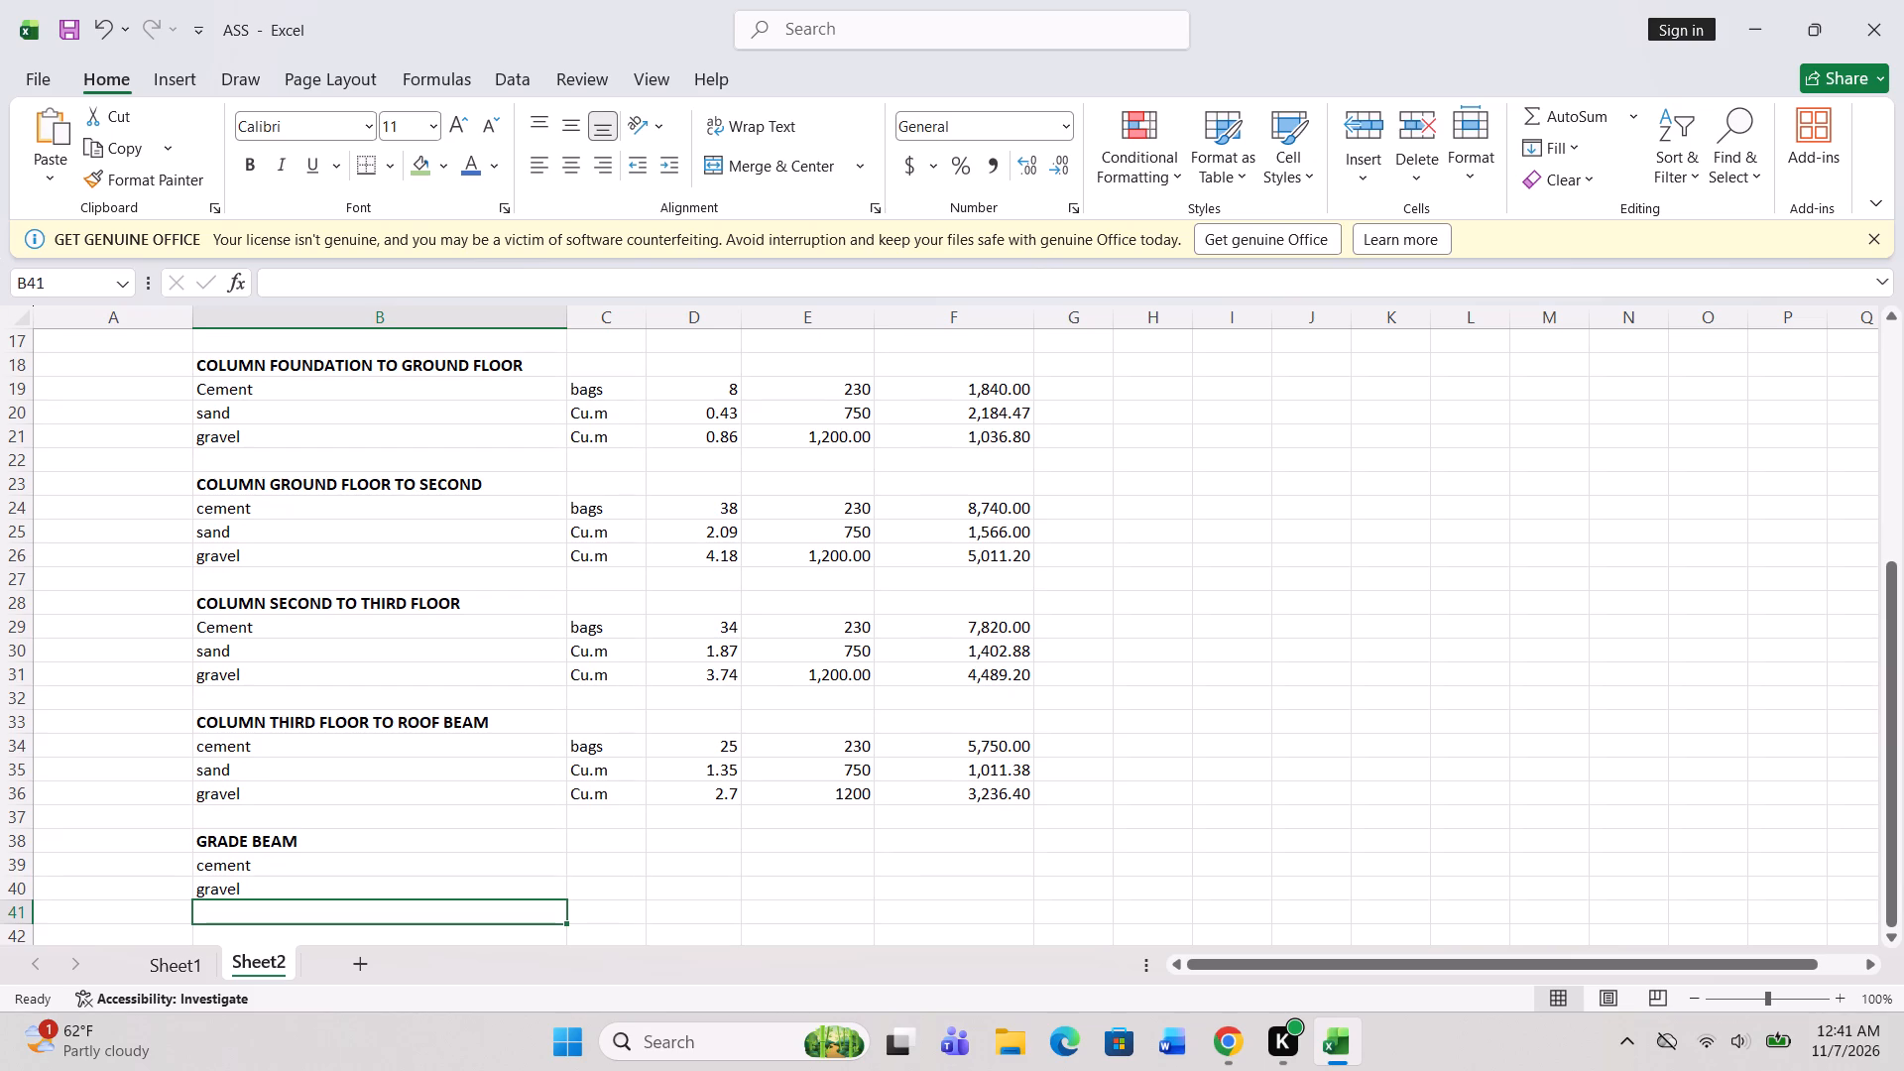
pyautogui.press('BackSpace')
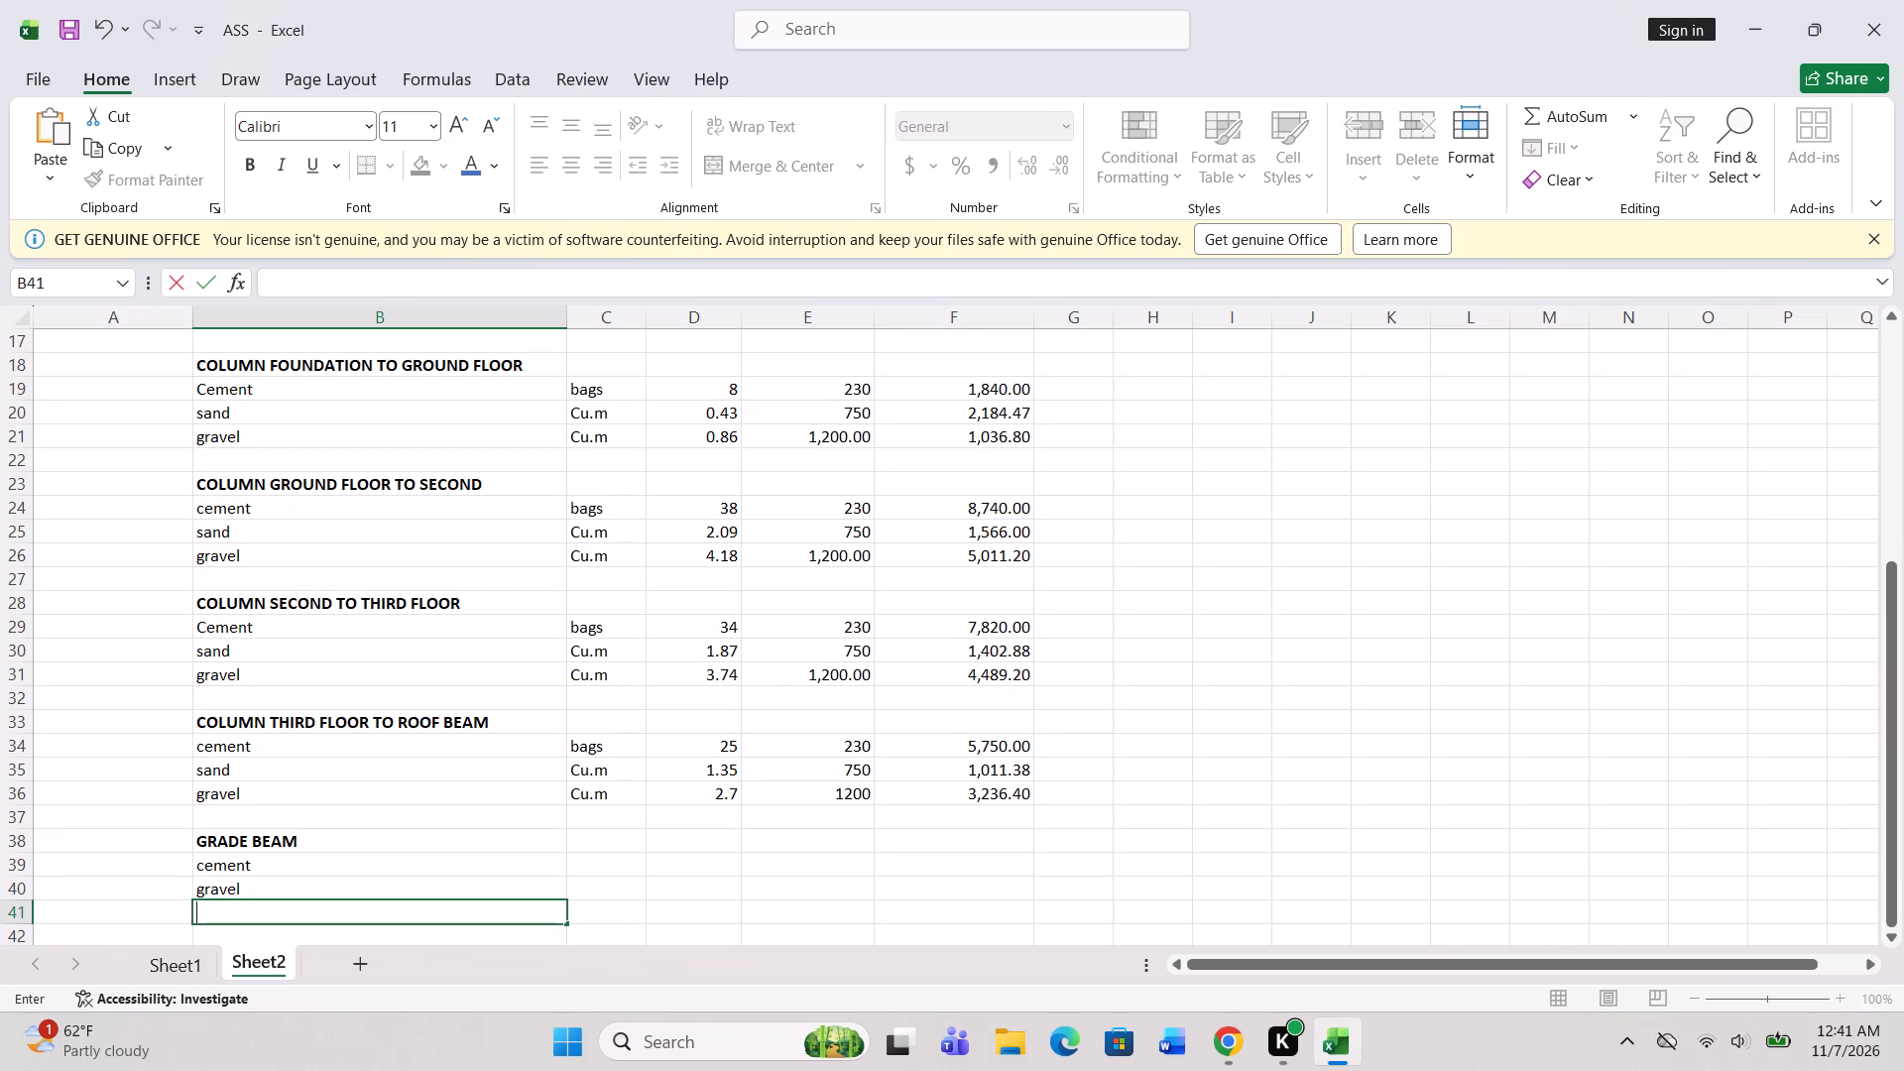
pyautogui.click(403, 890)
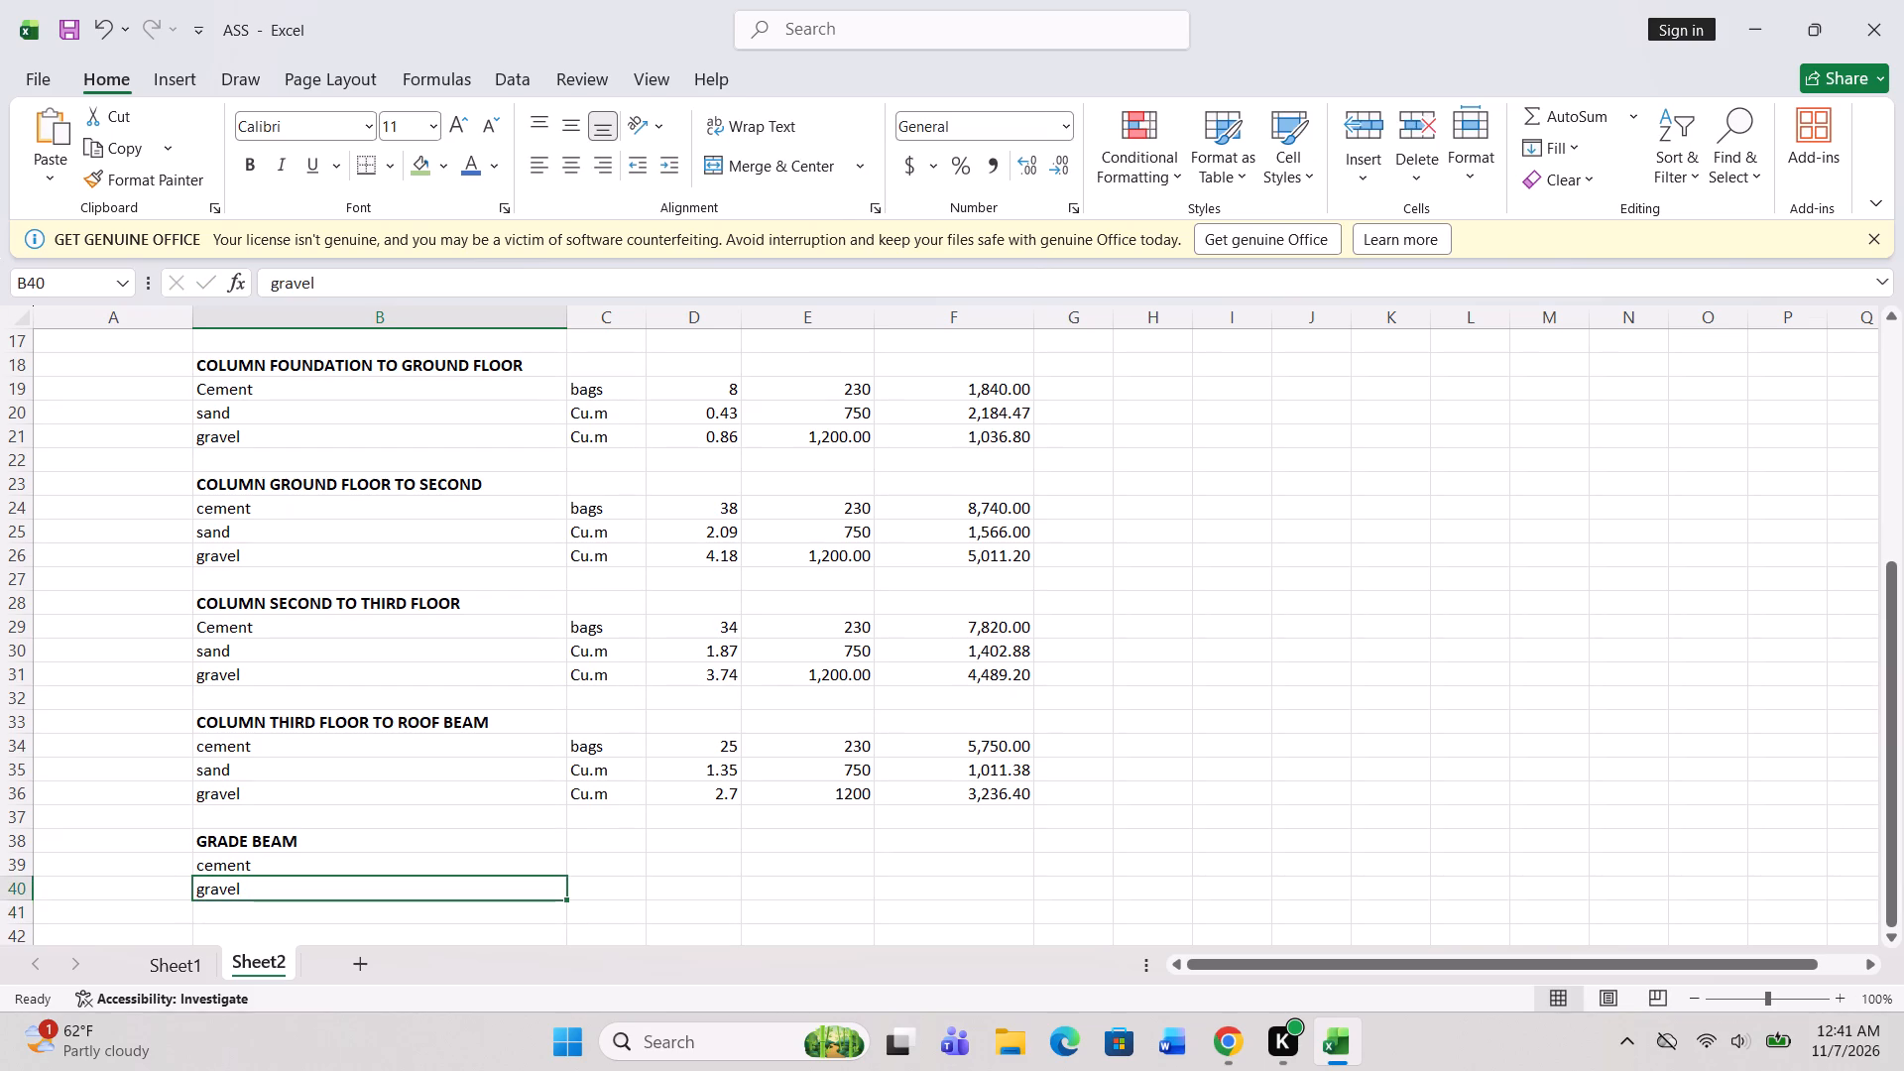
pyautogui.press('BackSpace')
pyautogui.write('sand')
pyautogui.press('Down')
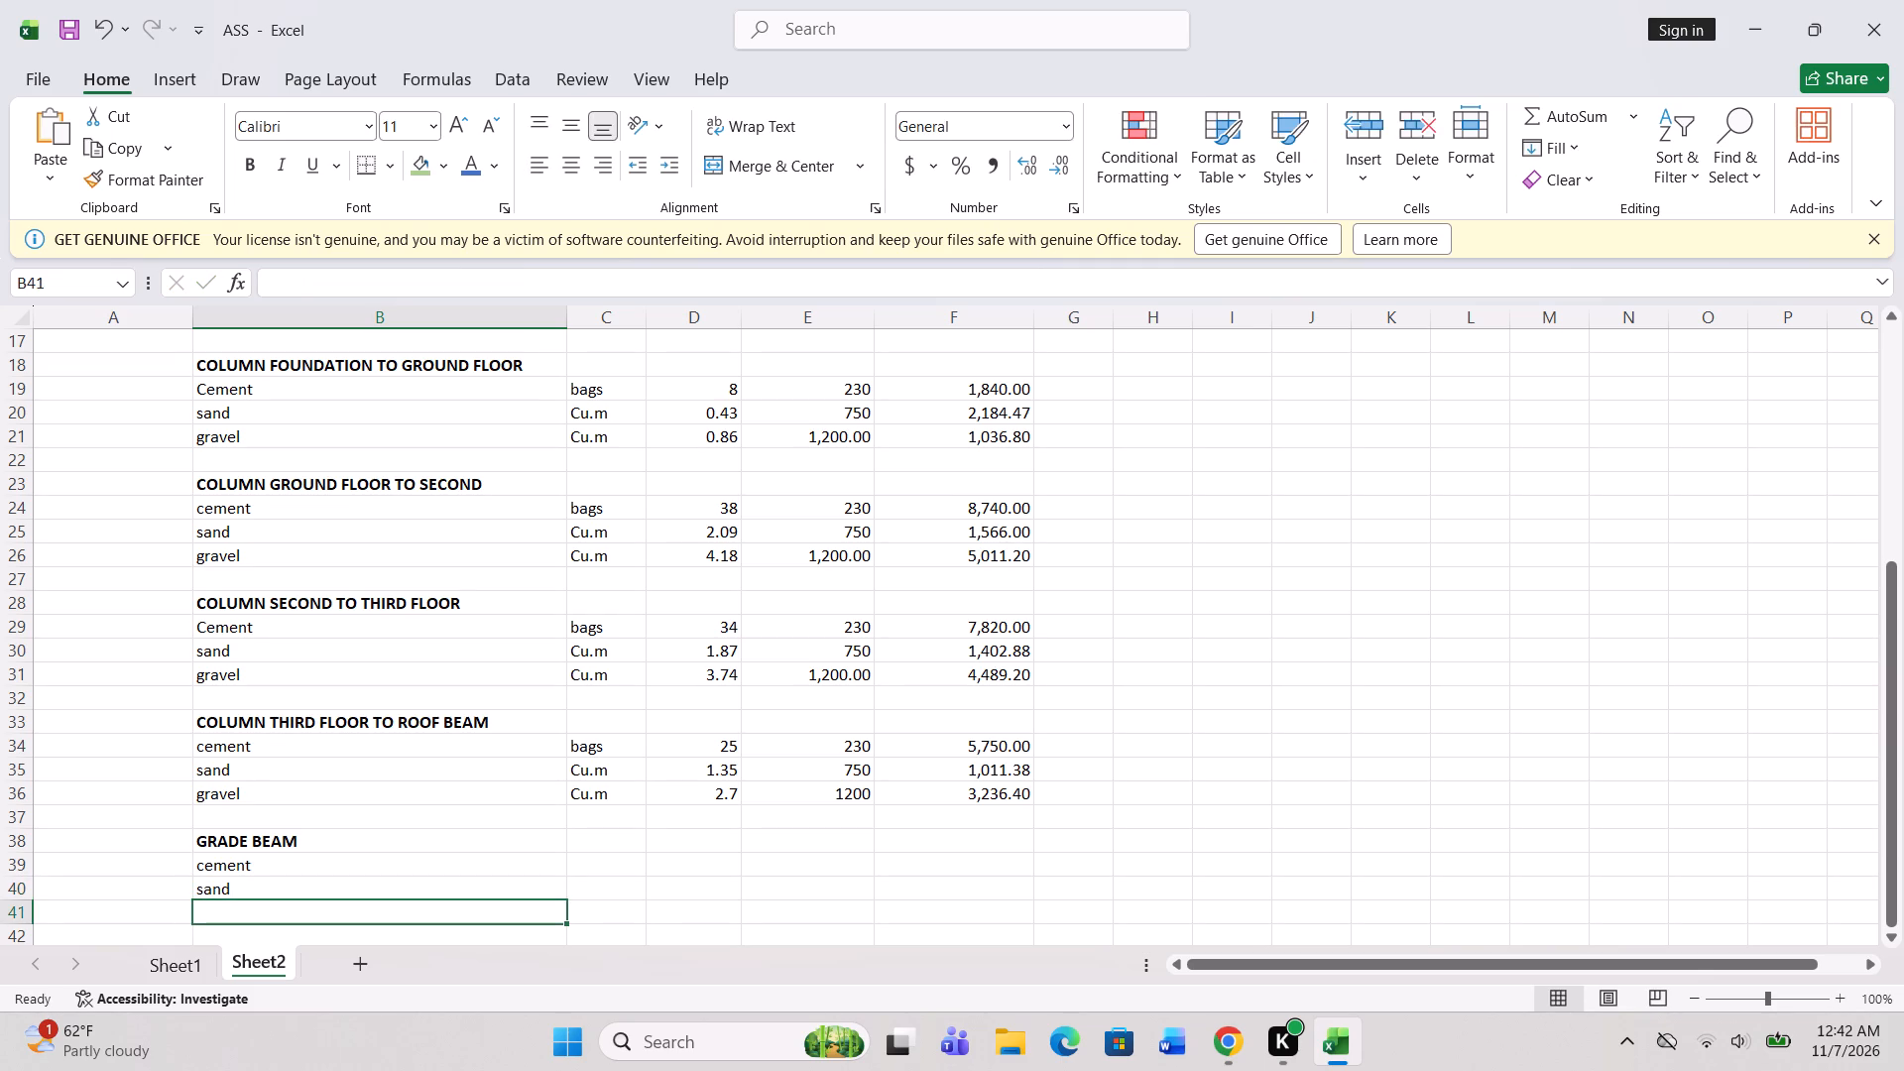
pyautogui.write('ge')
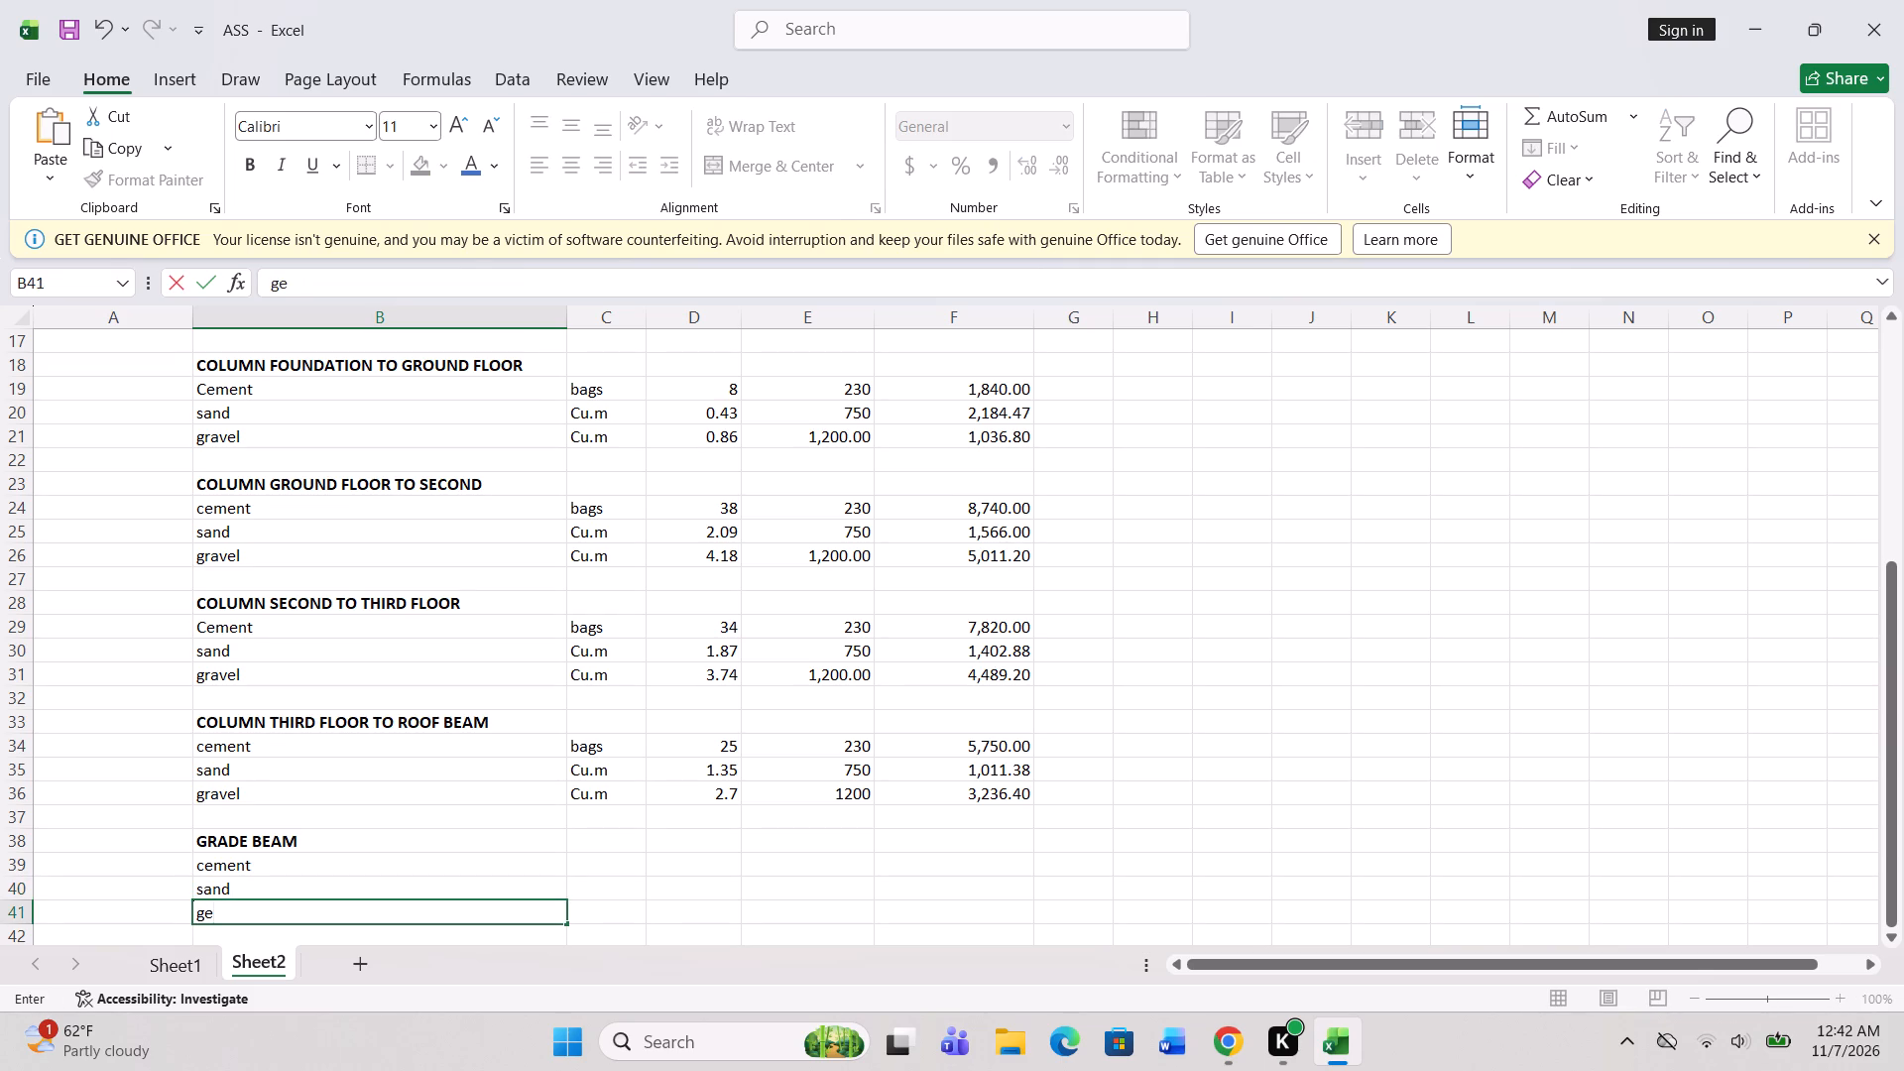
pyautogui.press('BackSpace')
pyautogui.write('rave')
pyautogui.press('l')
# Enter the grade beam units in C39 to C41: bags for cement, Cu.m for sand and Cu.m for gravel.
pyautogui.click(597, 856)
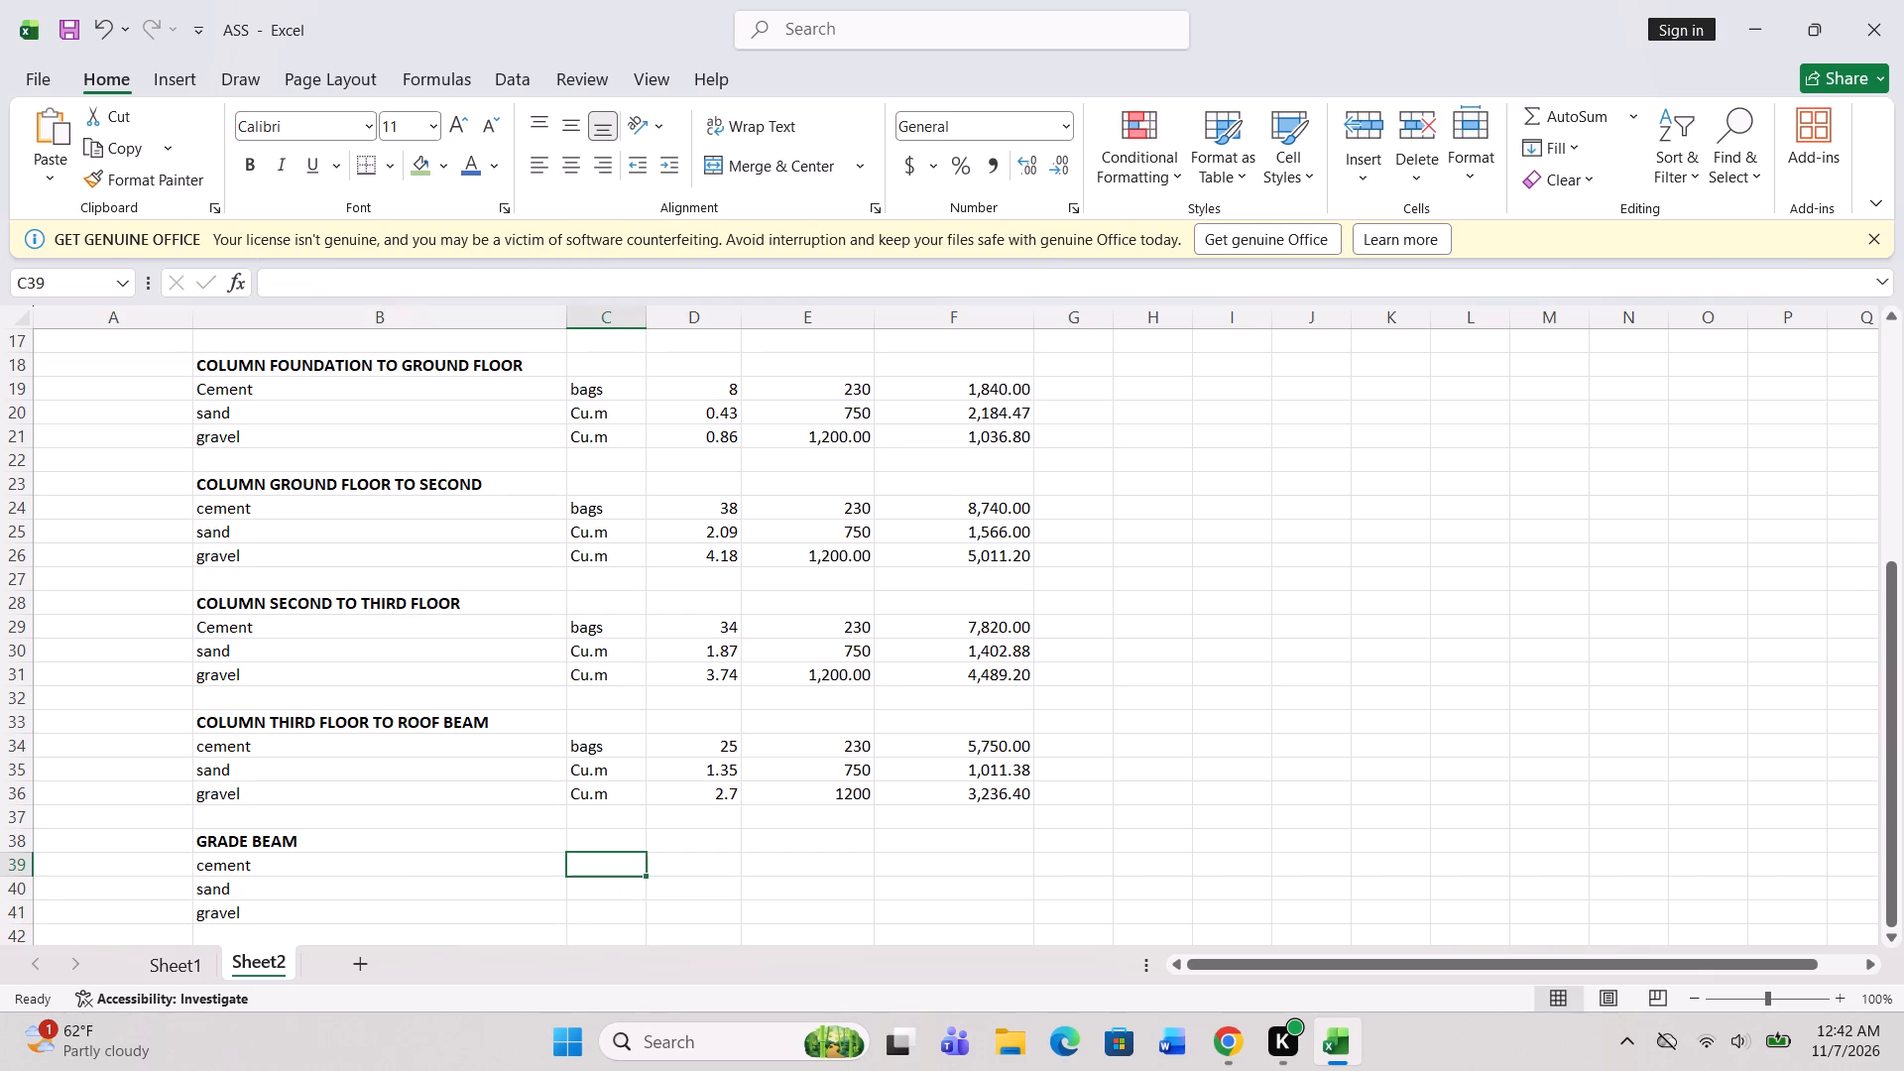
pyautogui.write('bags')
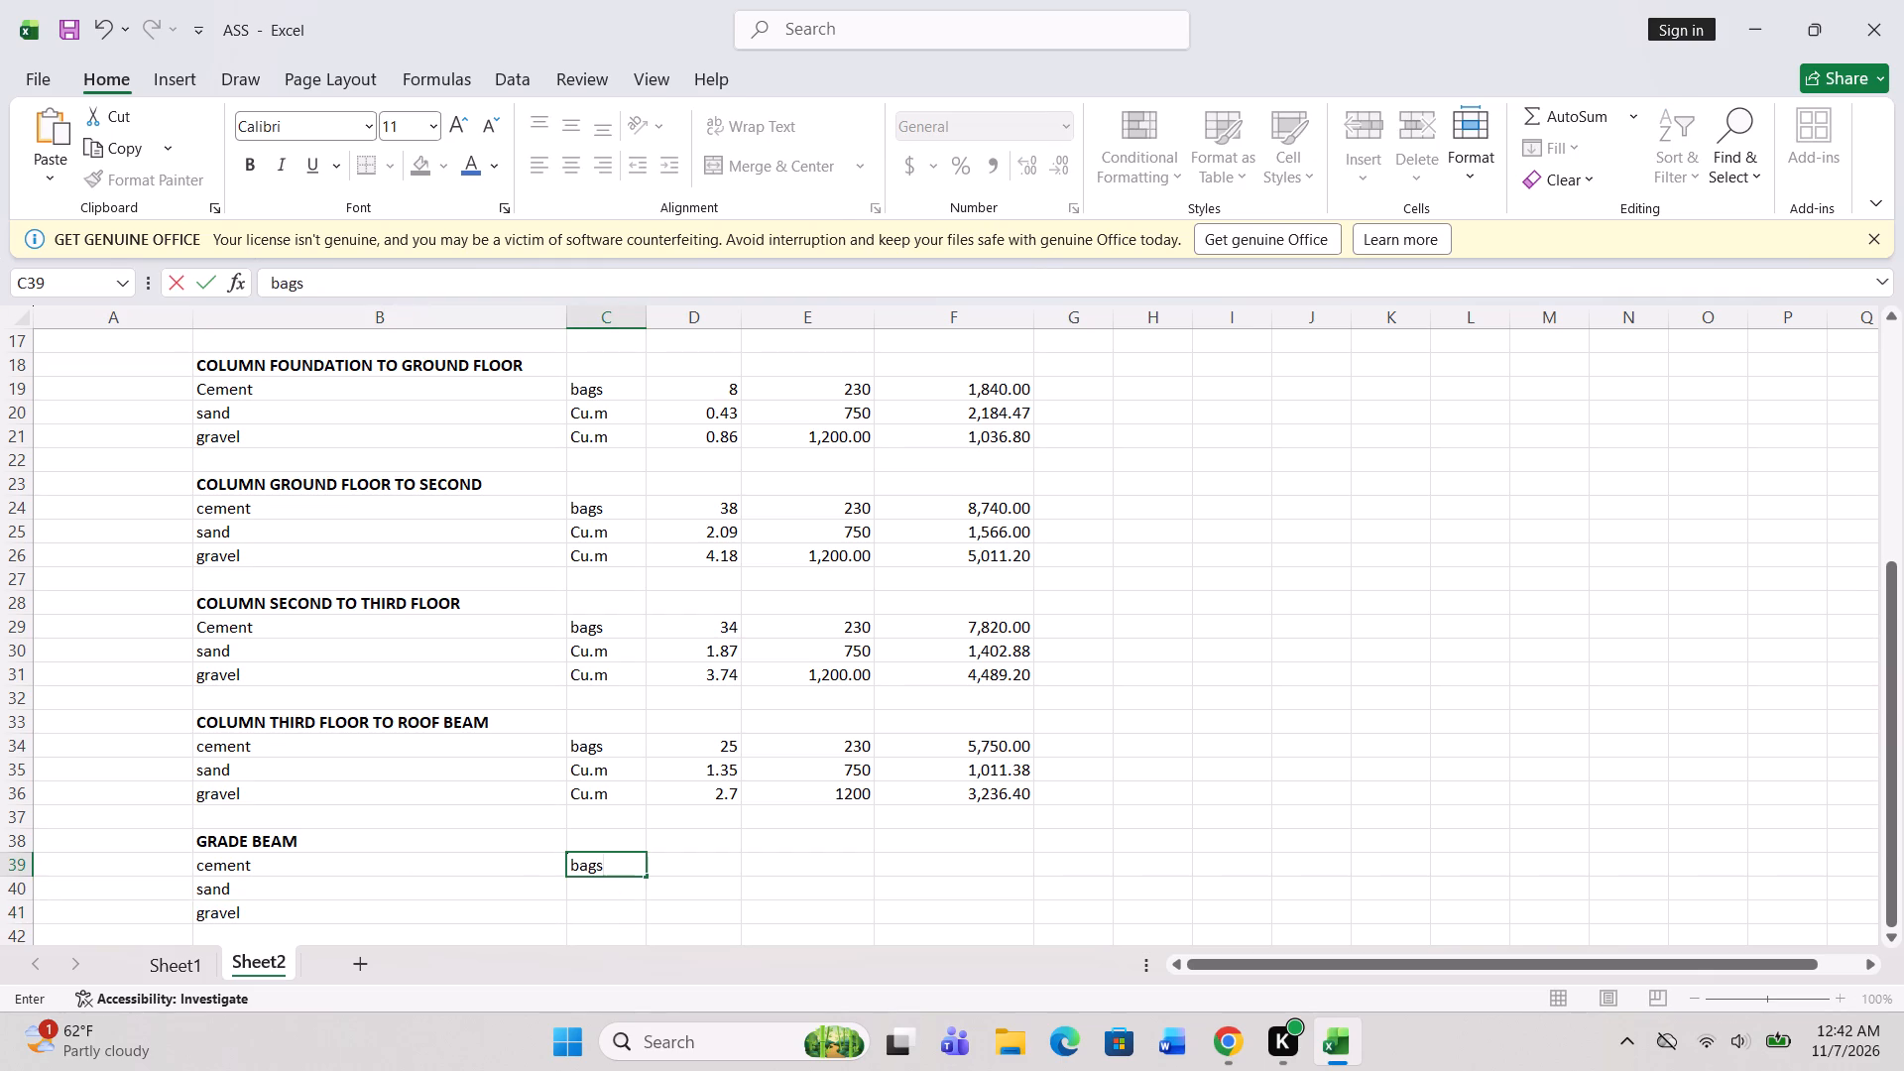
pyautogui.click(594, 893)
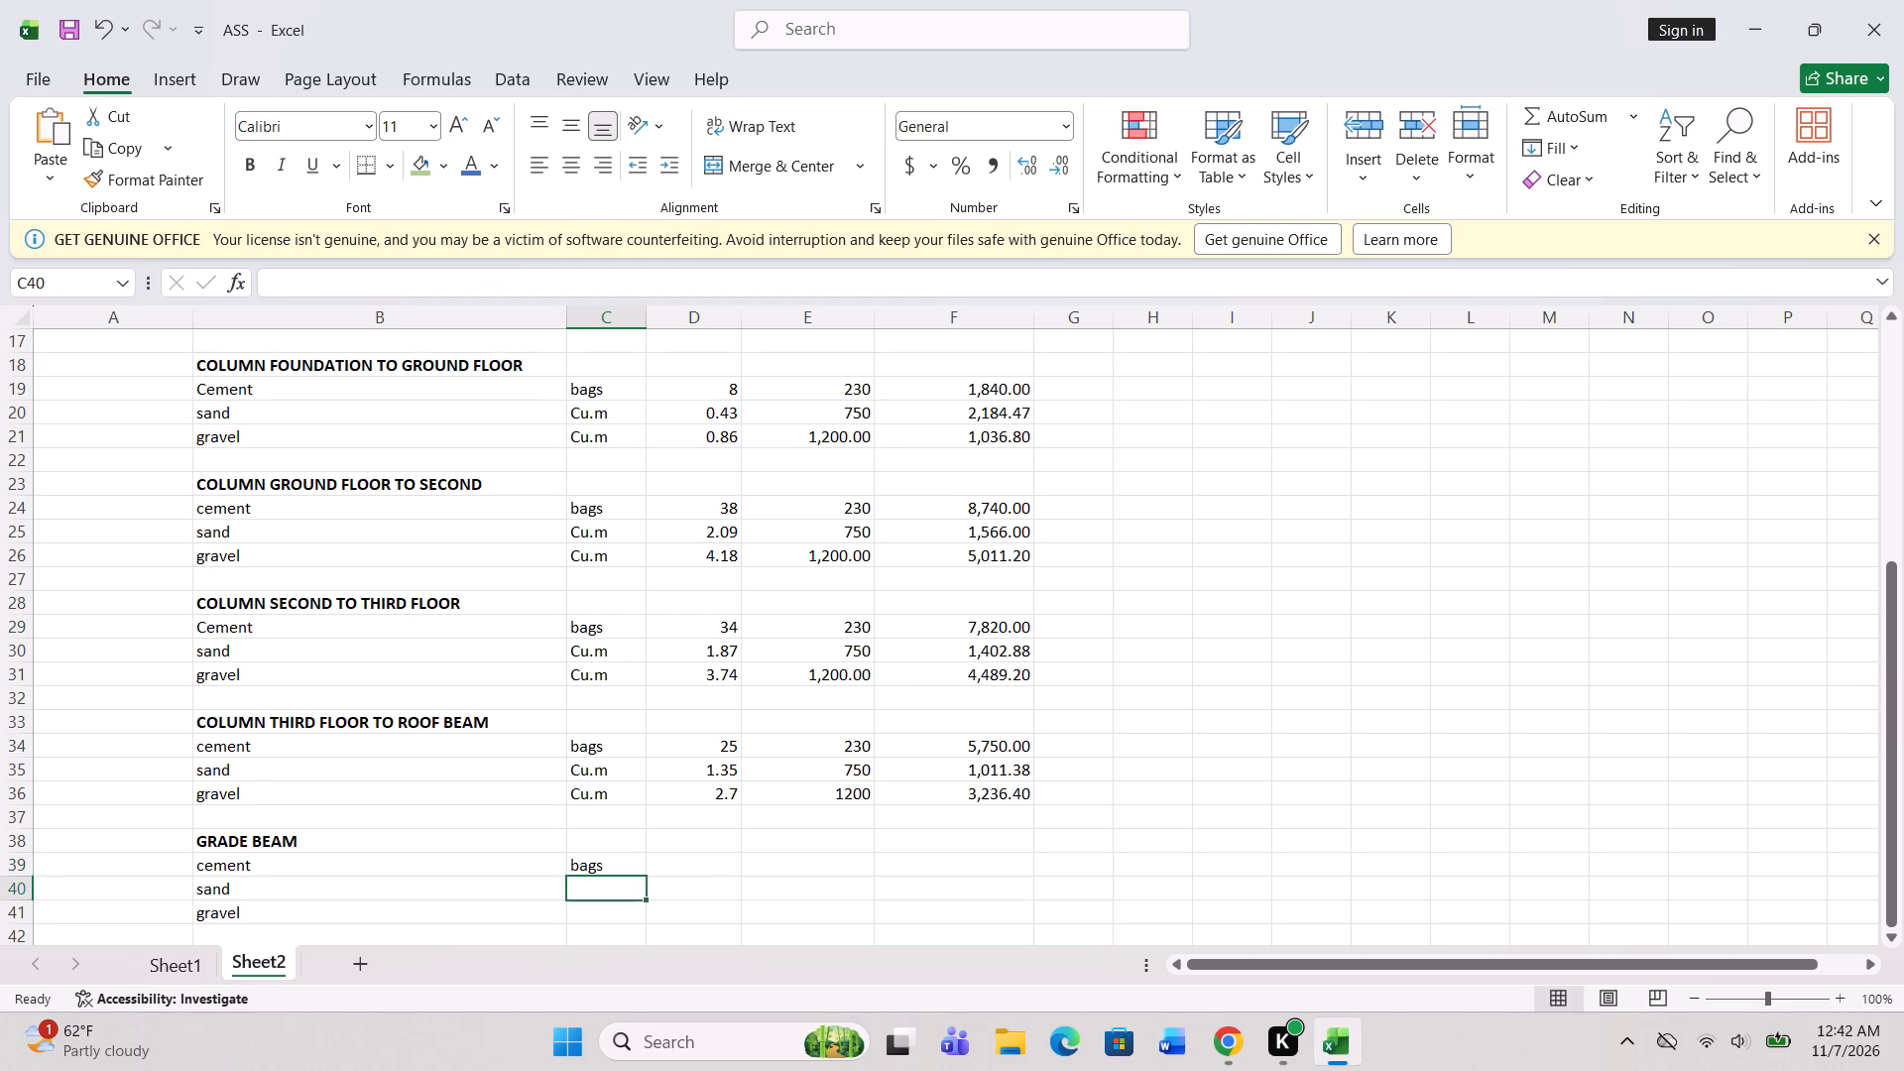
pyautogui.hotkey('shift', 'c')
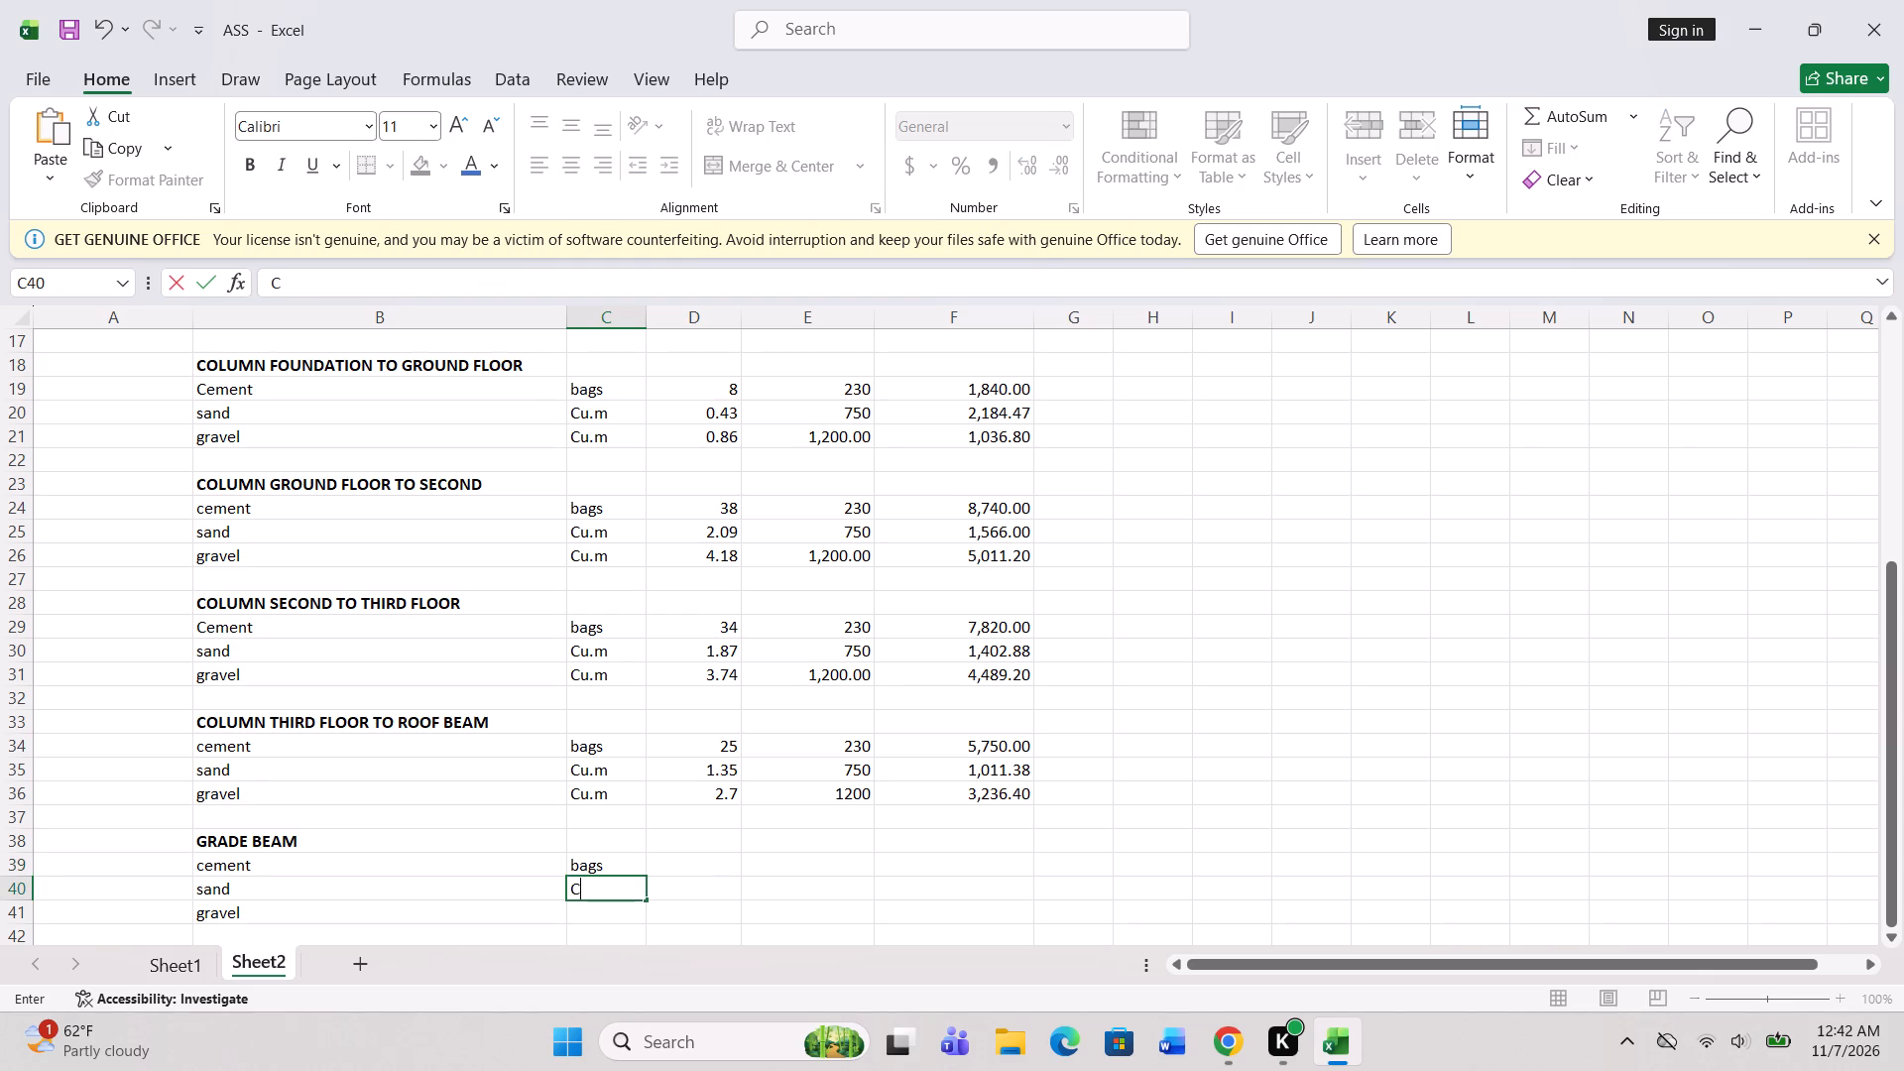
pyautogui.press('u')
pyautogui.write('.m')
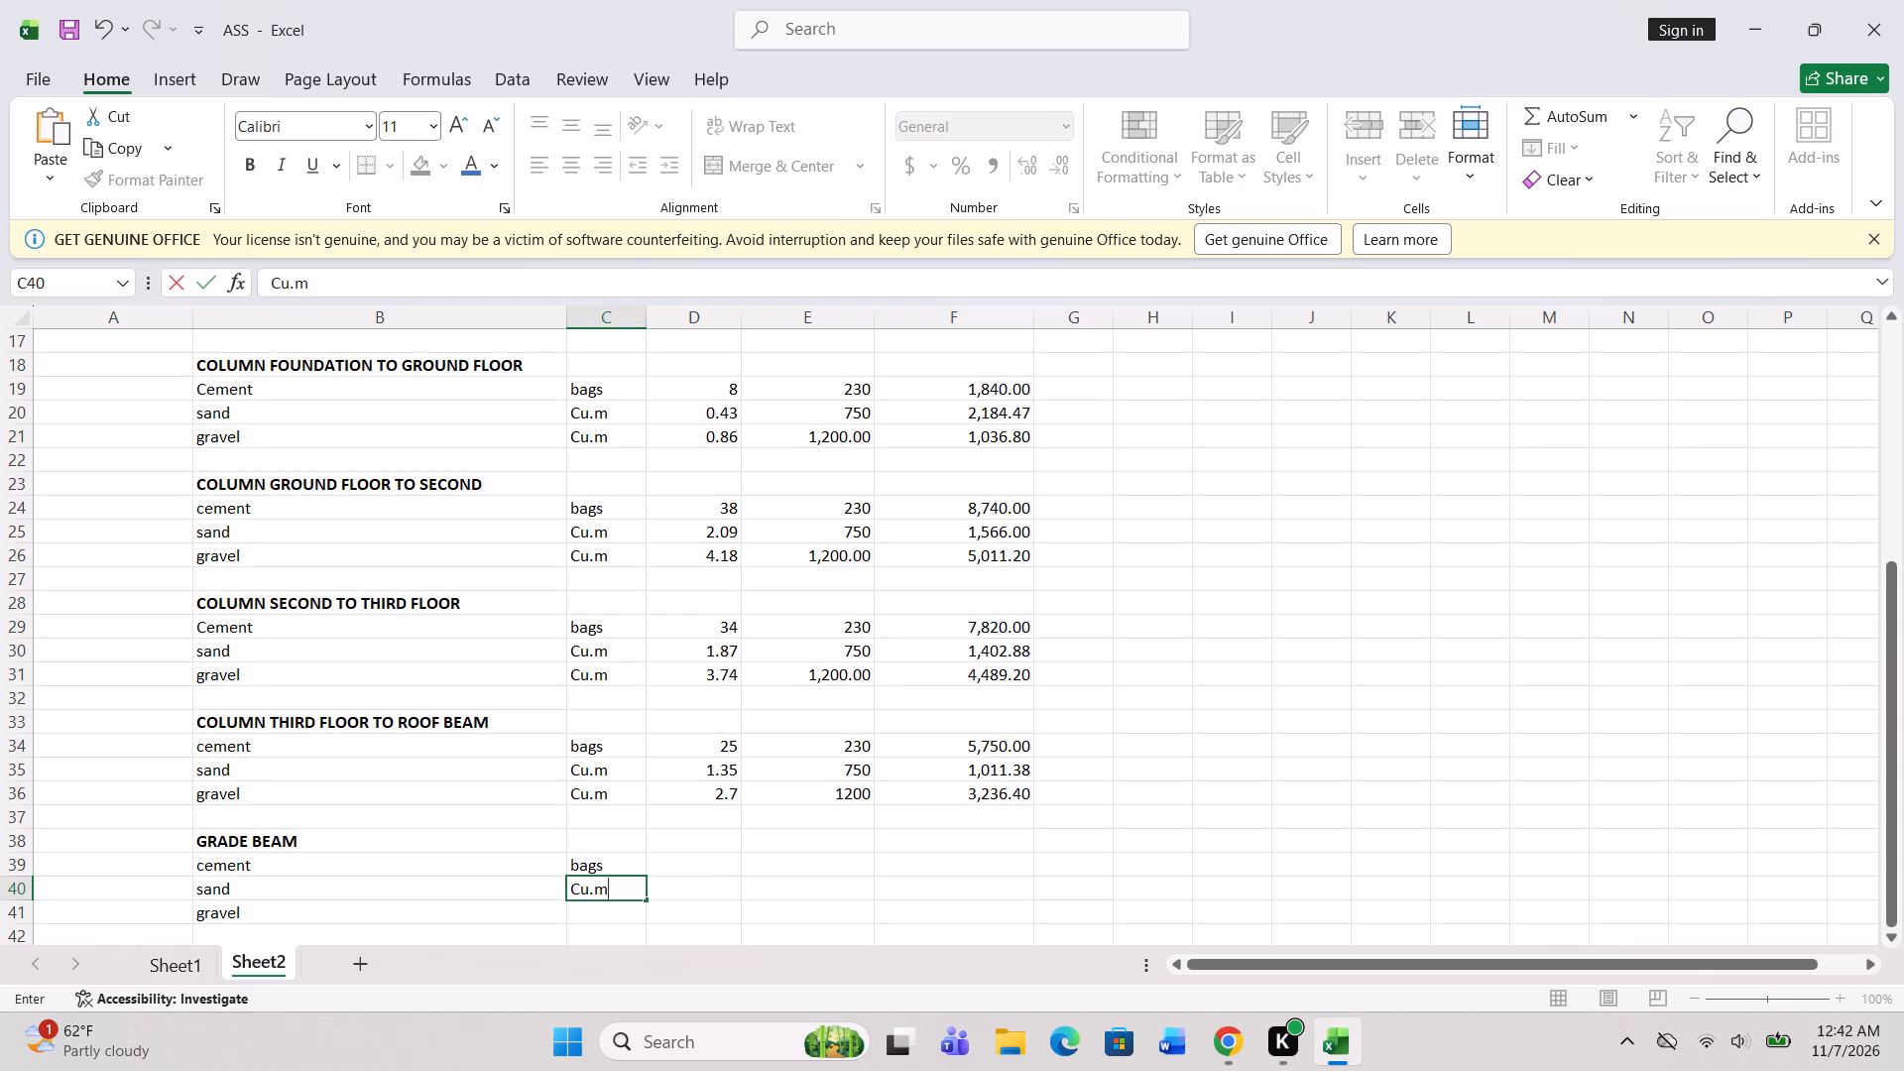
pyautogui.click(588, 905)
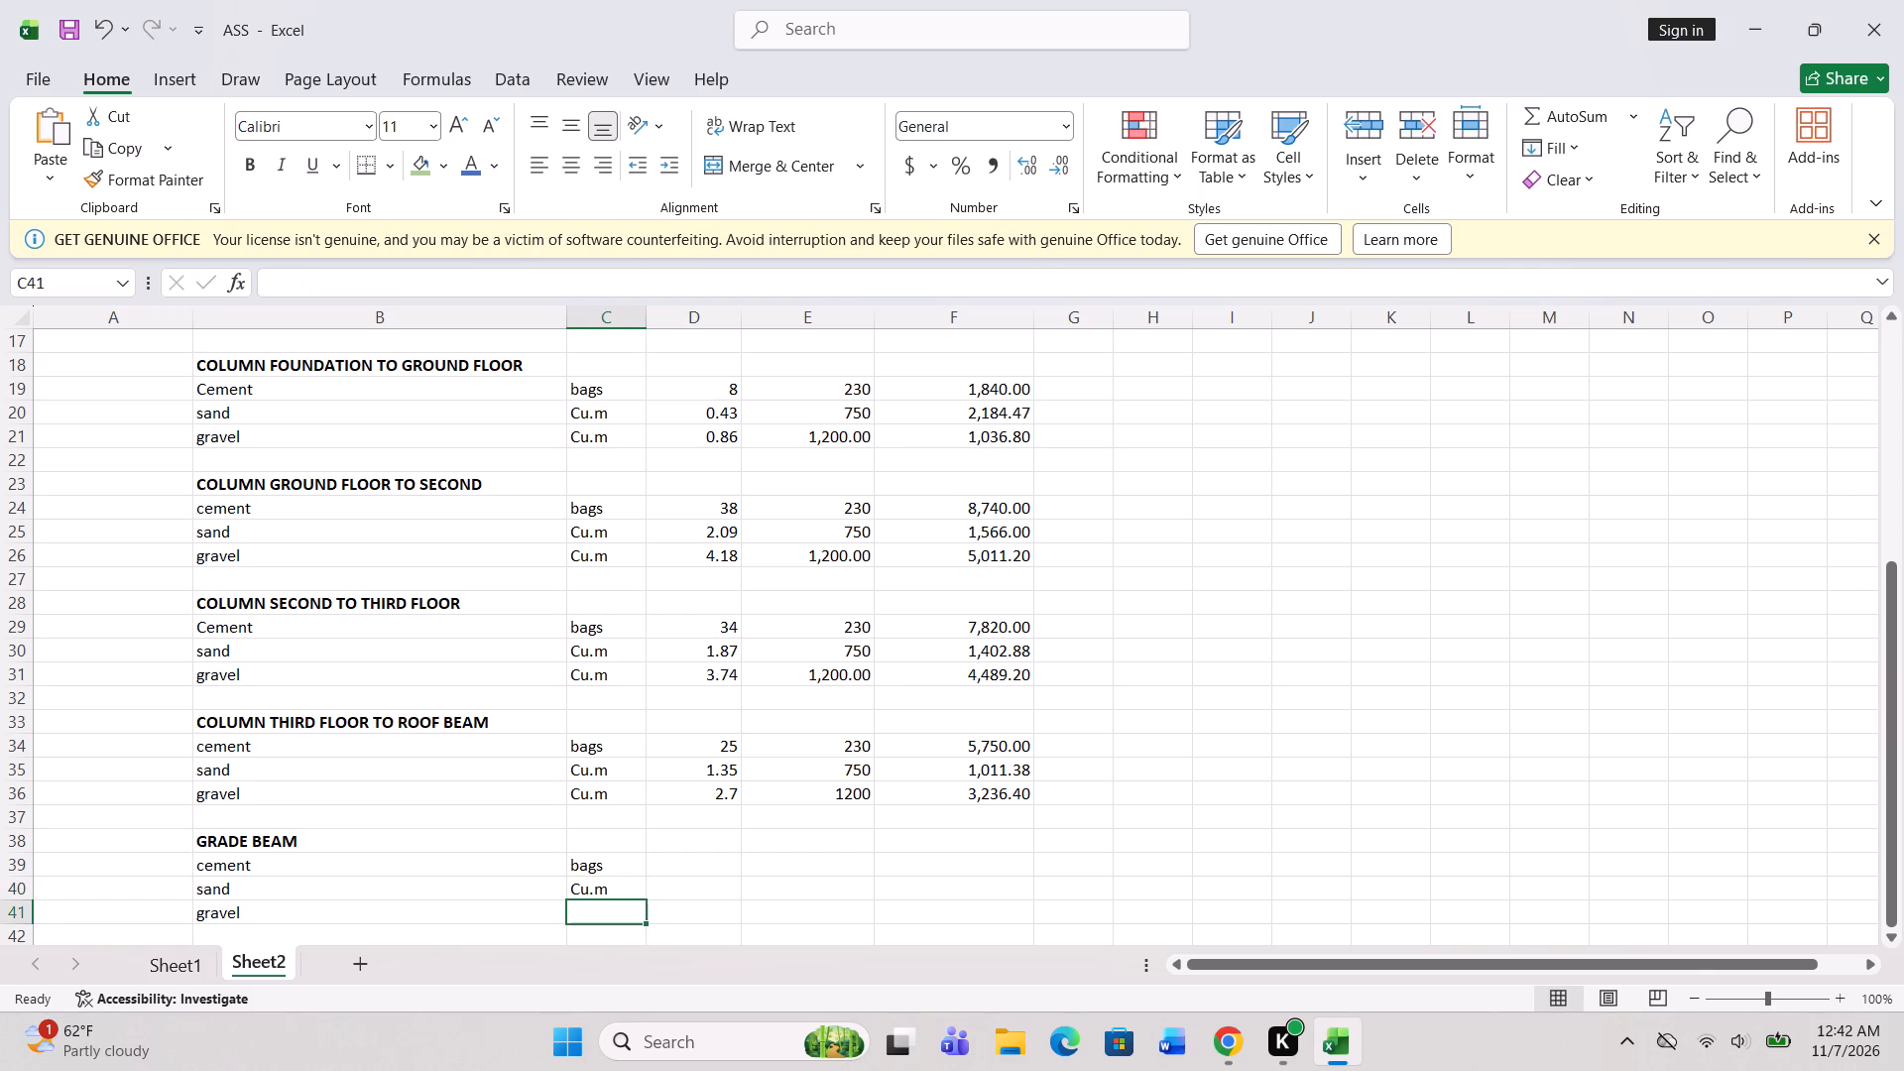
pyautogui.hotkey('shift', 'c')
pyautogui.press('u')
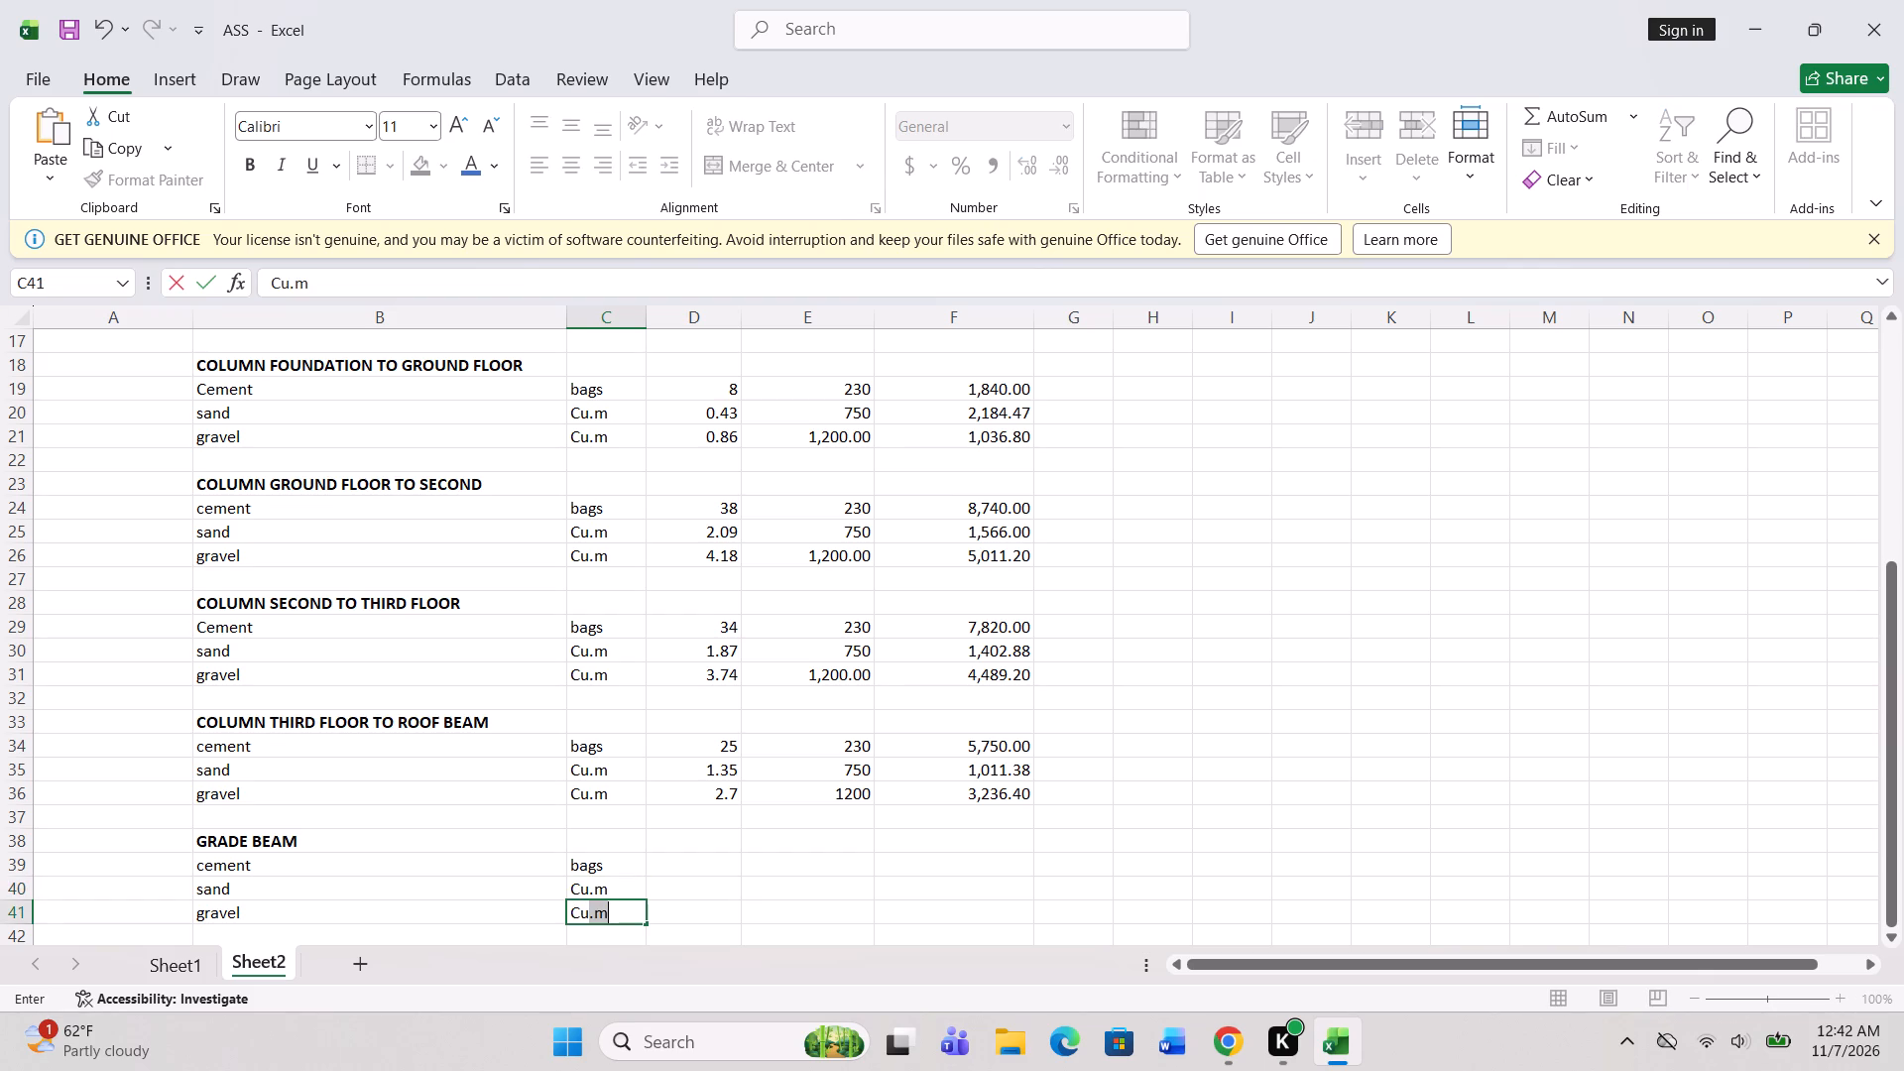
pyautogui.write('.m')
# Enter the grade beam quantities in D39 to D41: cement 51, sand 2.83 and gravel 5.66.
pyautogui.click(713, 873)
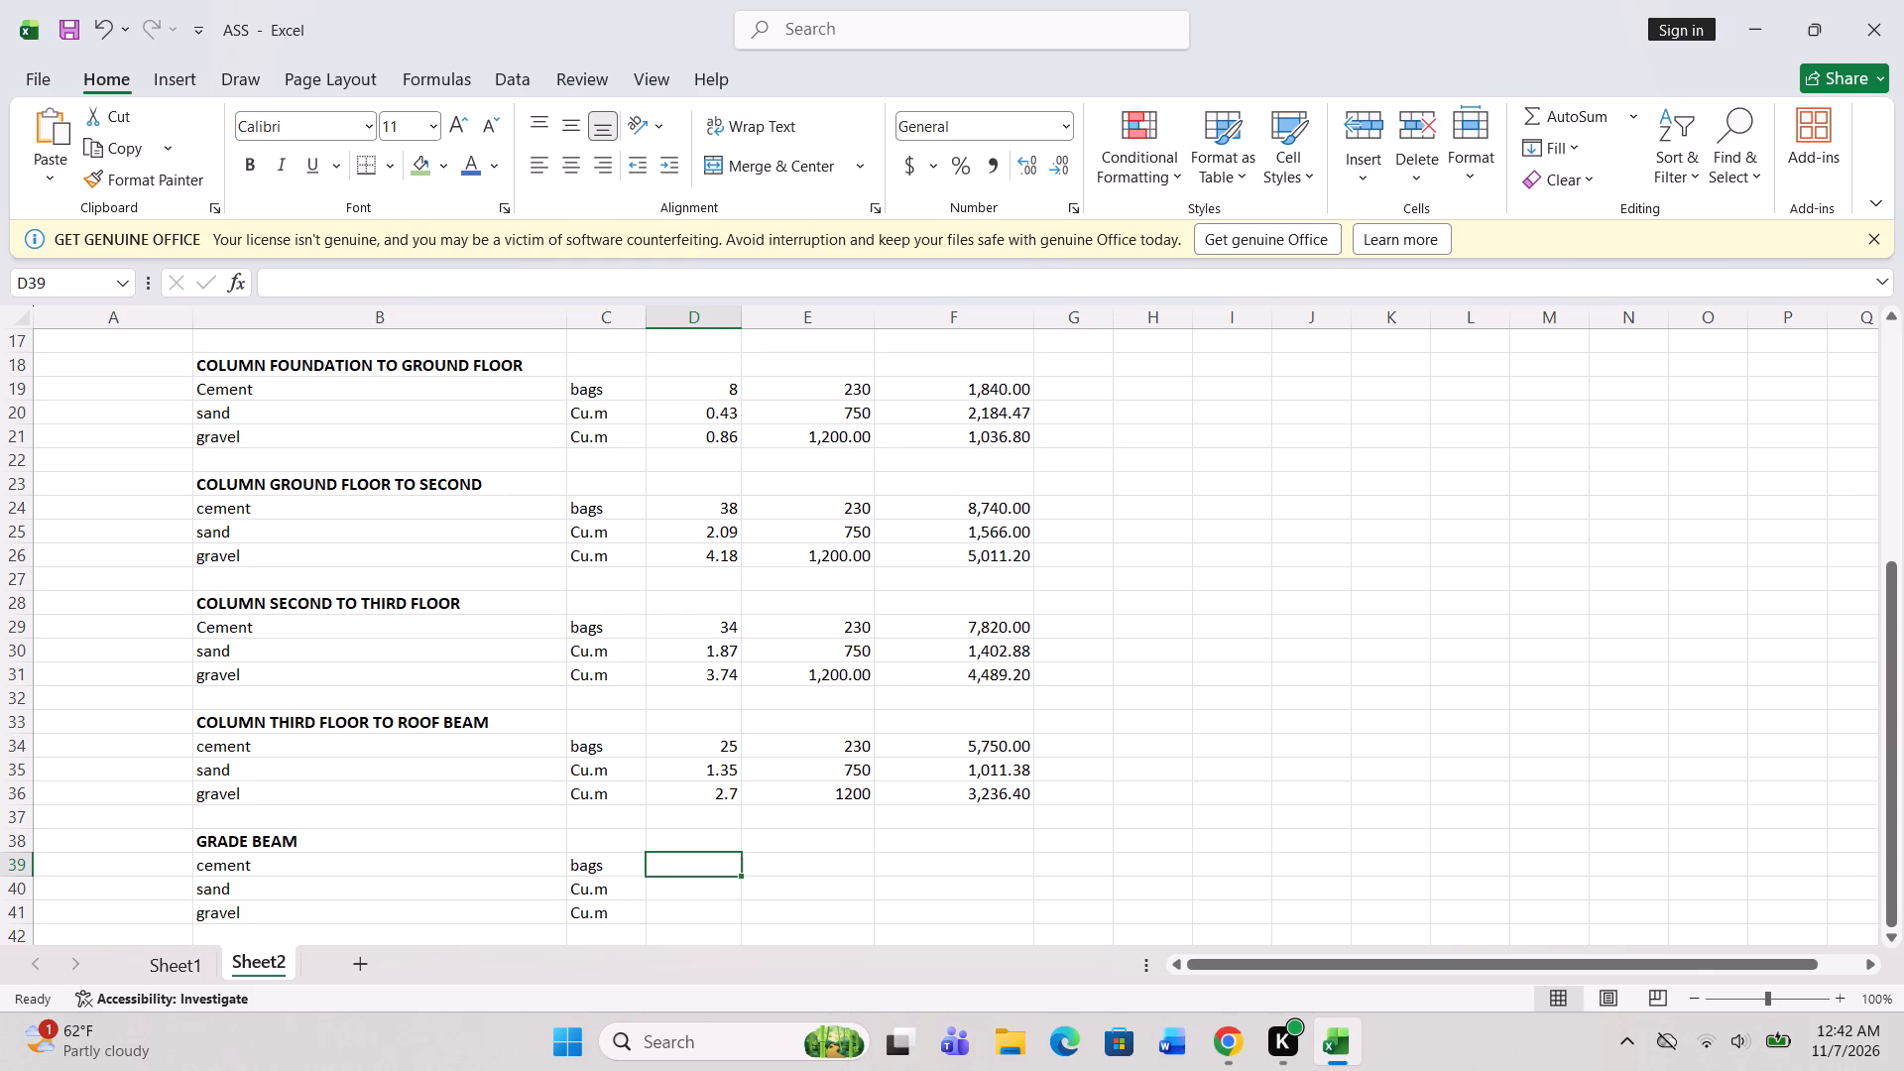
pyautogui.write('51')
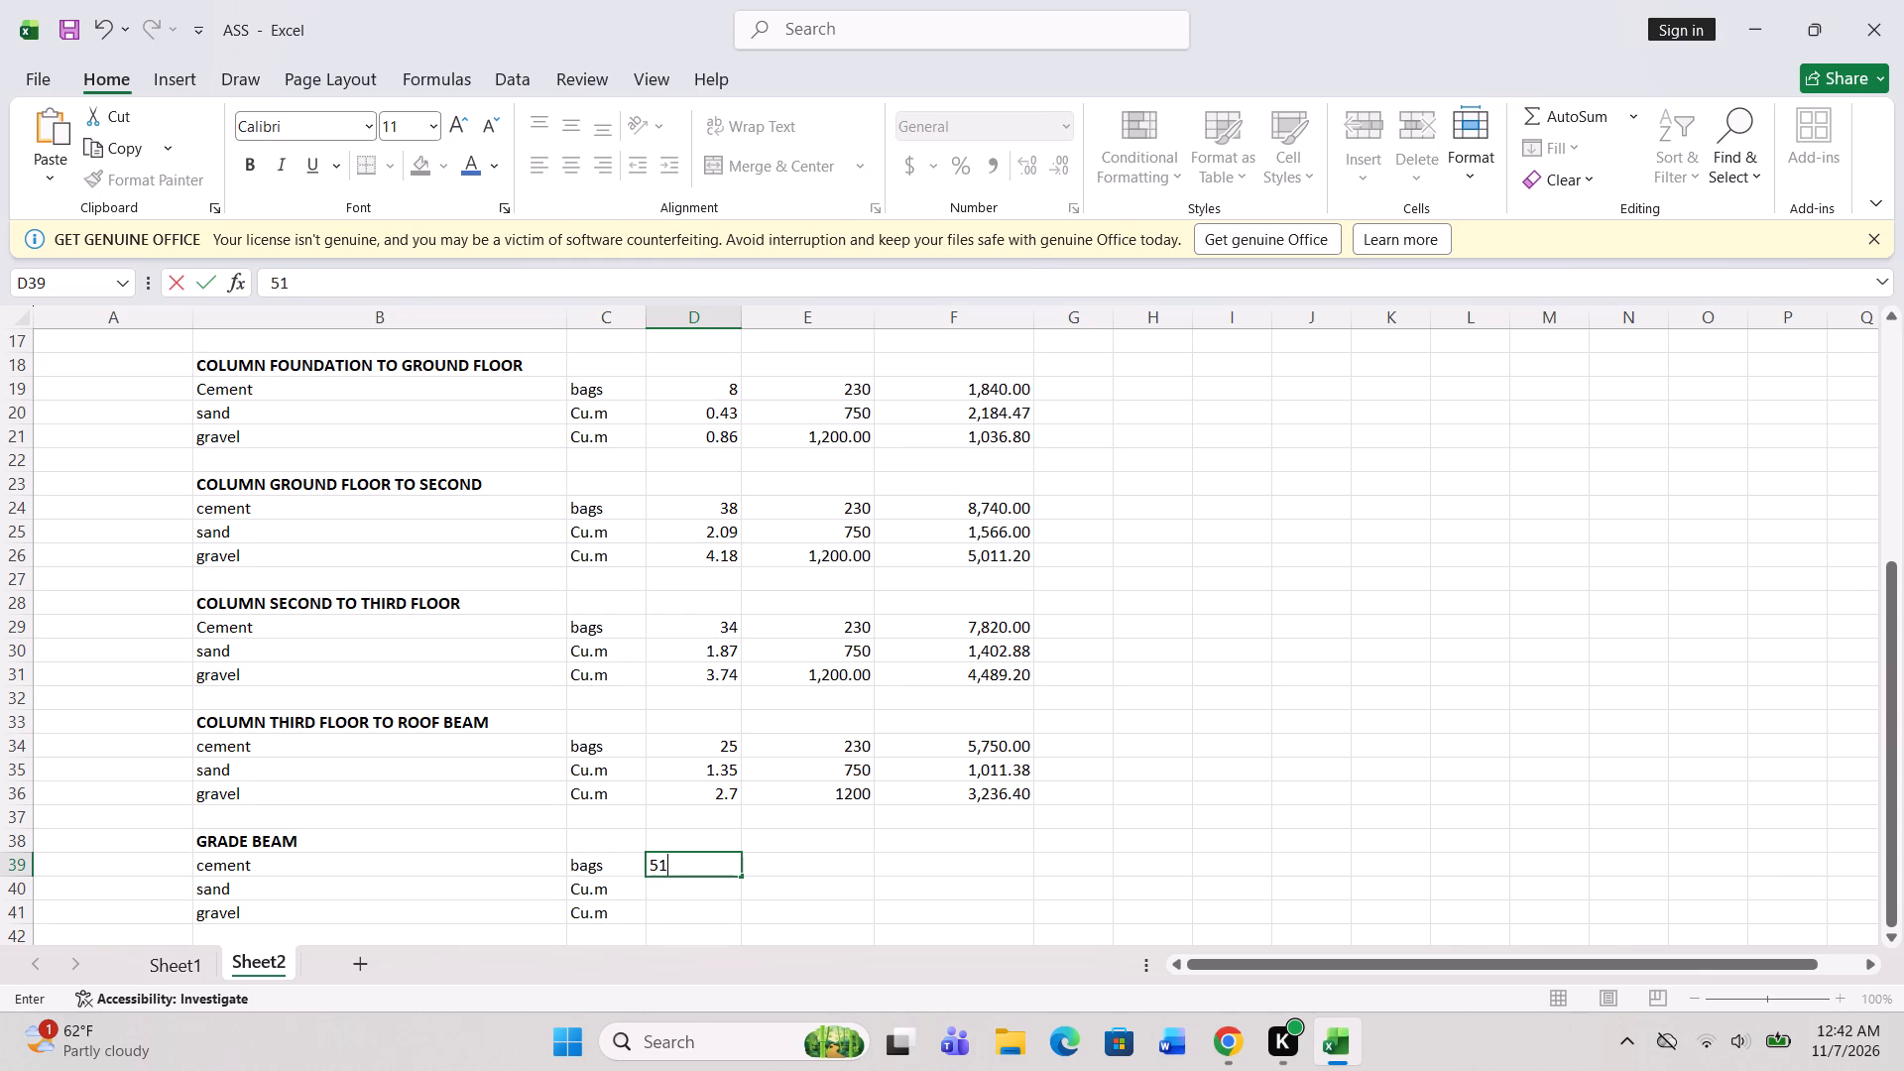
pyautogui.click(705, 890)
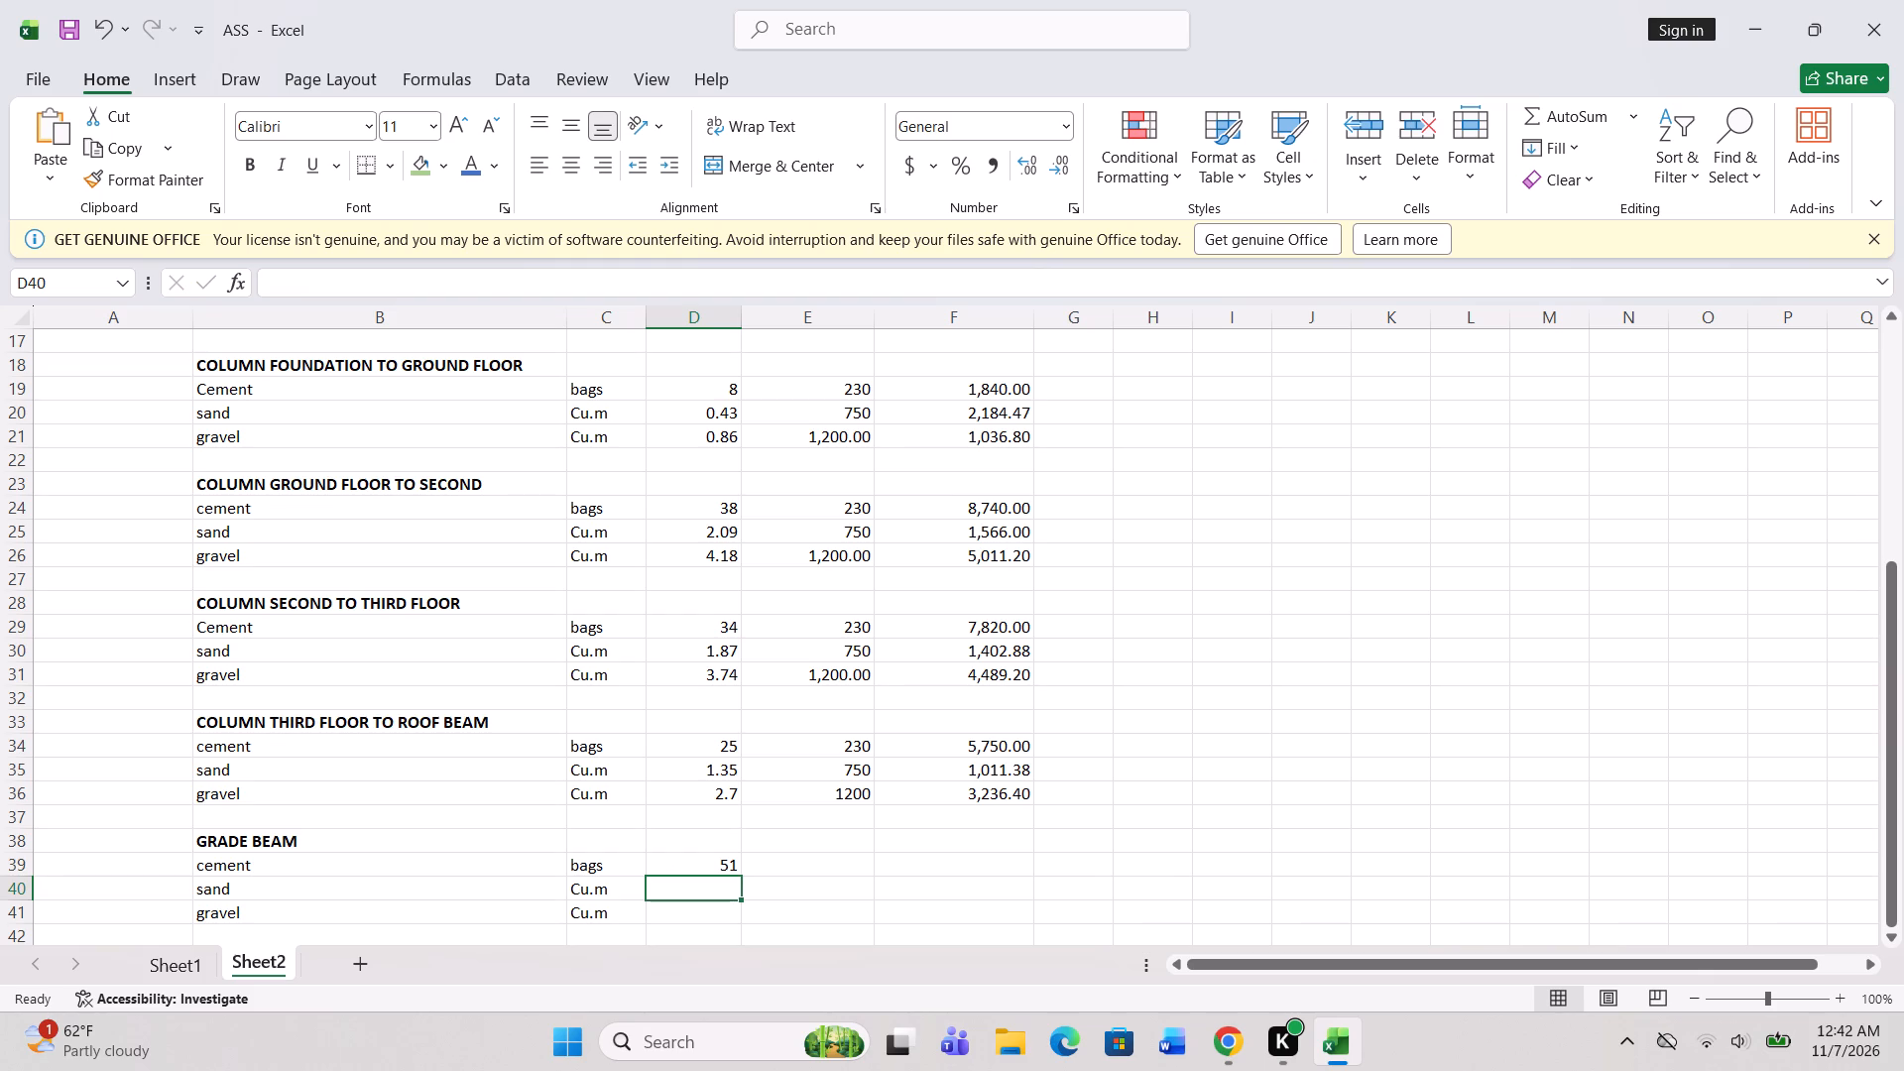
pyautogui.press('2')
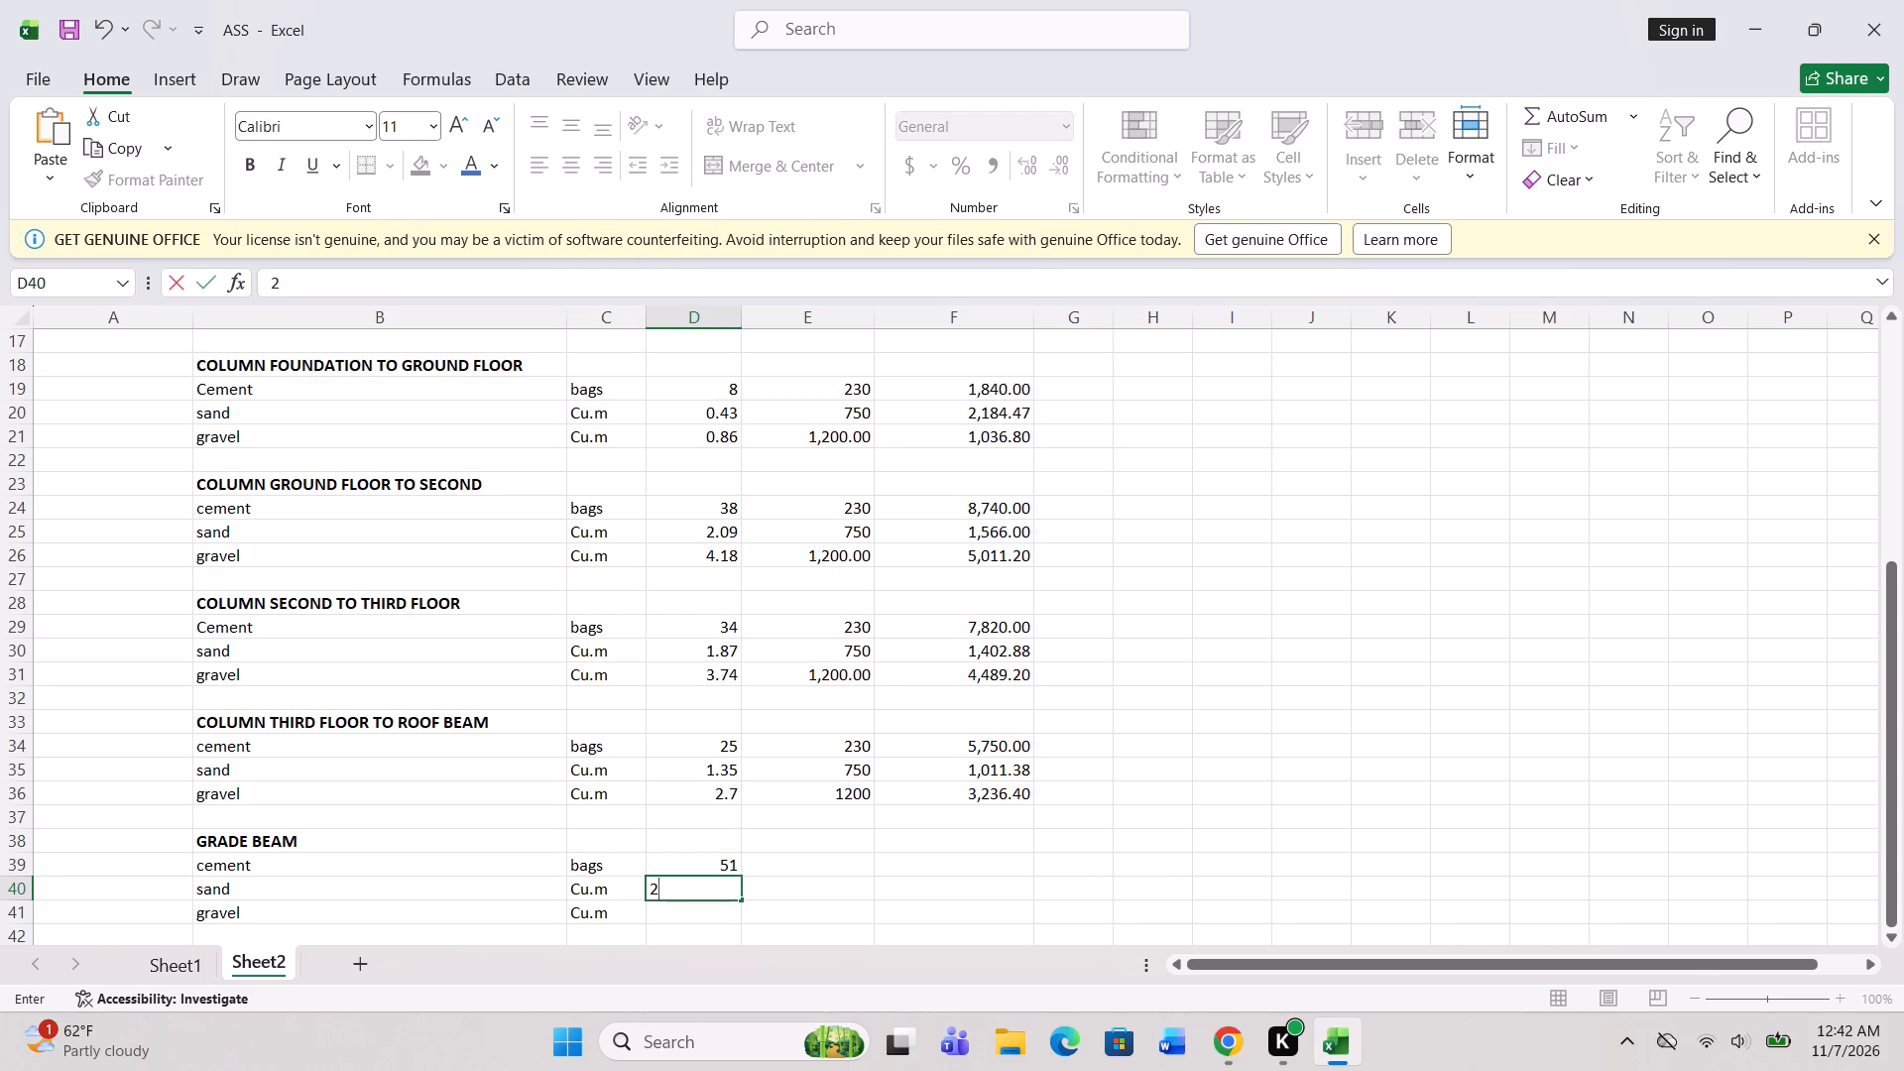
pyautogui.press('.')
pyautogui.press('8')
pyautogui.press('3')
pyautogui.press('Down')
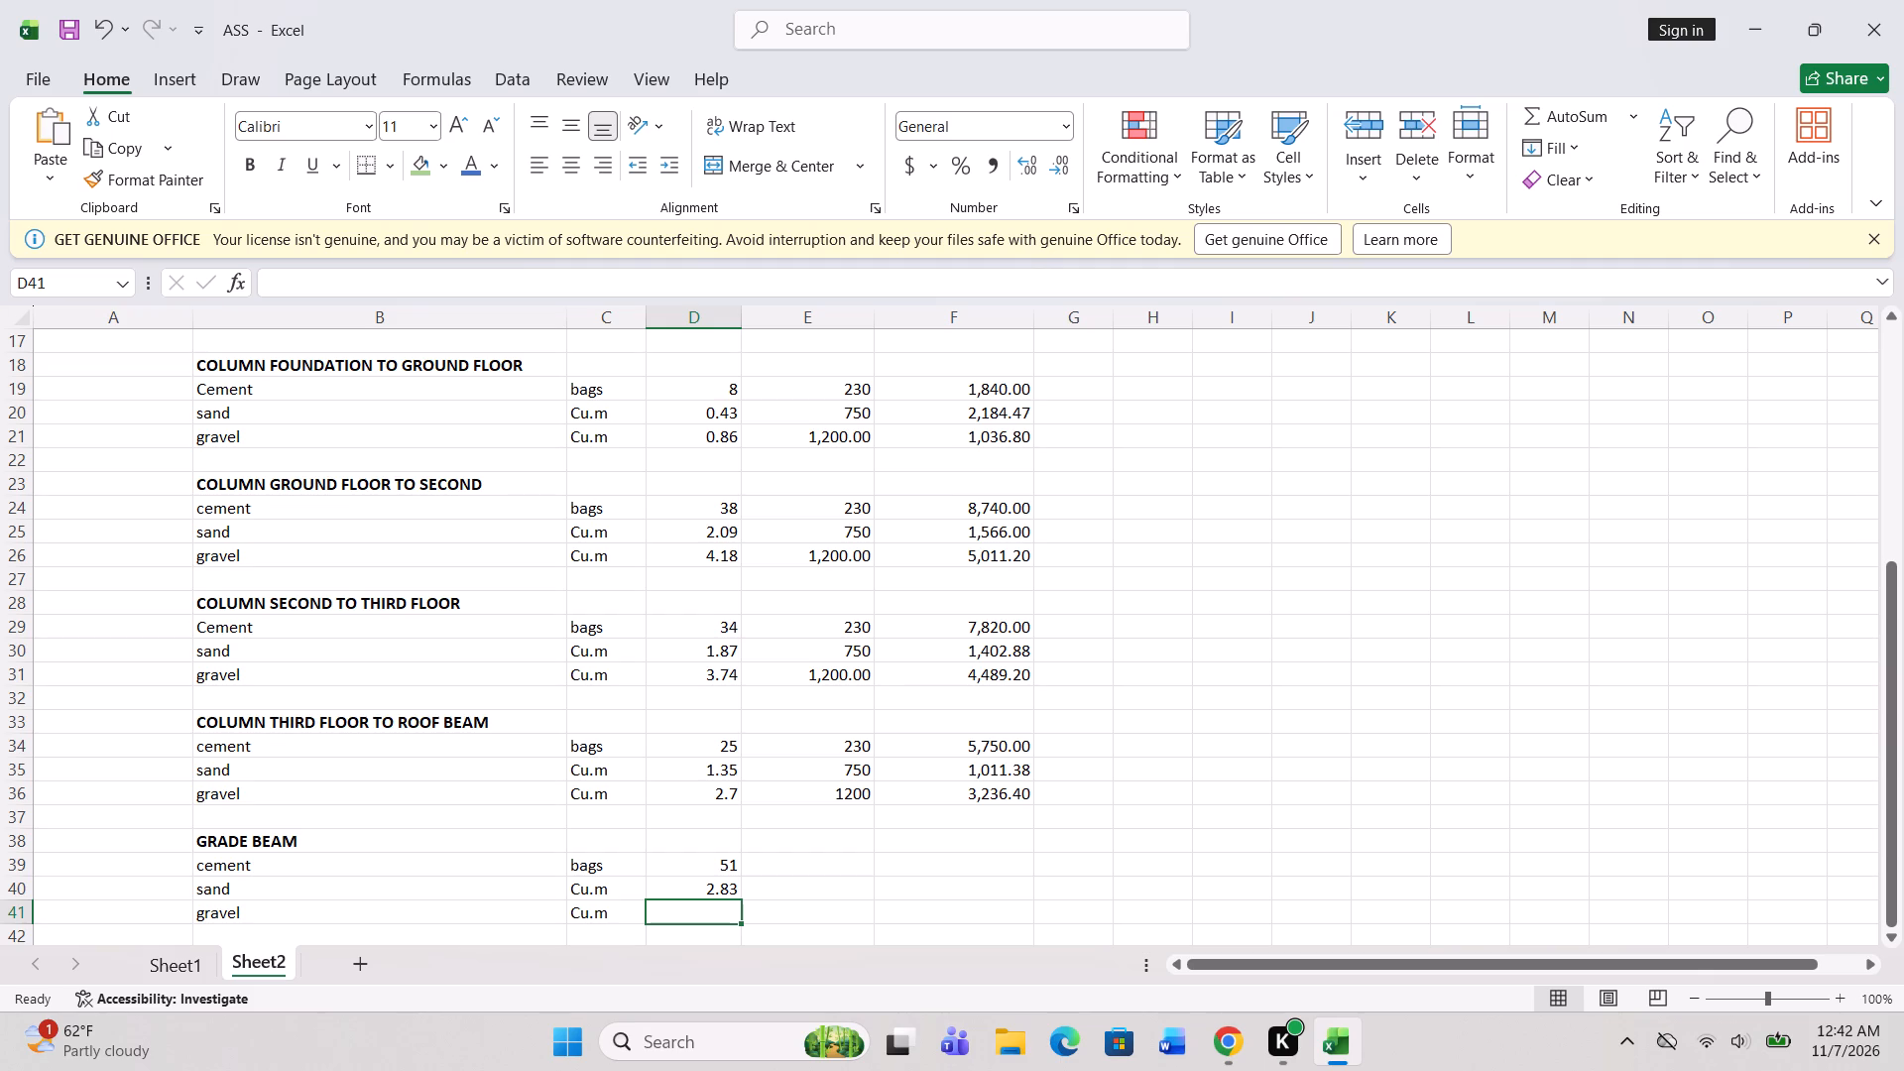
pyautogui.press('5')
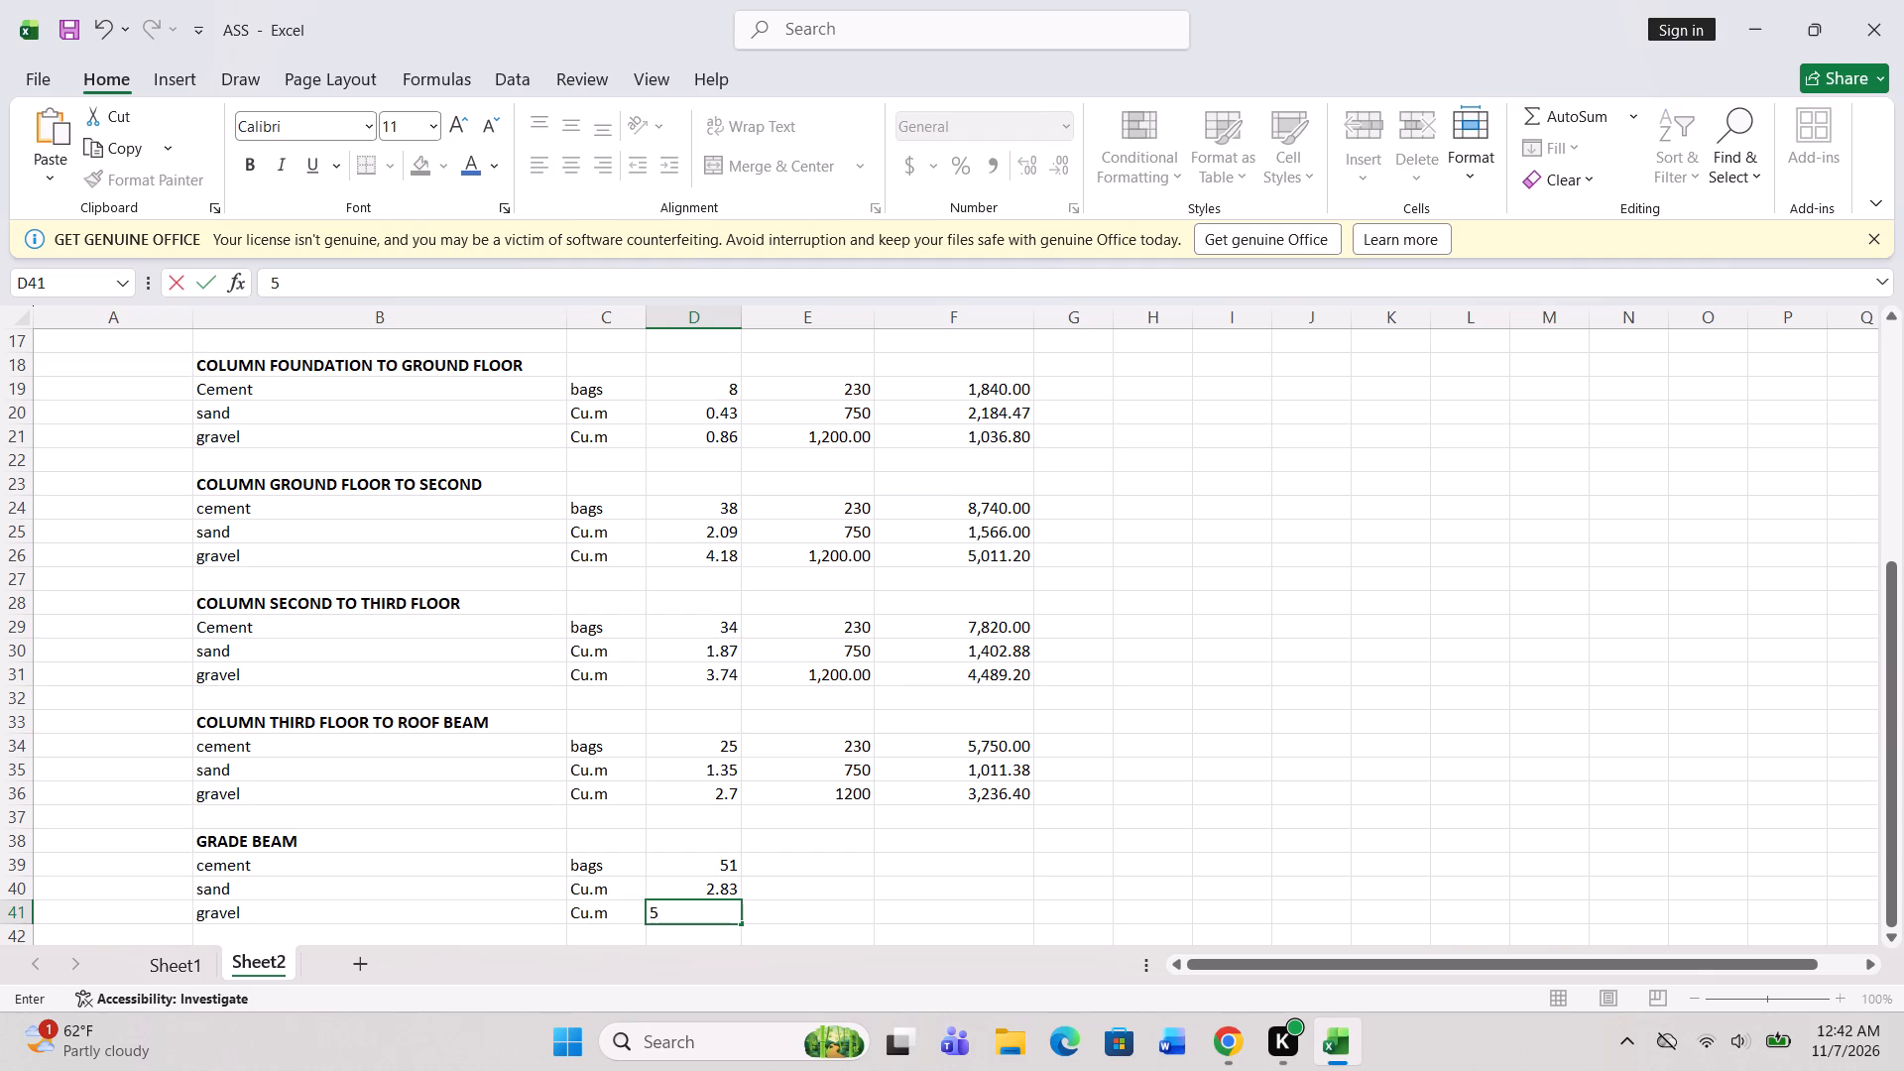
pyautogui.write('.66')
# Enter the grade beam unit prices in E39 to E41: cement 230, sand 750 and gravel 1,200.00.
pyautogui.click(822, 867)
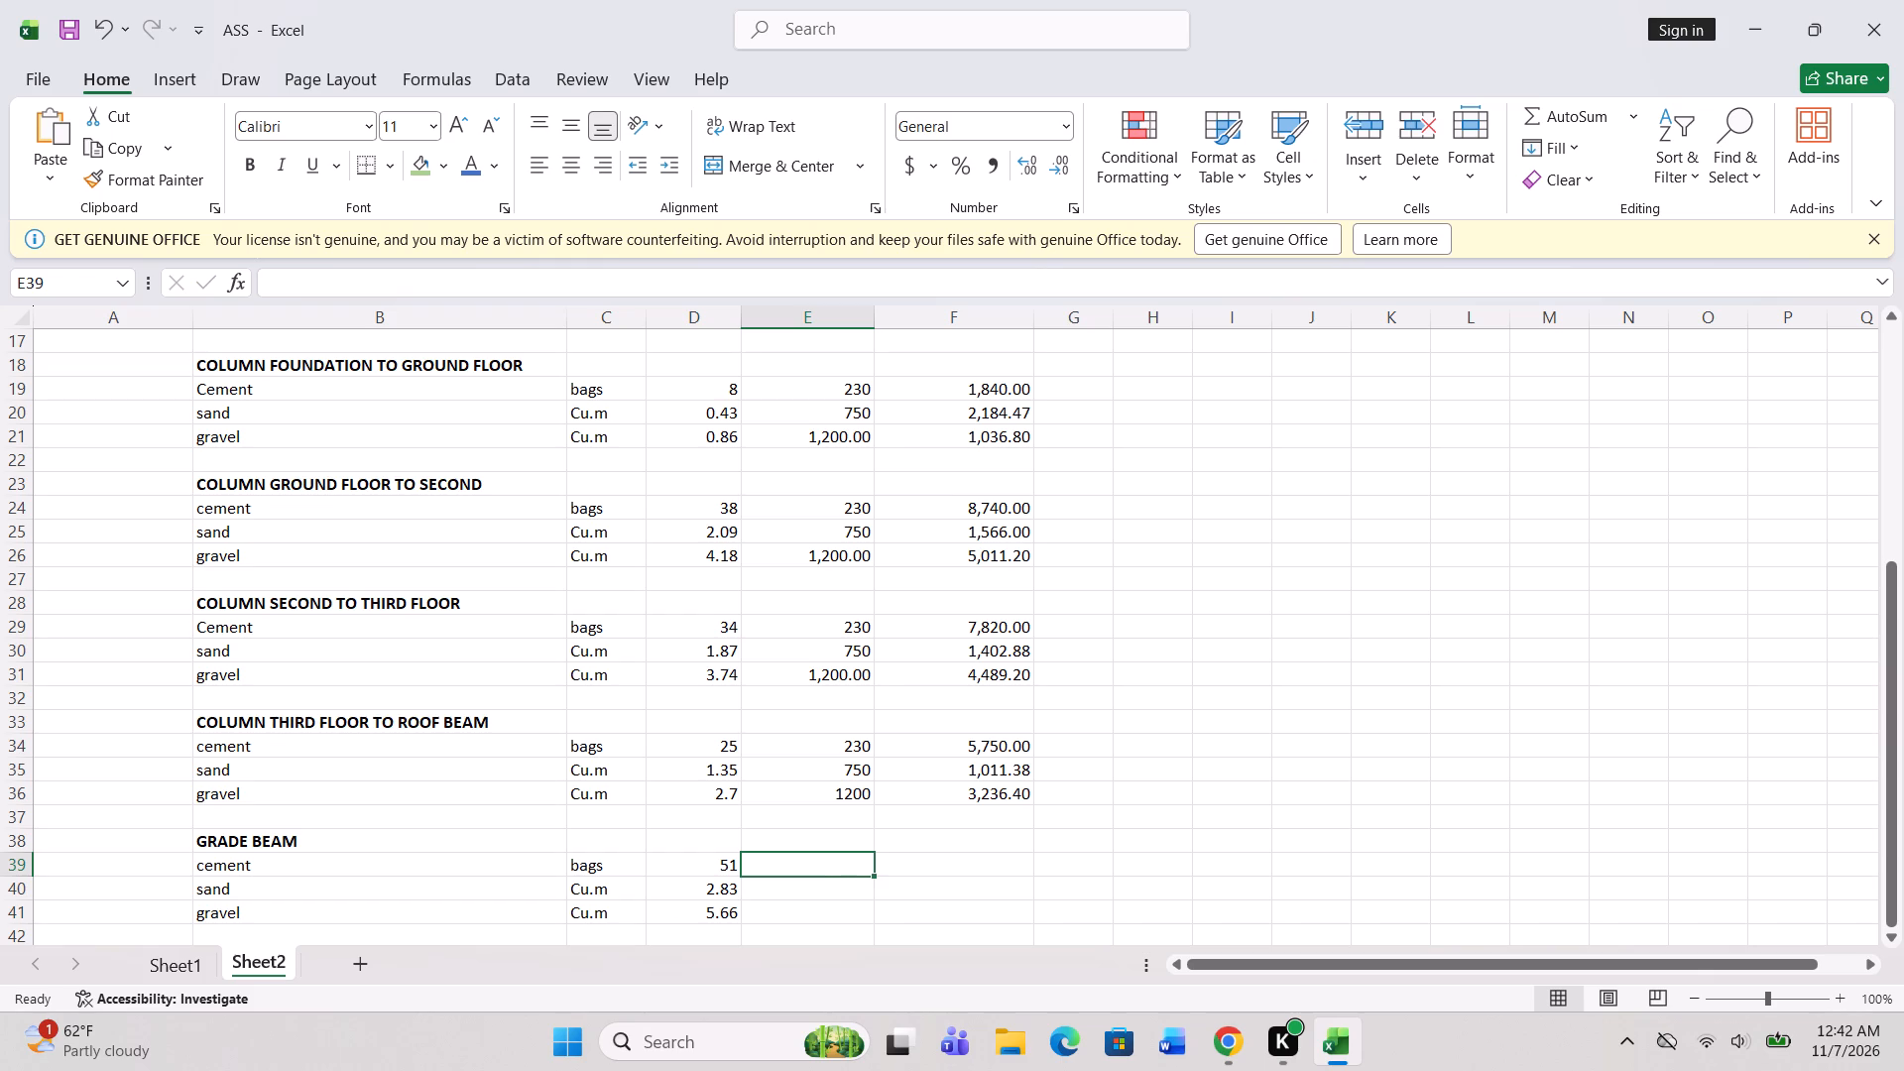
pyautogui.write('230')
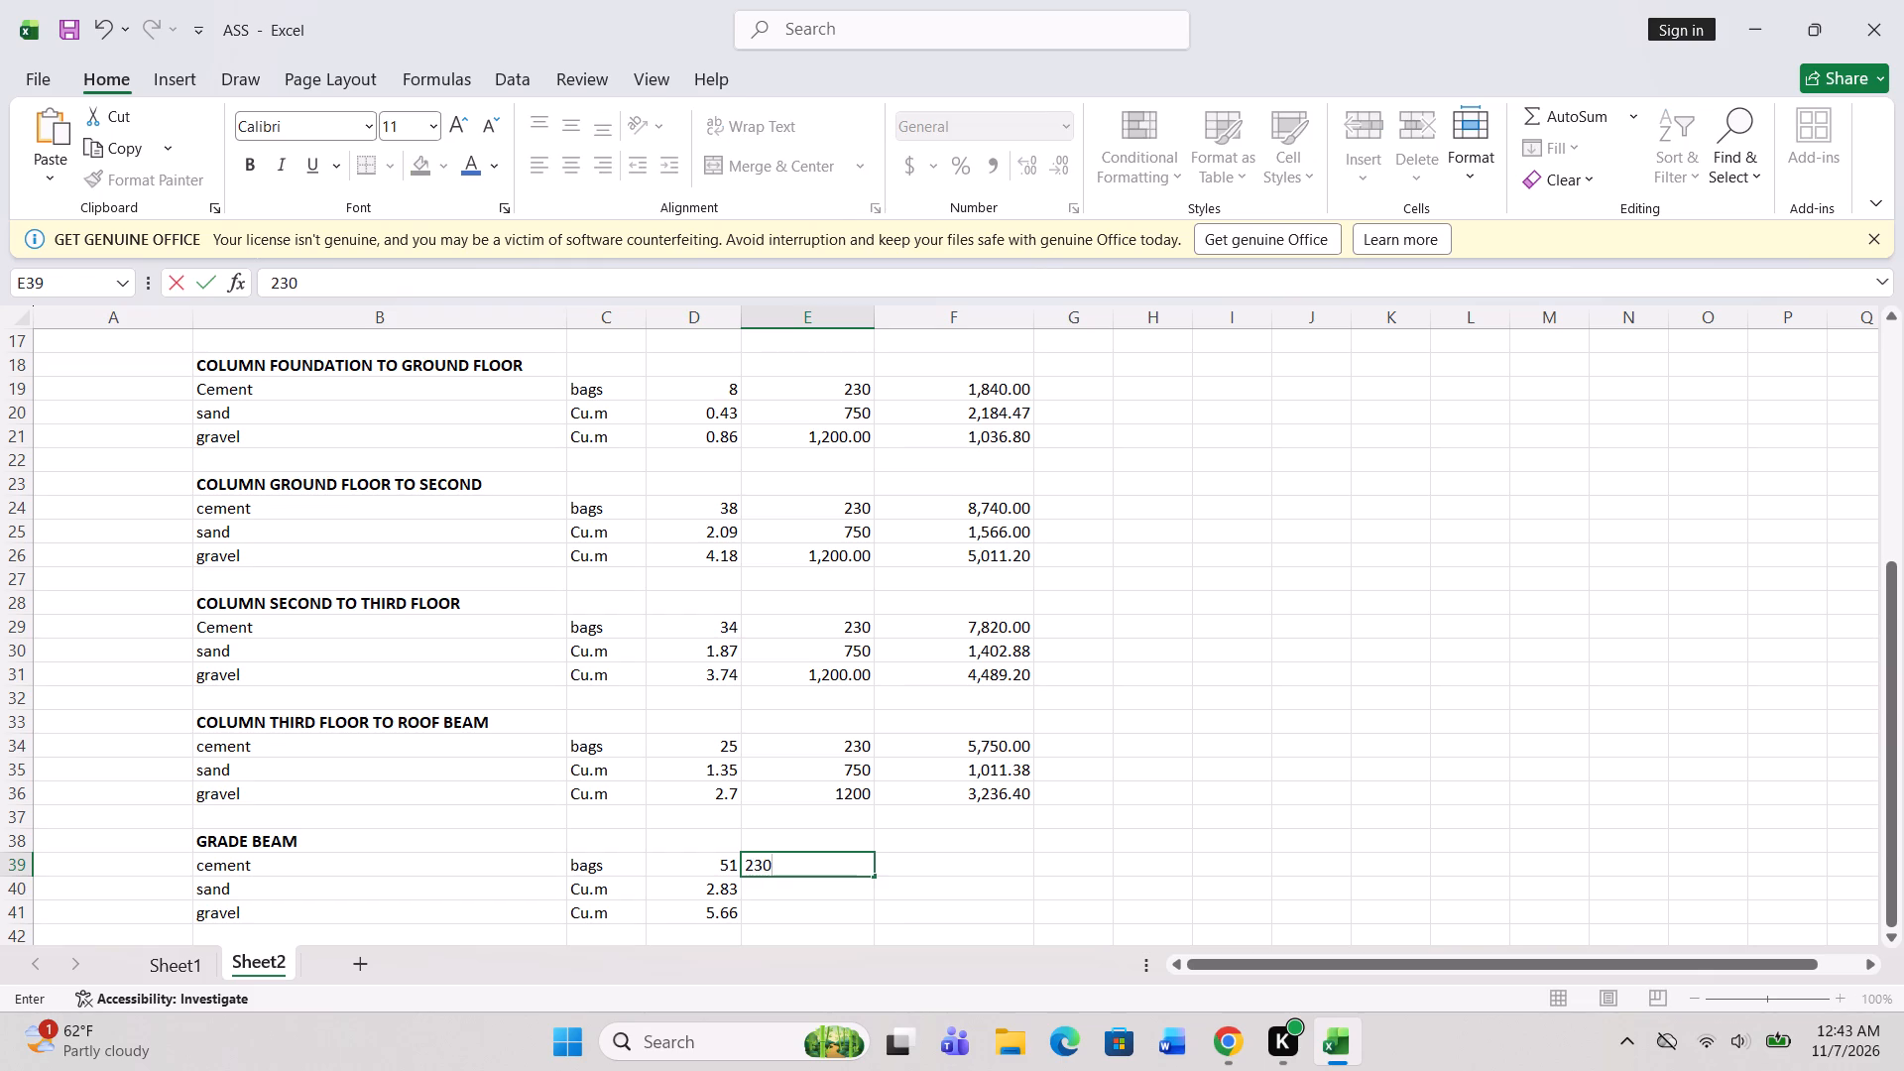
pyautogui.press('Down')
pyautogui.write('750')
pyautogui.press('Down')
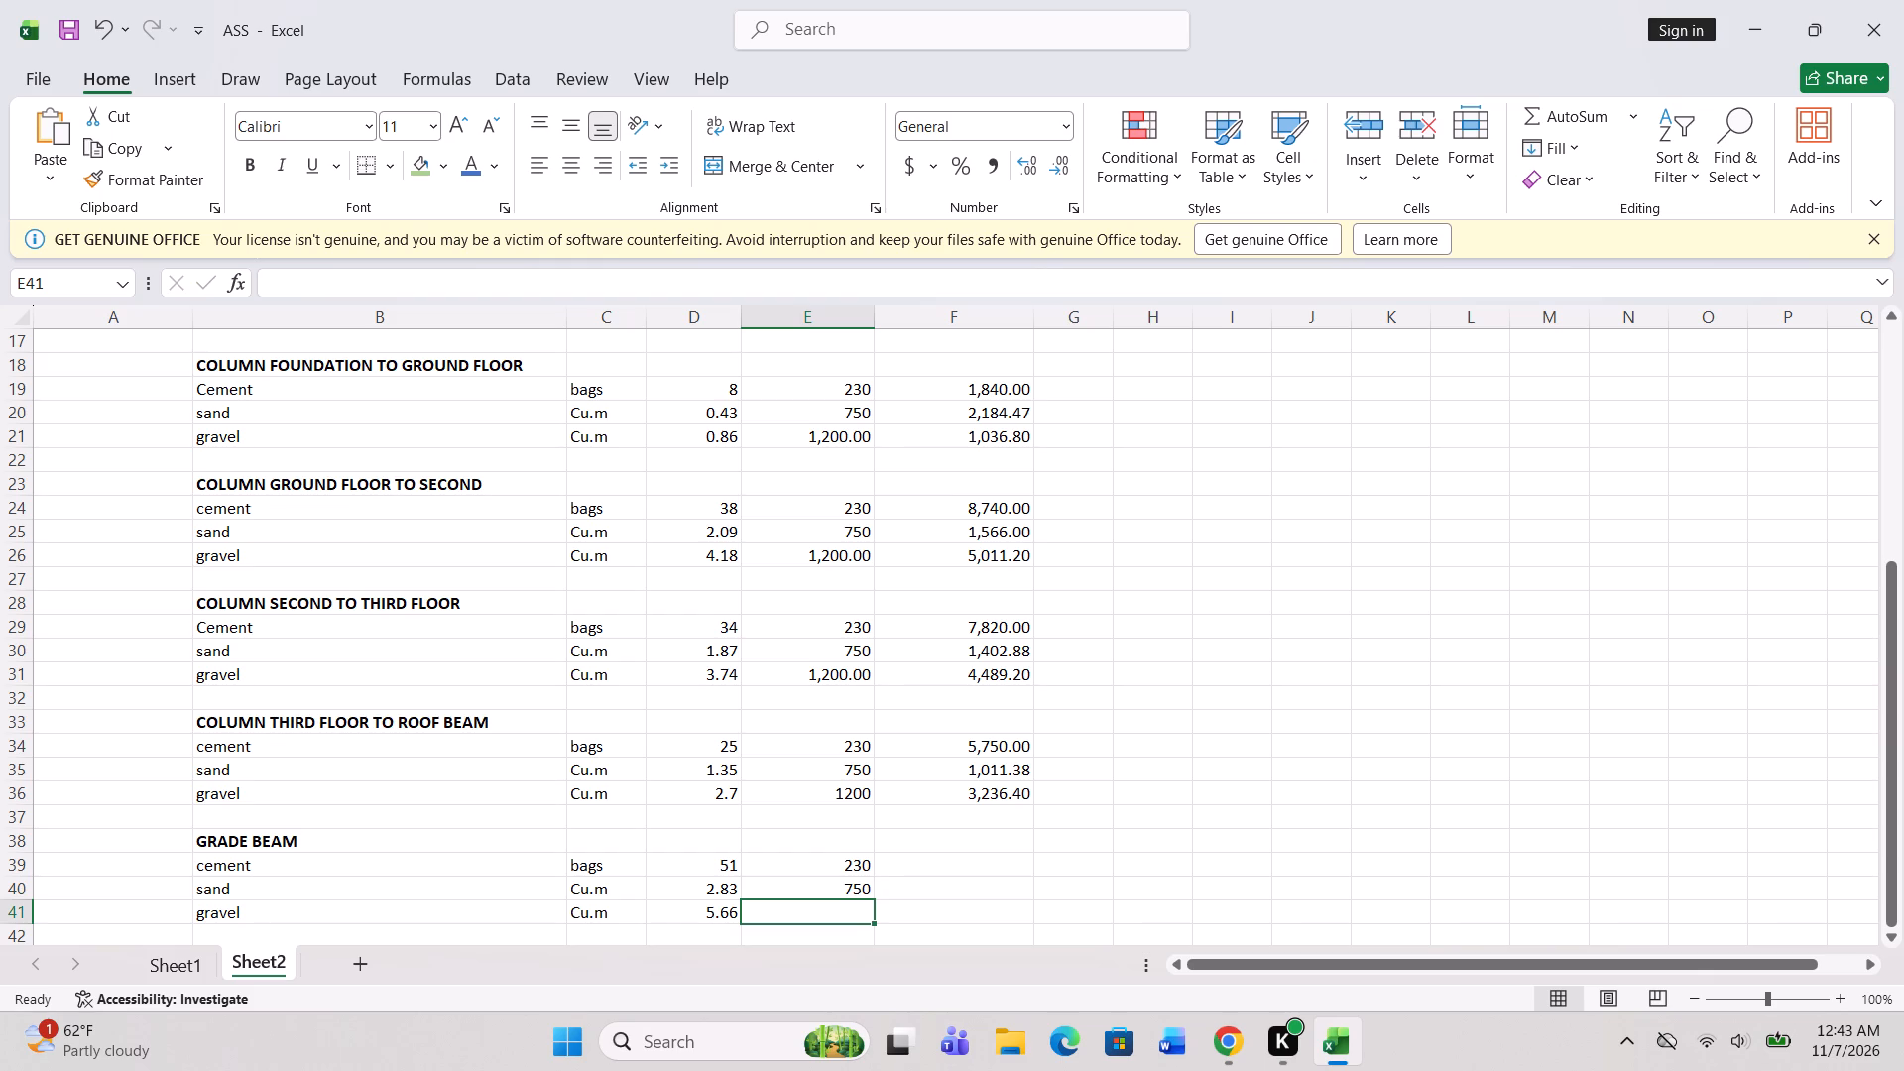
pyautogui.write('12')
pyautogui.press('BackSpace')
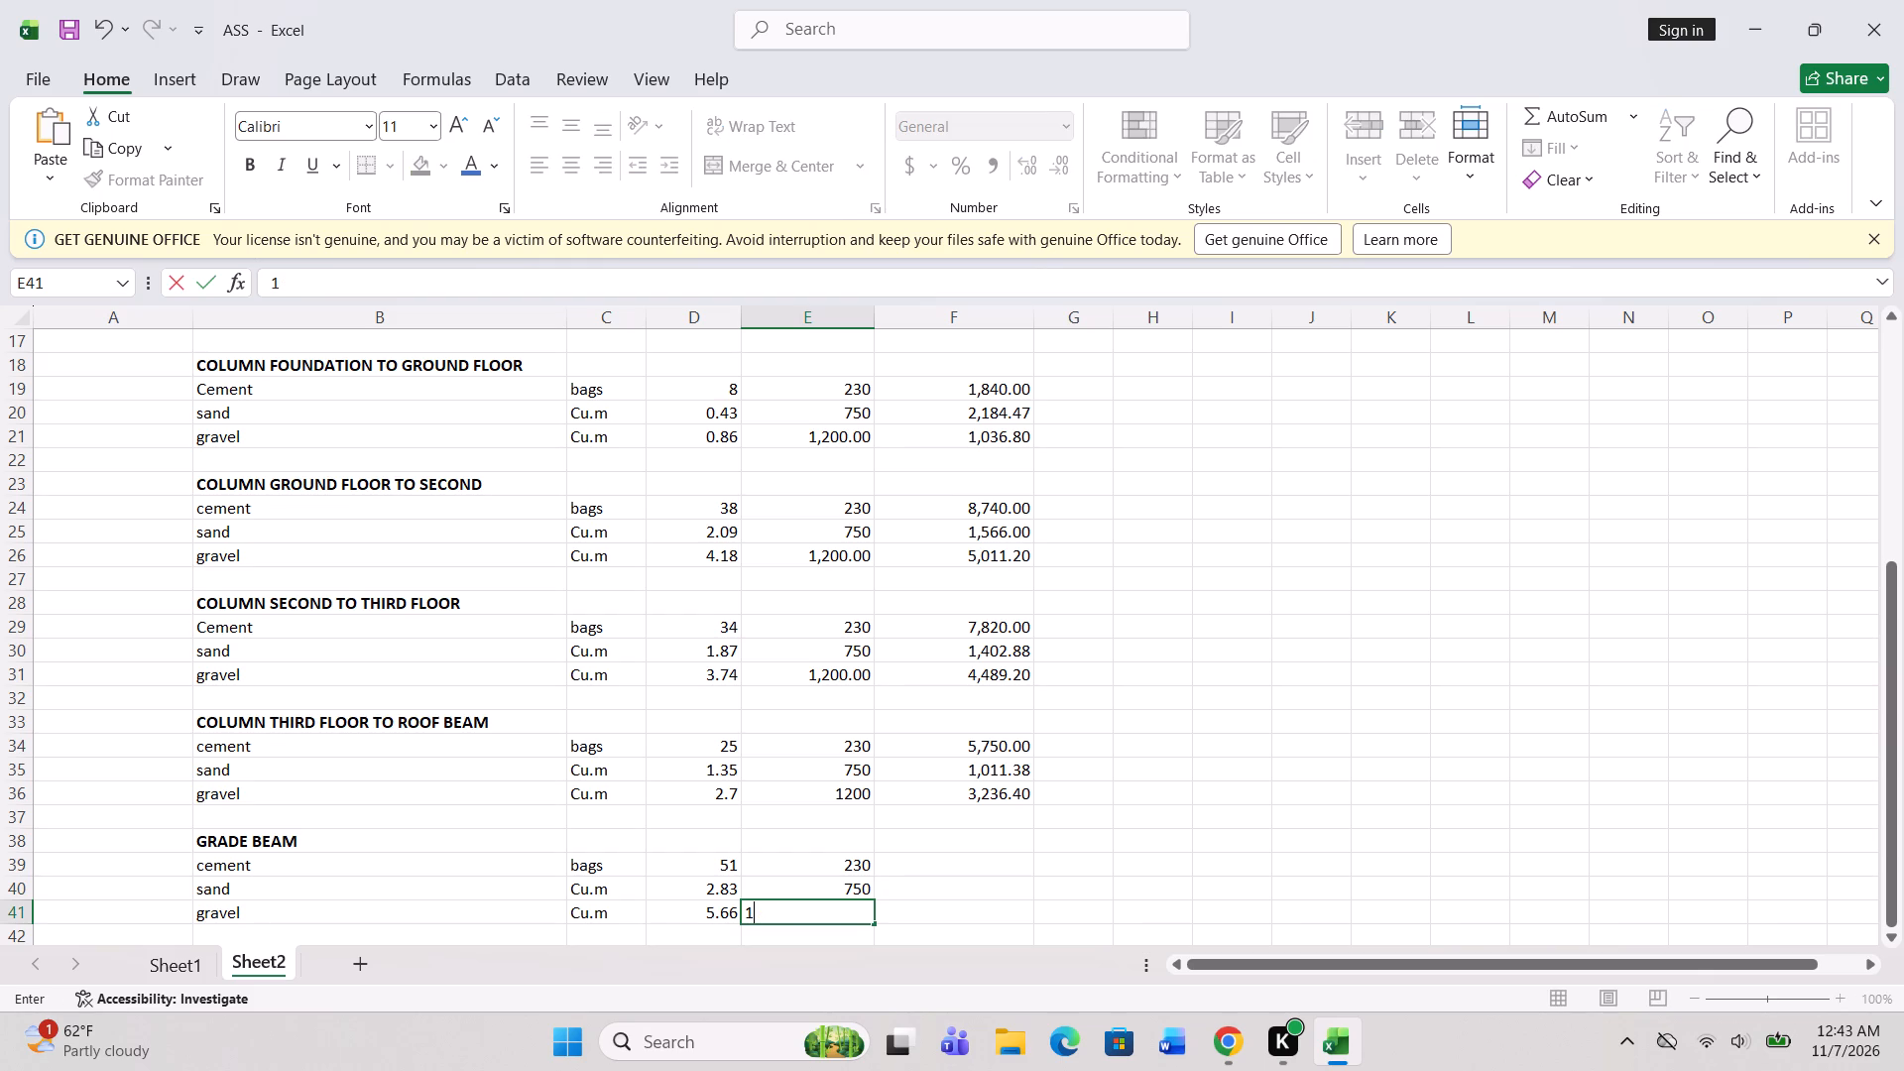
pyautogui.write(',200.00')
# Enter 11,730.00 as the total cost of the grade beam cement in F39.
pyautogui.click(1010, 860)
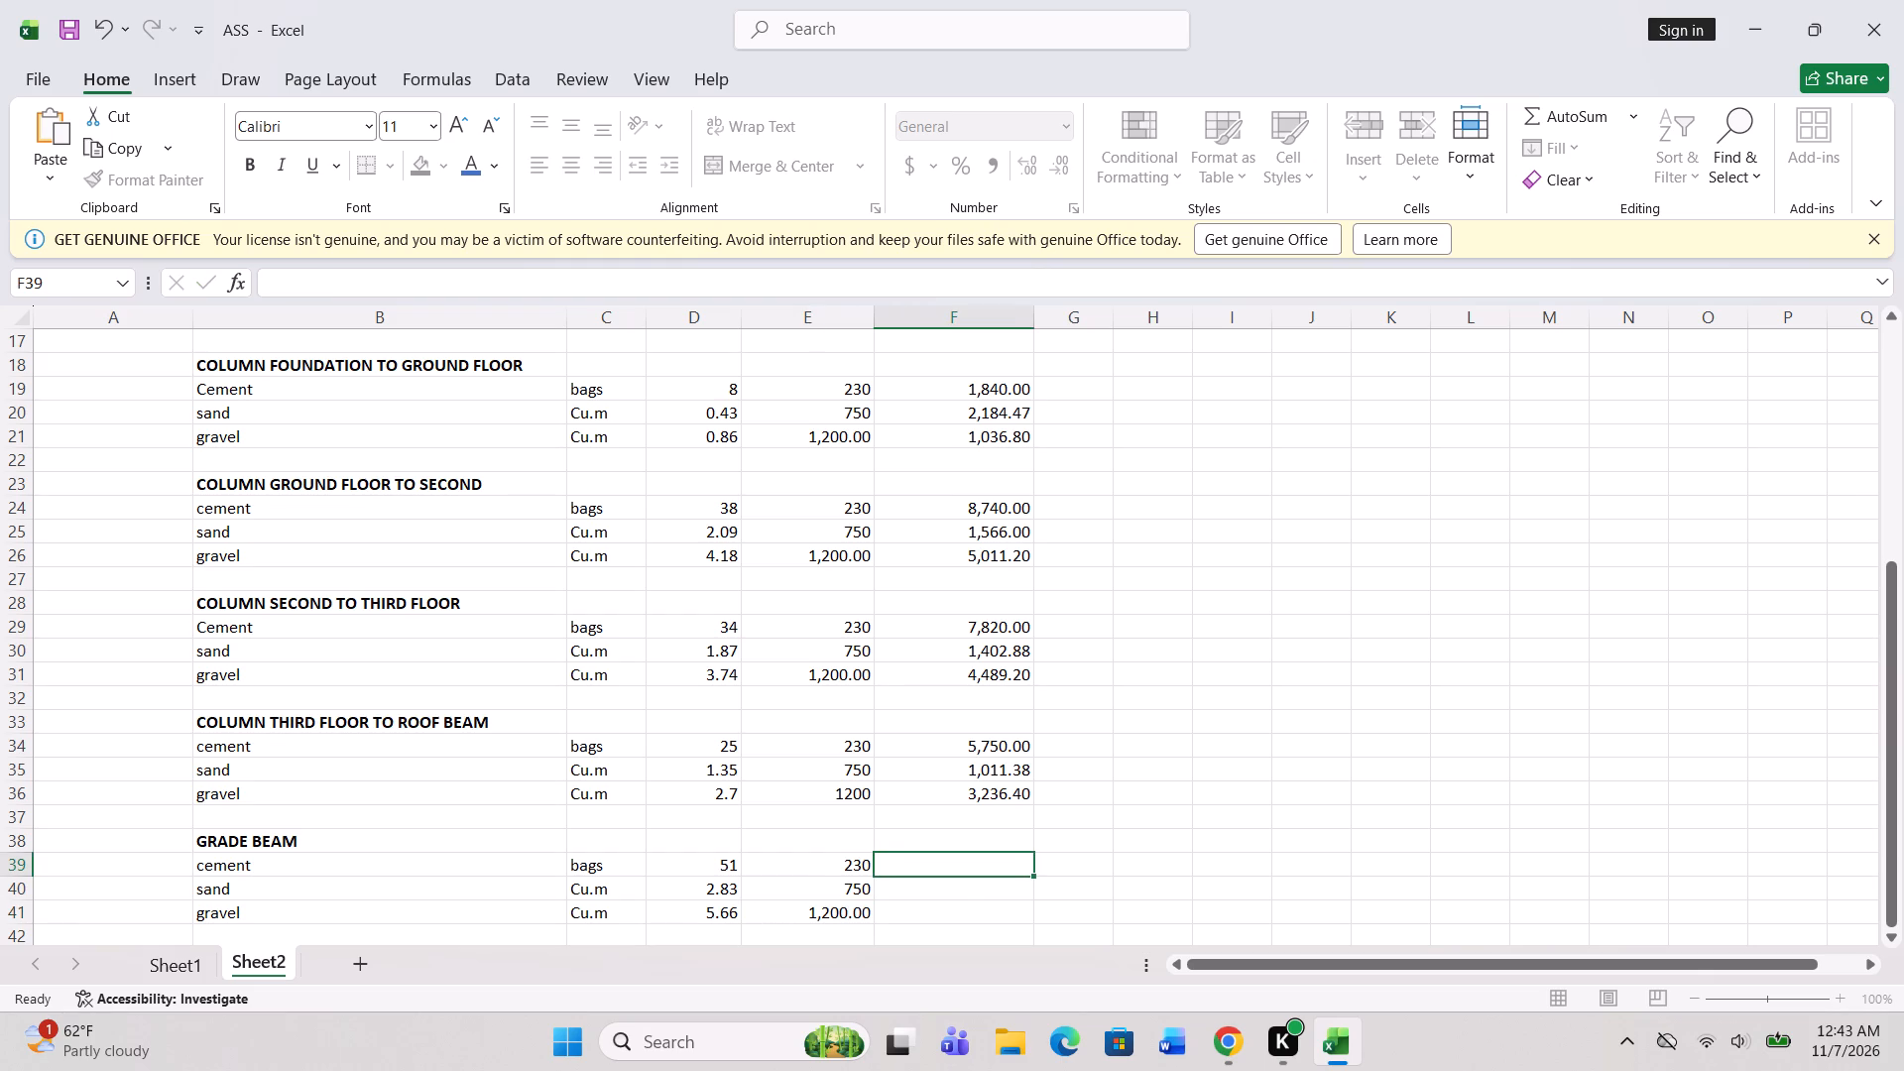
pyautogui.write('11')
pyautogui.press('.')
pyautogui.press('BackSpace')
pyautogui.press(',')
pyautogui.press('7')
pyautogui.write('30')
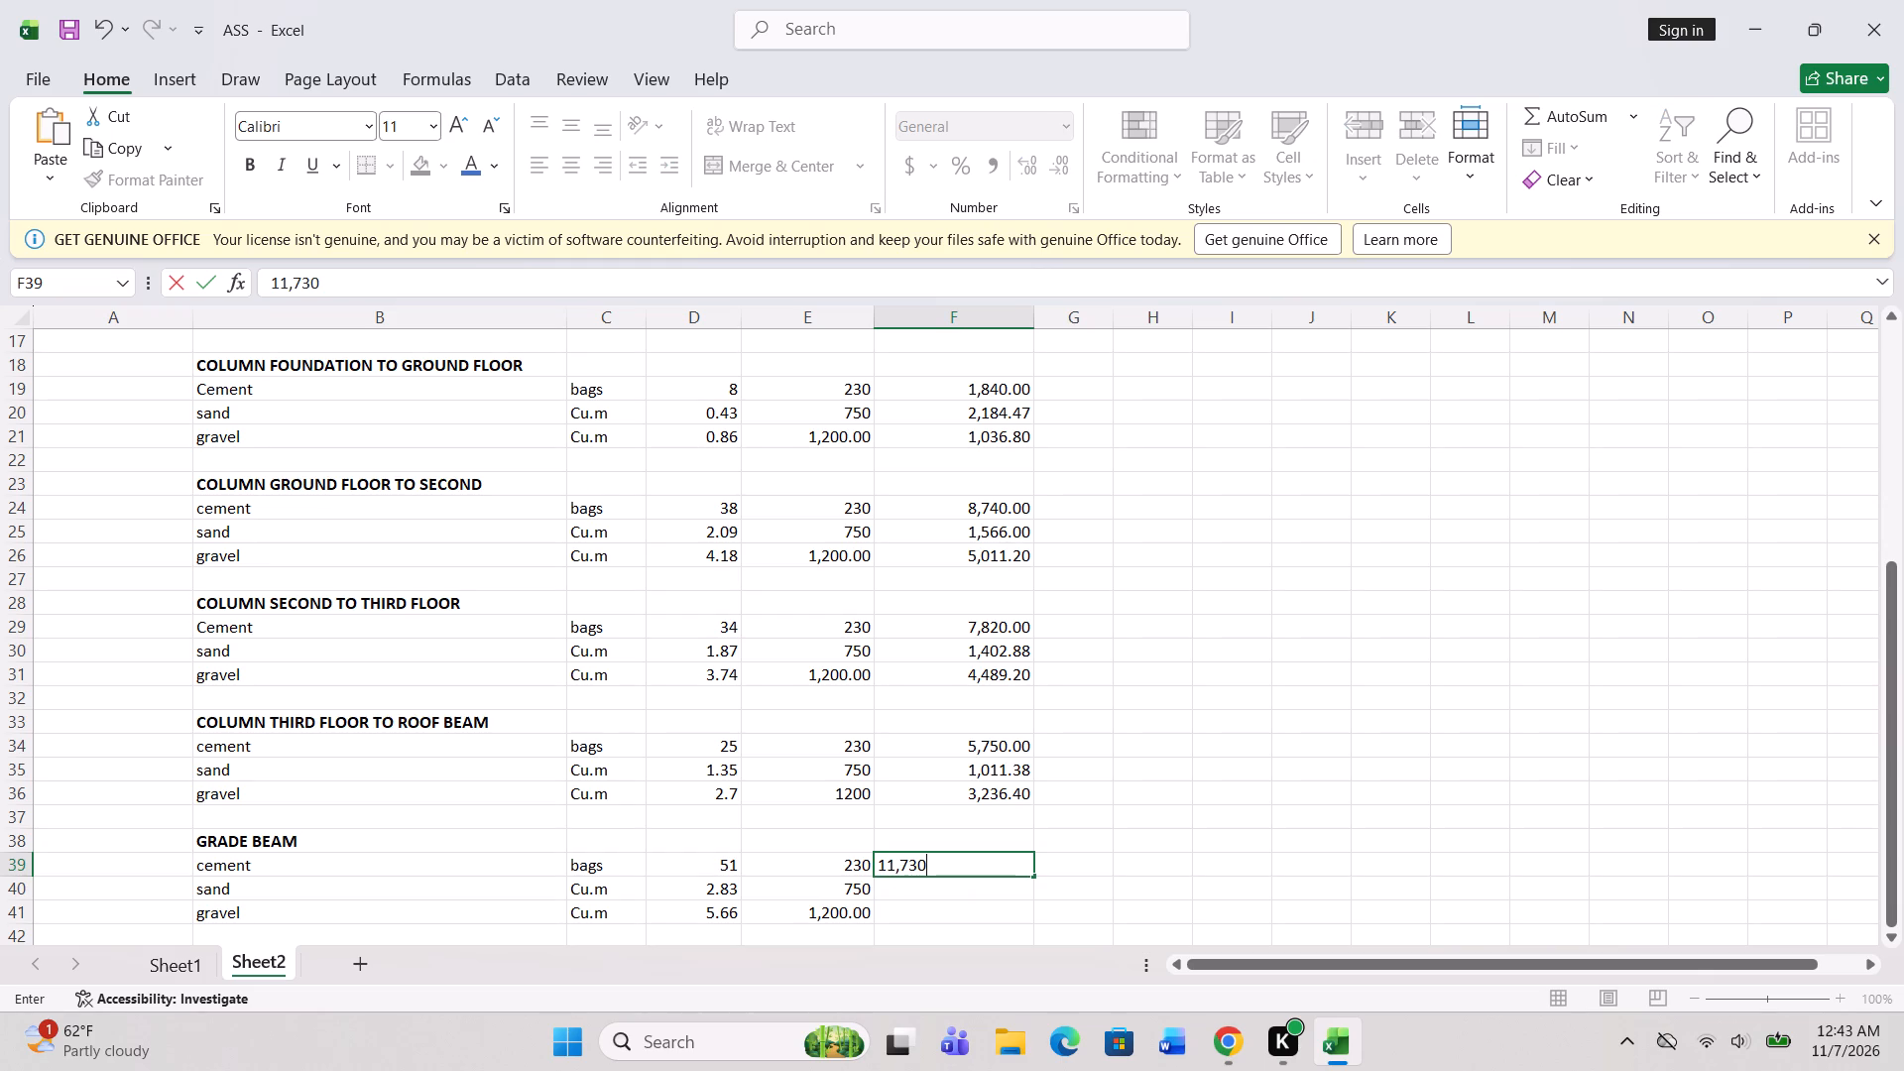
pyautogui.press('.')
pyautogui.write('00')
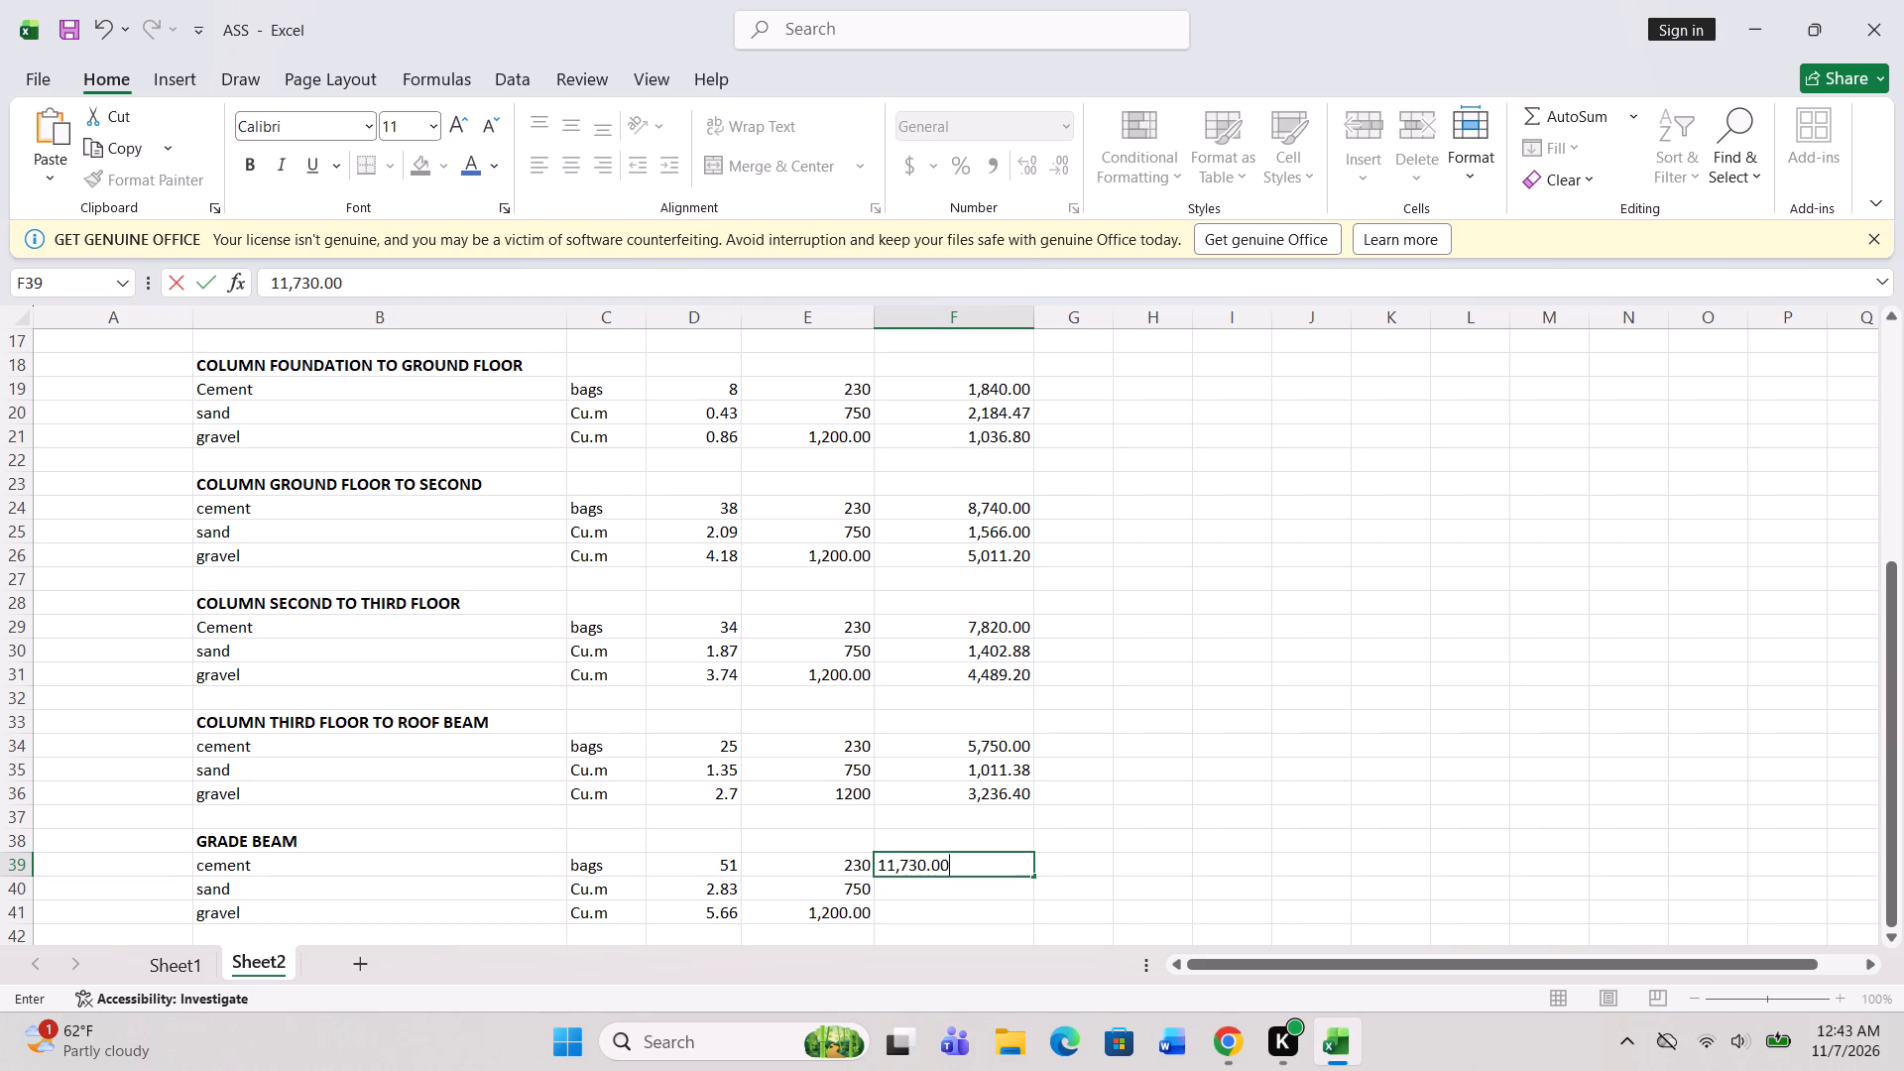
# Enter the remaining grade beam total costs: 2,124.09 for sand in F40 and 6,797.10 for gravel in F41.
pyautogui.click(966, 892)
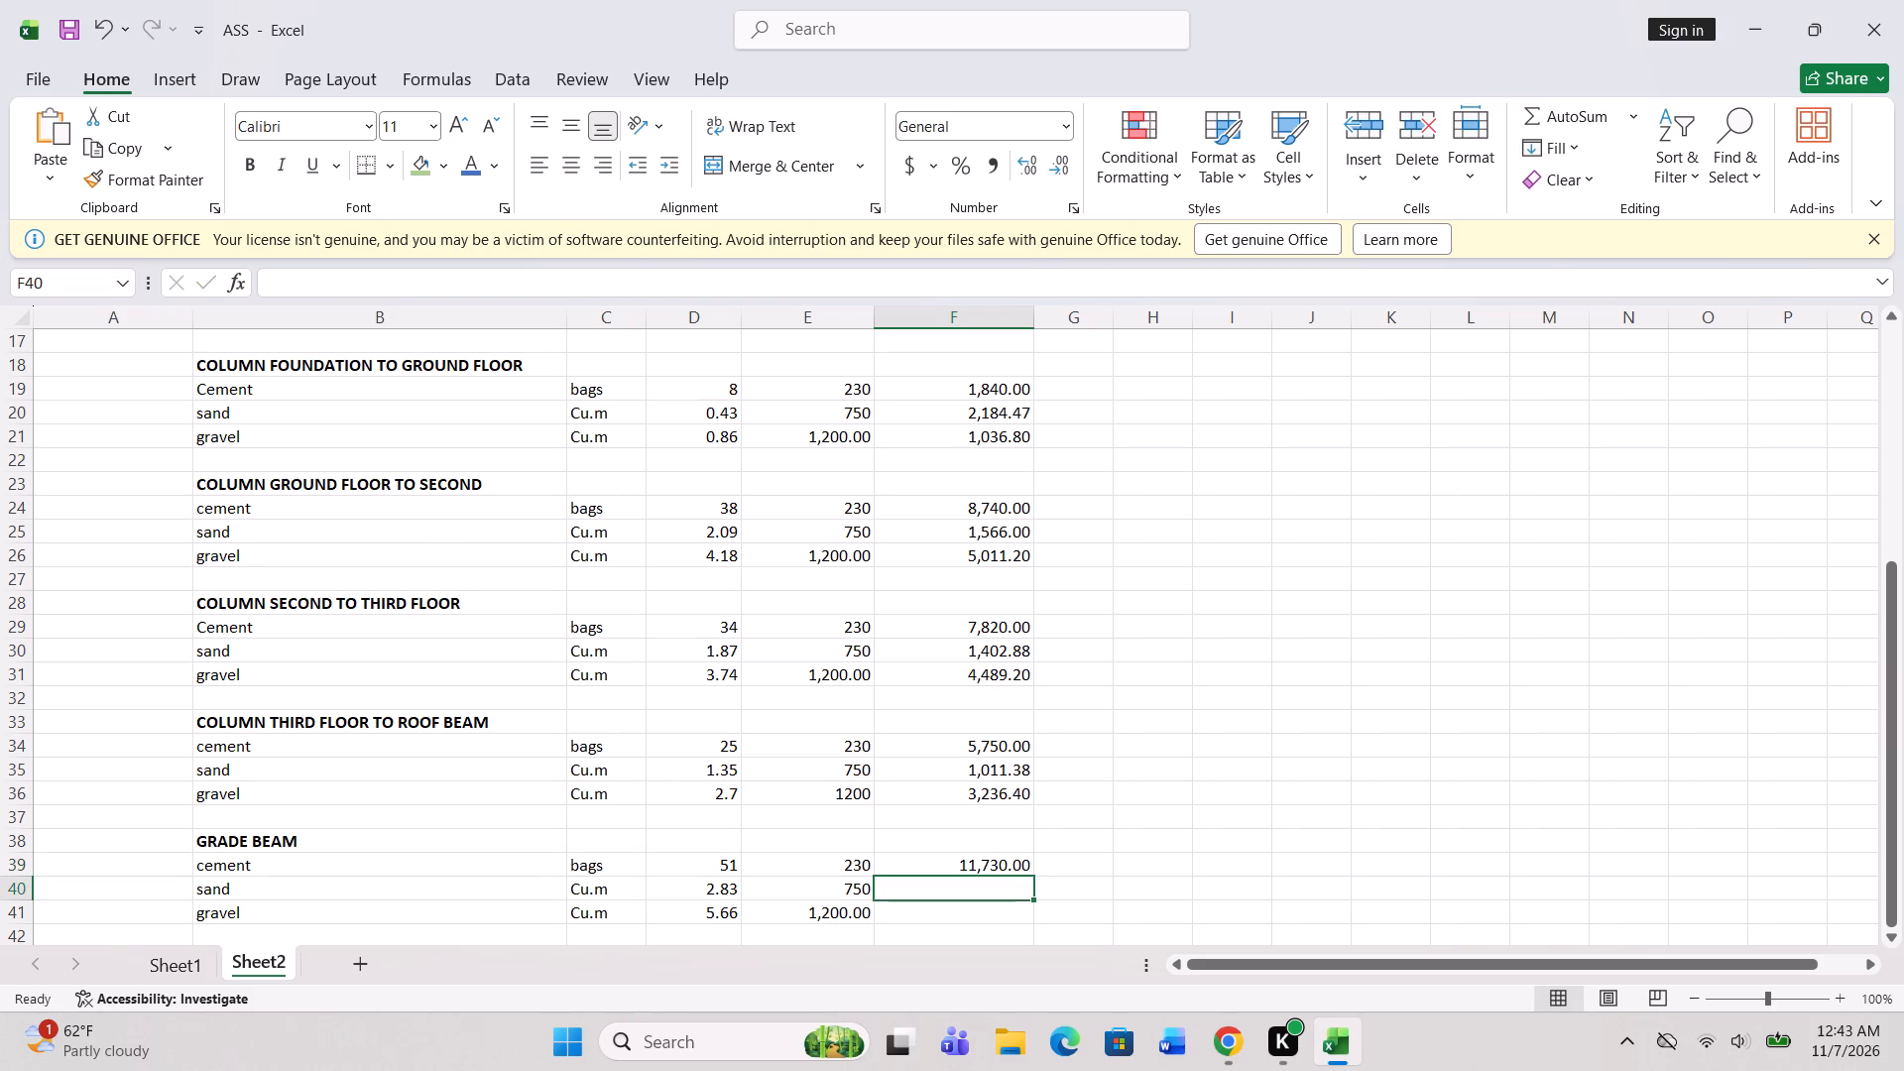
pyautogui.write('2,124.')
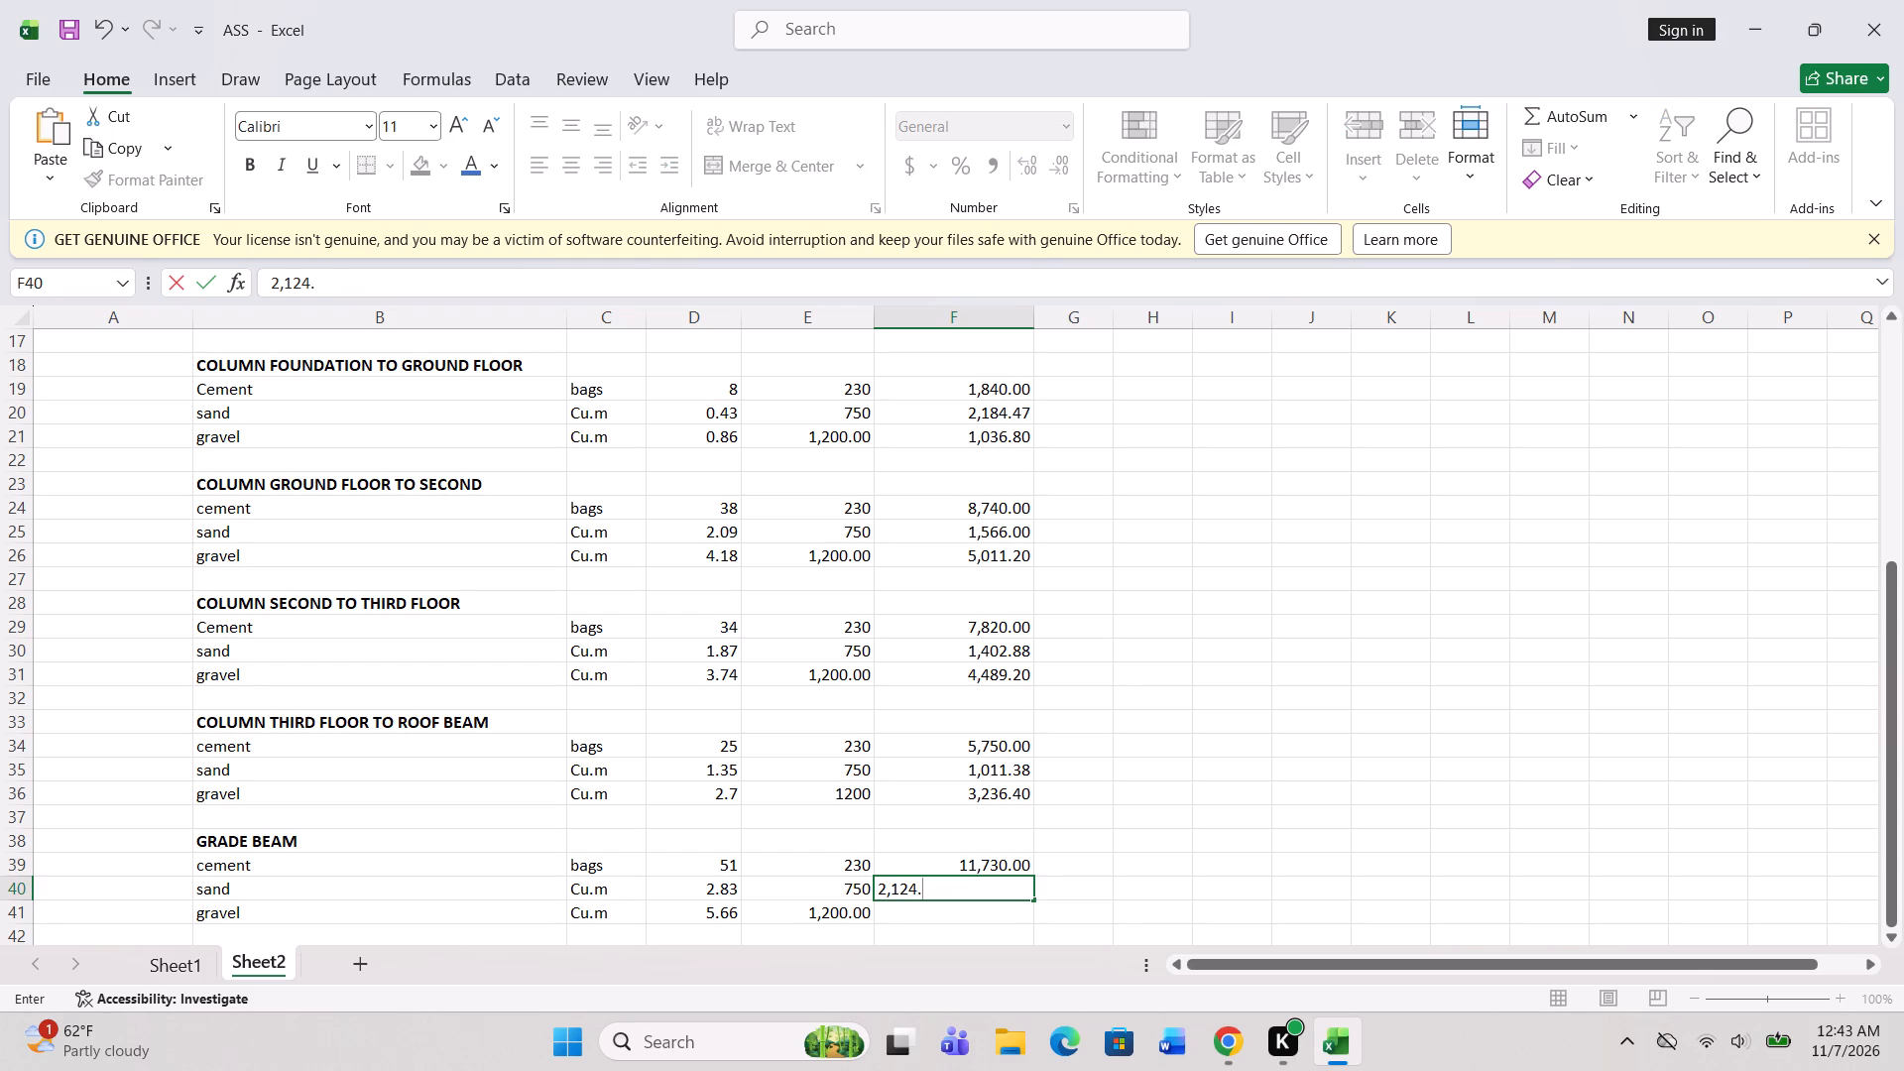
pyautogui.write('09')
pyautogui.press('Down')
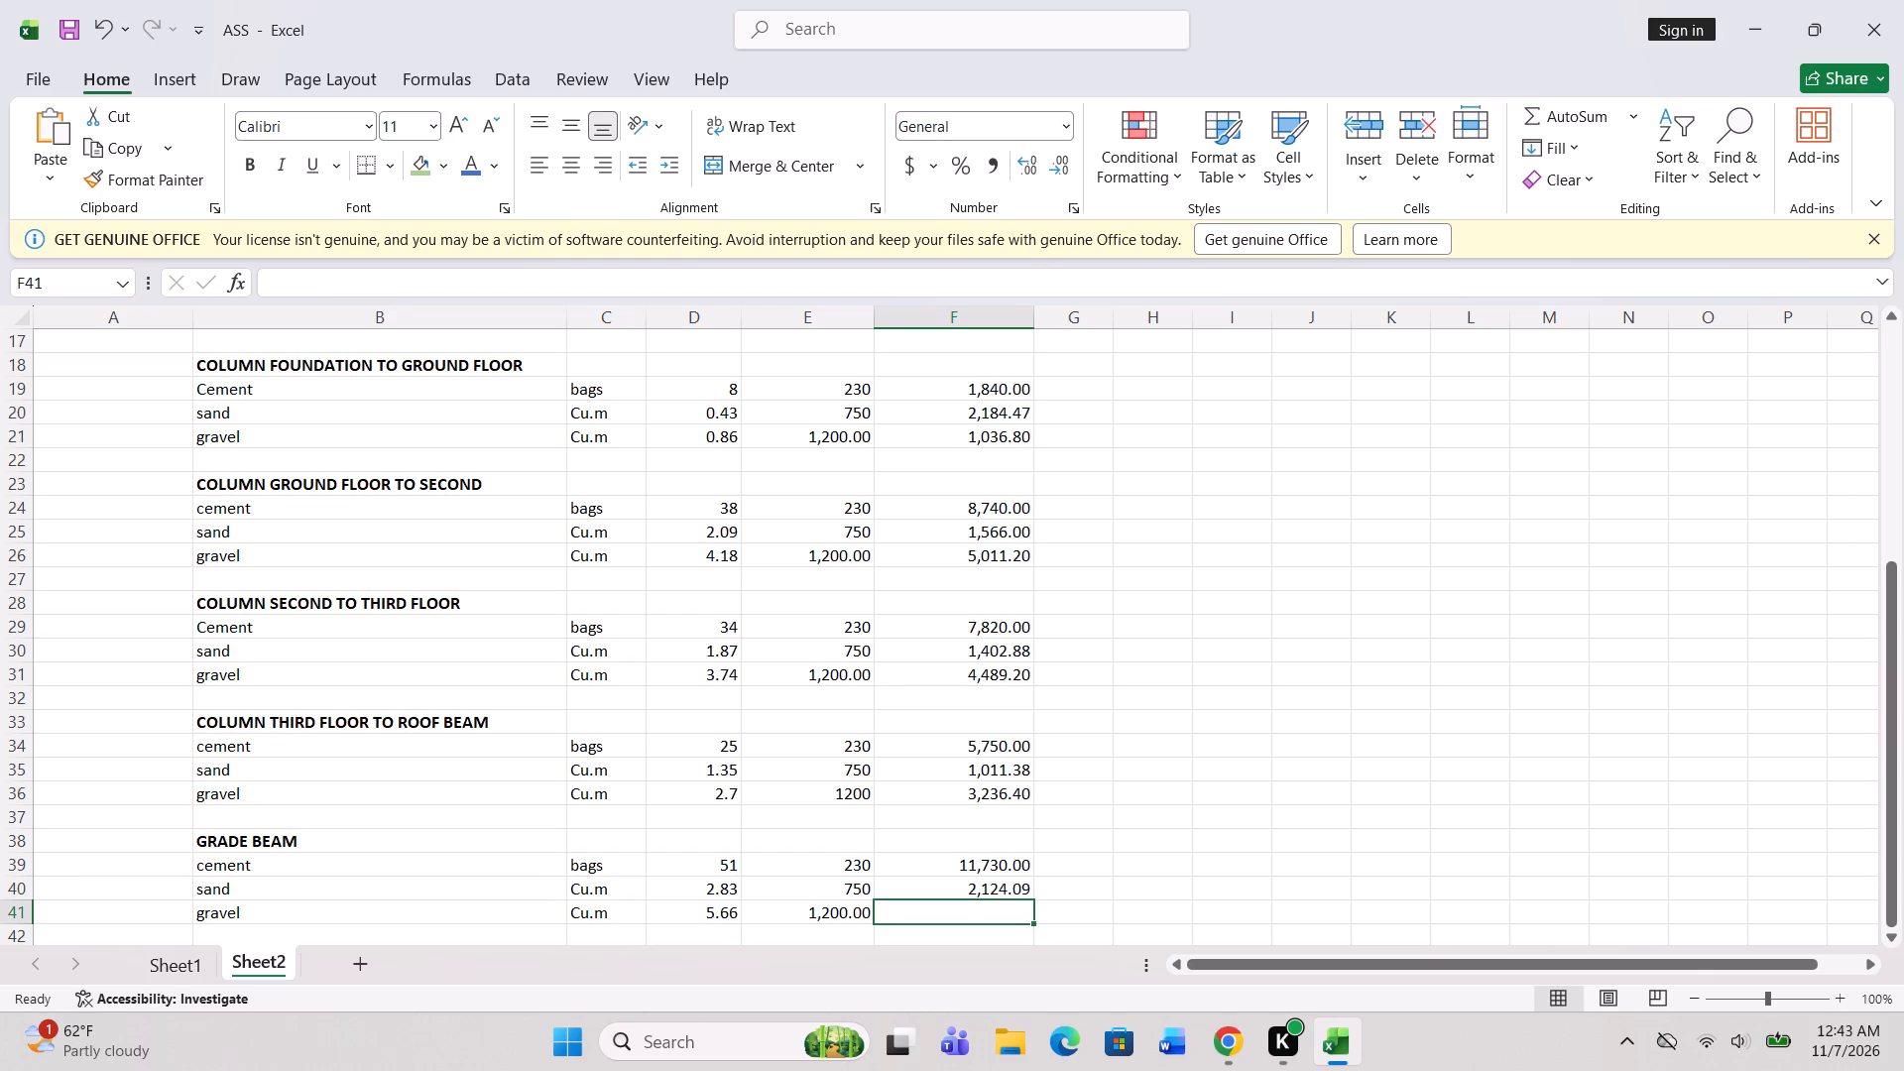
pyautogui.press('6')
pyautogui.write(',797')
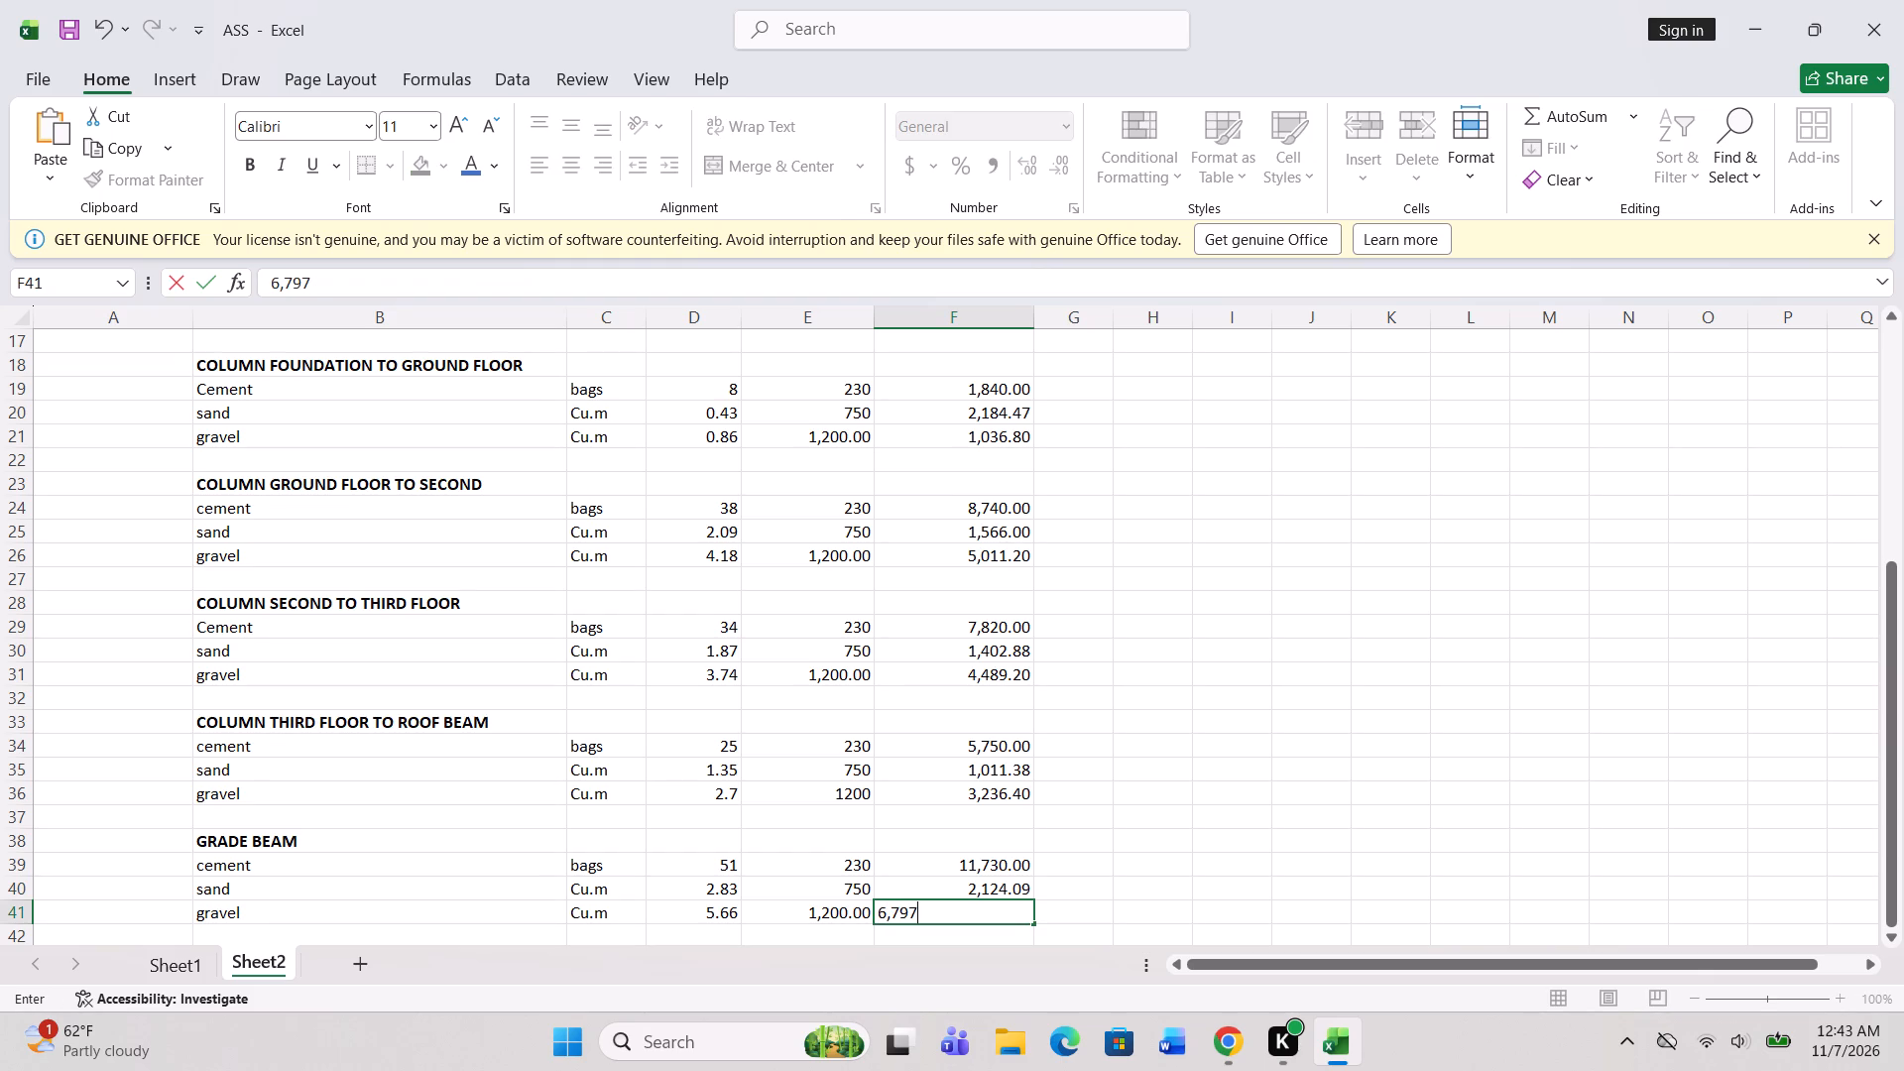
pyautogui.press('.')
pyautogui.write('10')
pyautogui.press('Down')
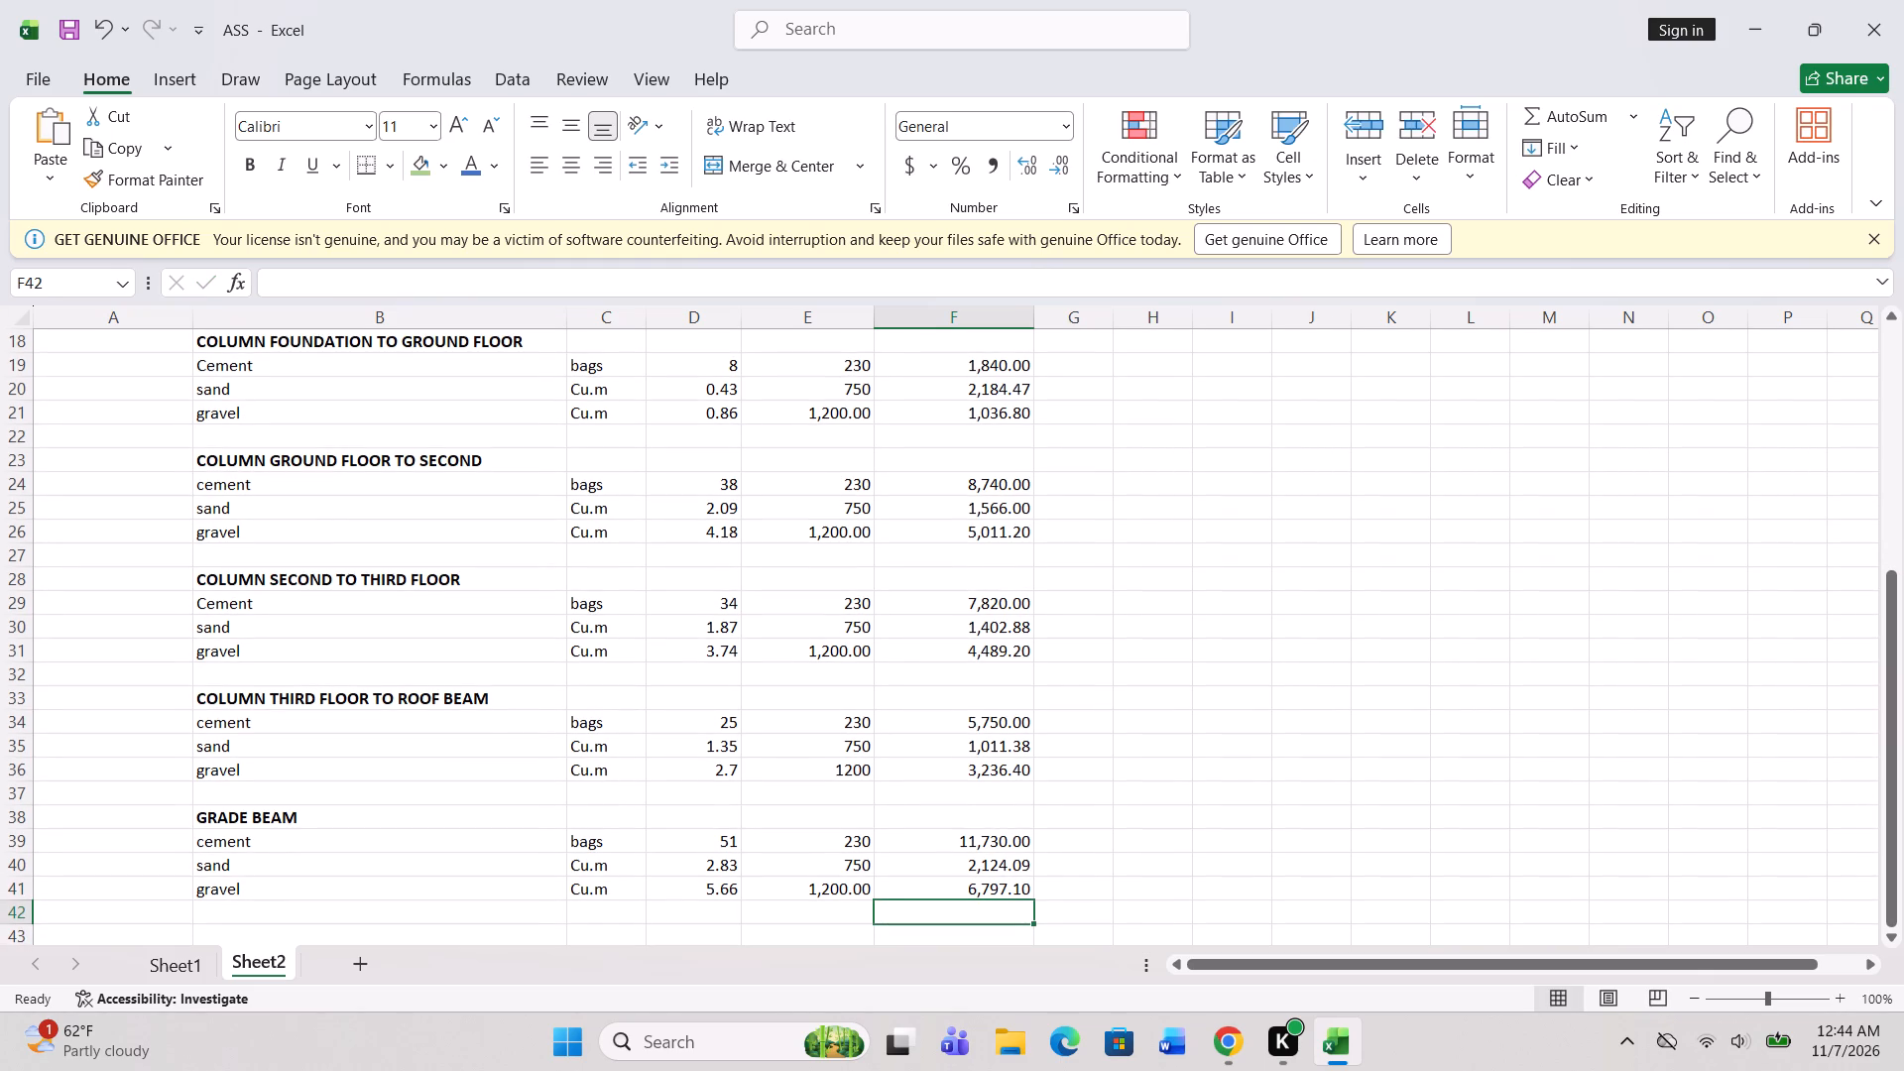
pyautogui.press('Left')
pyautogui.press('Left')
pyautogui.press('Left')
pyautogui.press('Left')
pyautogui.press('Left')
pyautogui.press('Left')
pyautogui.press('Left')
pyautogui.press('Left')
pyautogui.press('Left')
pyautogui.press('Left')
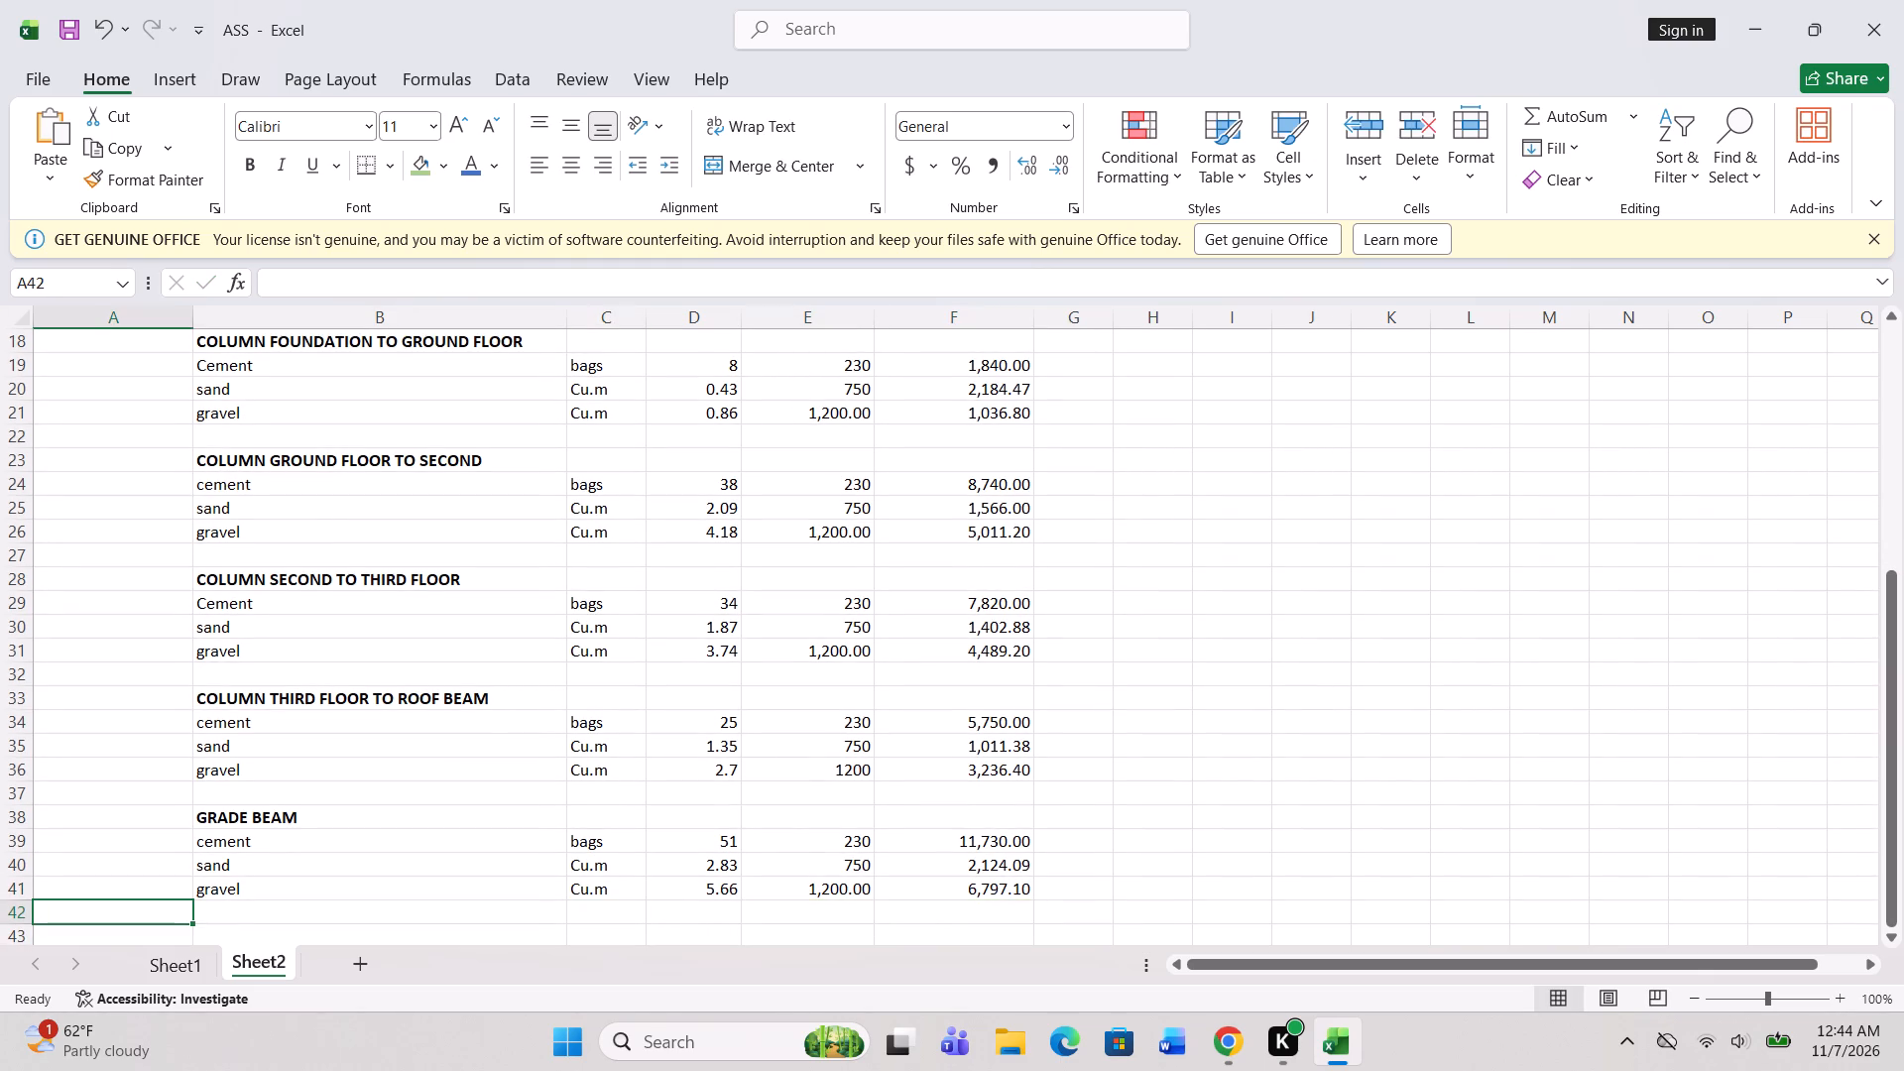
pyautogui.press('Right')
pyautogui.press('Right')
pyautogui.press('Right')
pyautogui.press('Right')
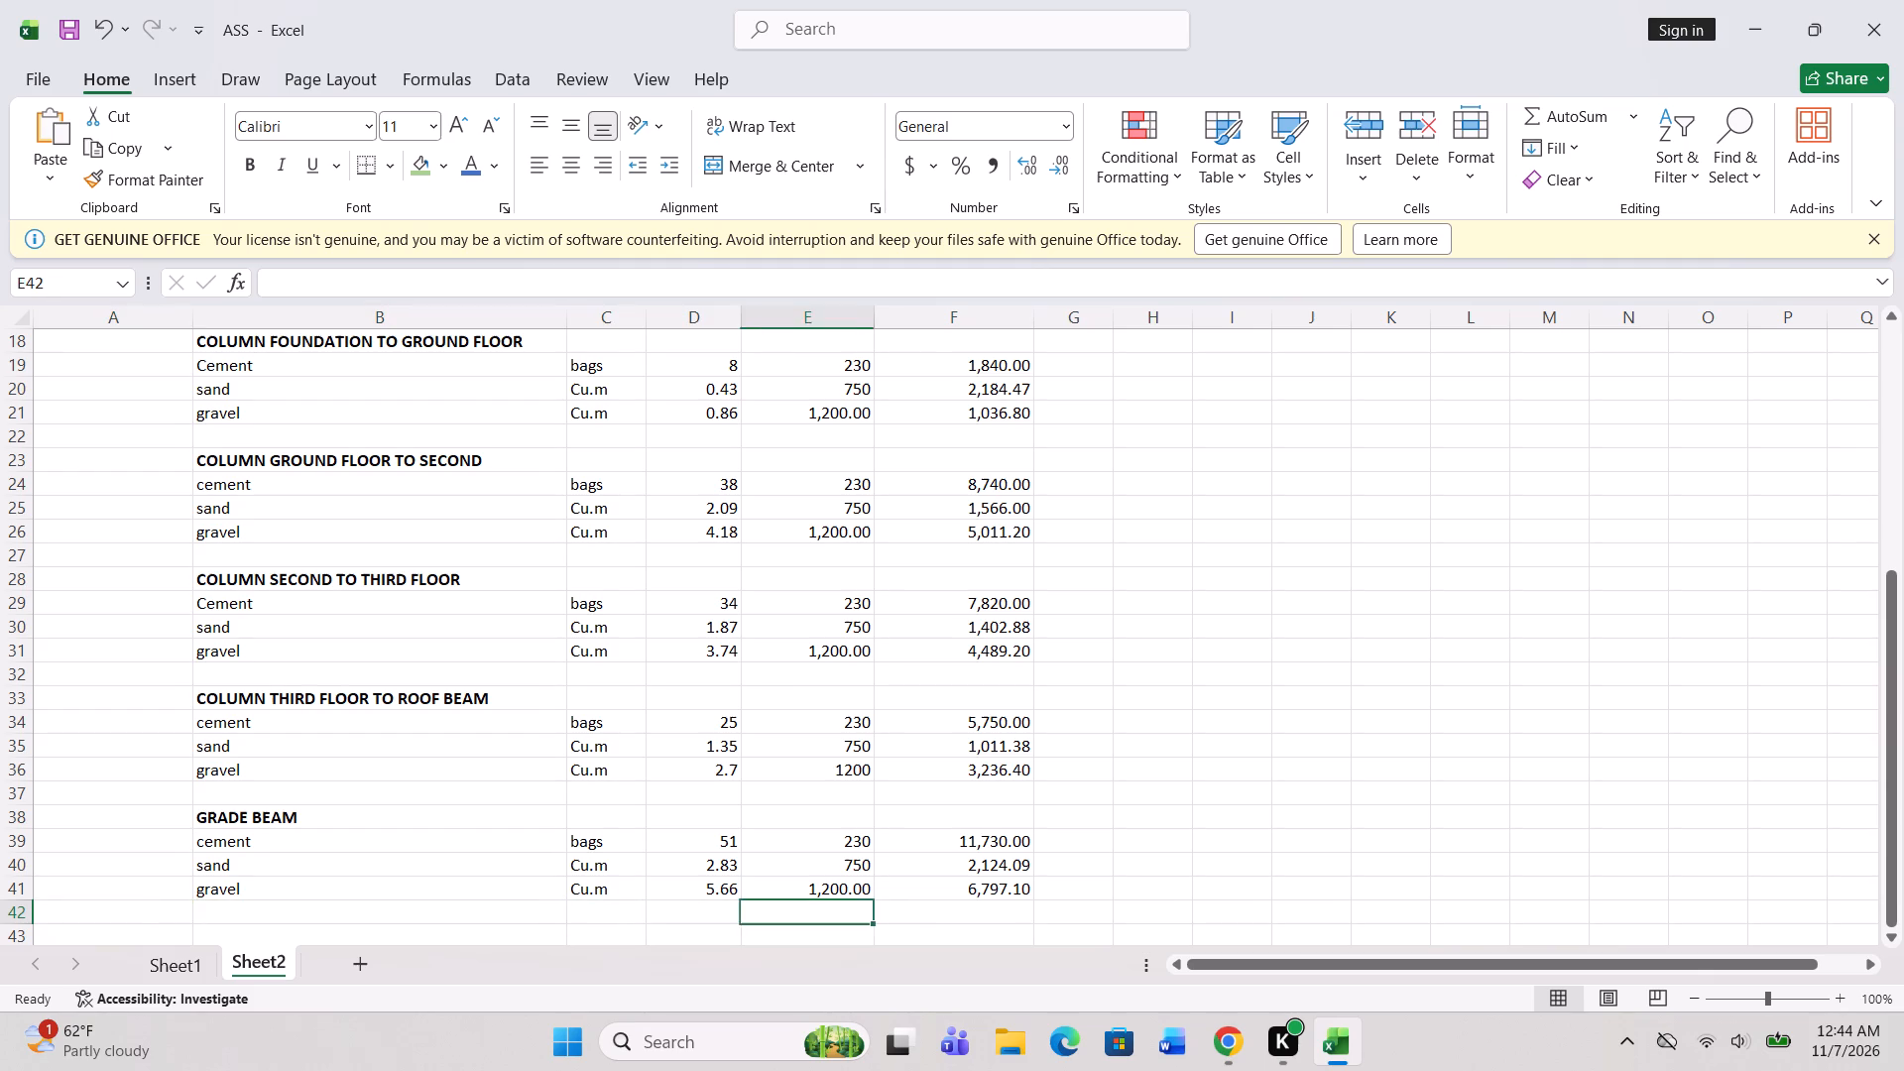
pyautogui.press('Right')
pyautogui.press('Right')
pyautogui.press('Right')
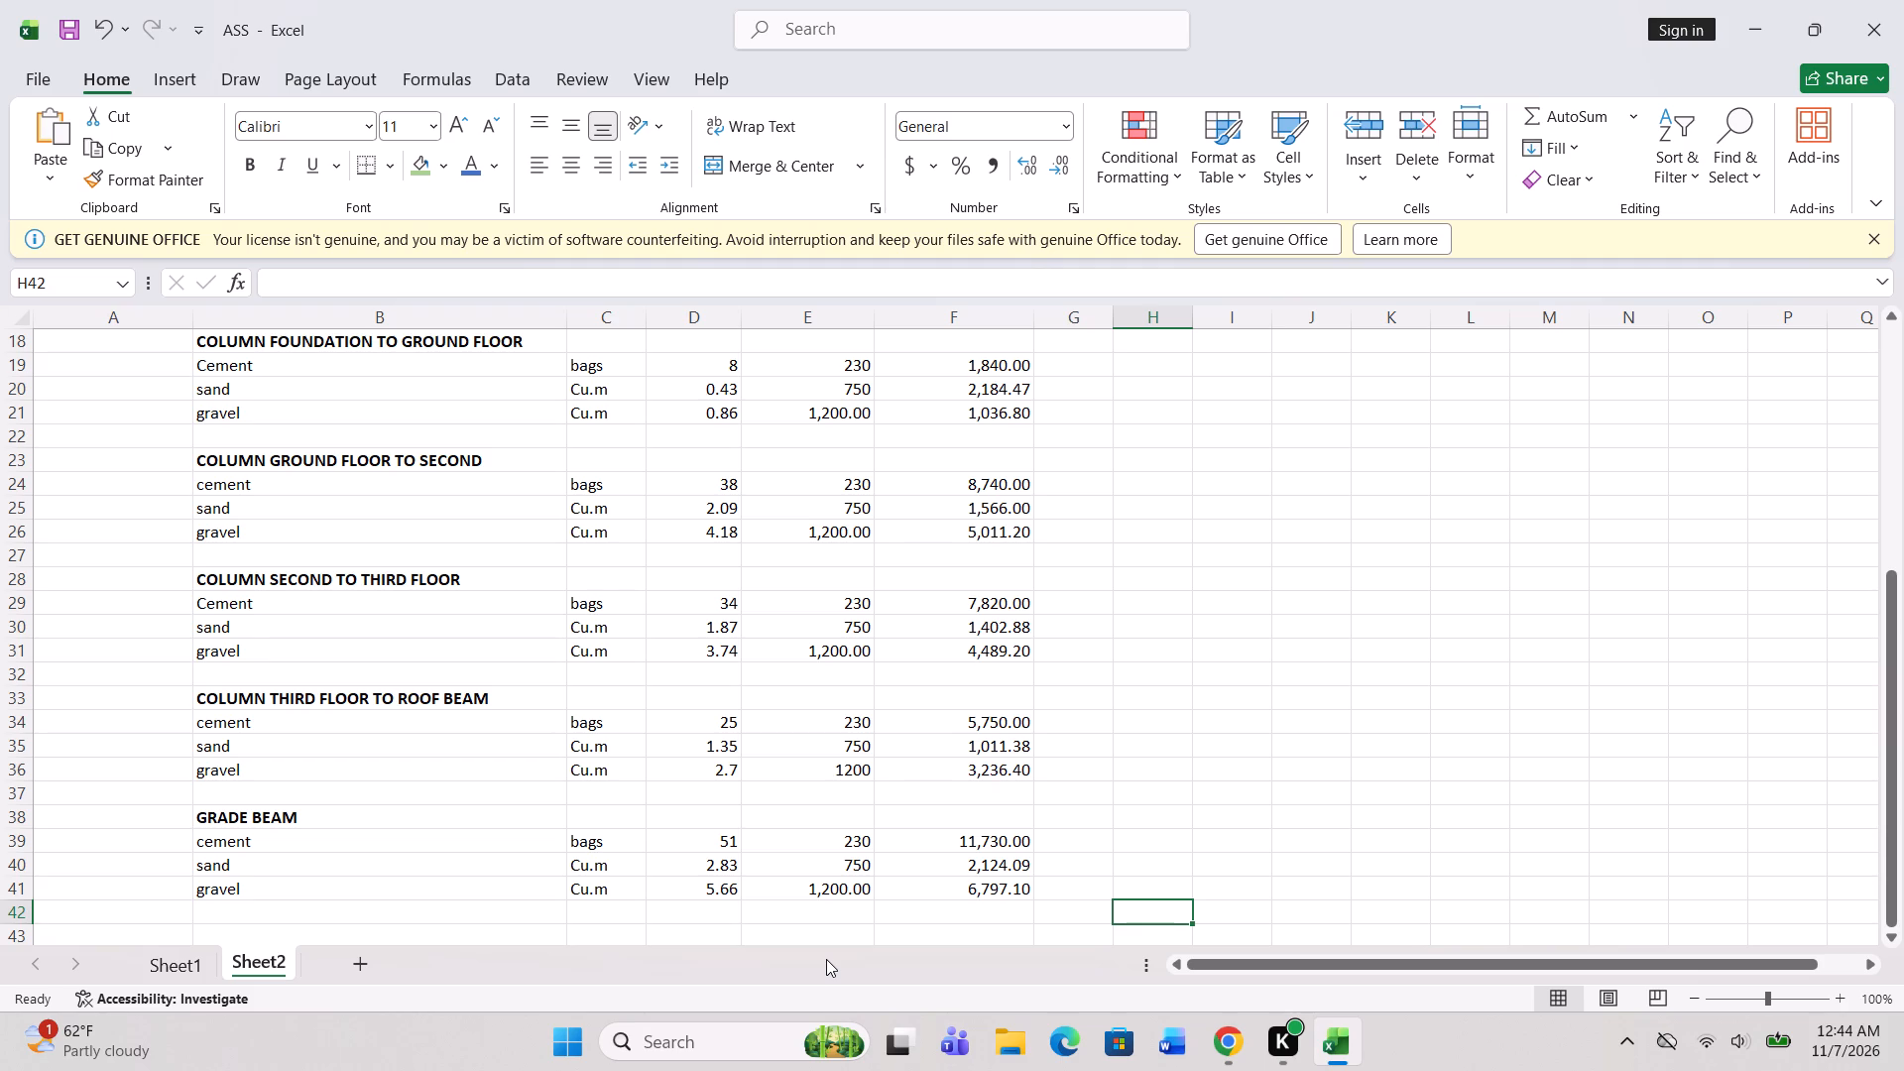
# Add the section heading COLUMN THIRD TO ROOF BEAM in B43 and make it bold.
pyautogui.click(271, 912)
pyautogui.press('Down')
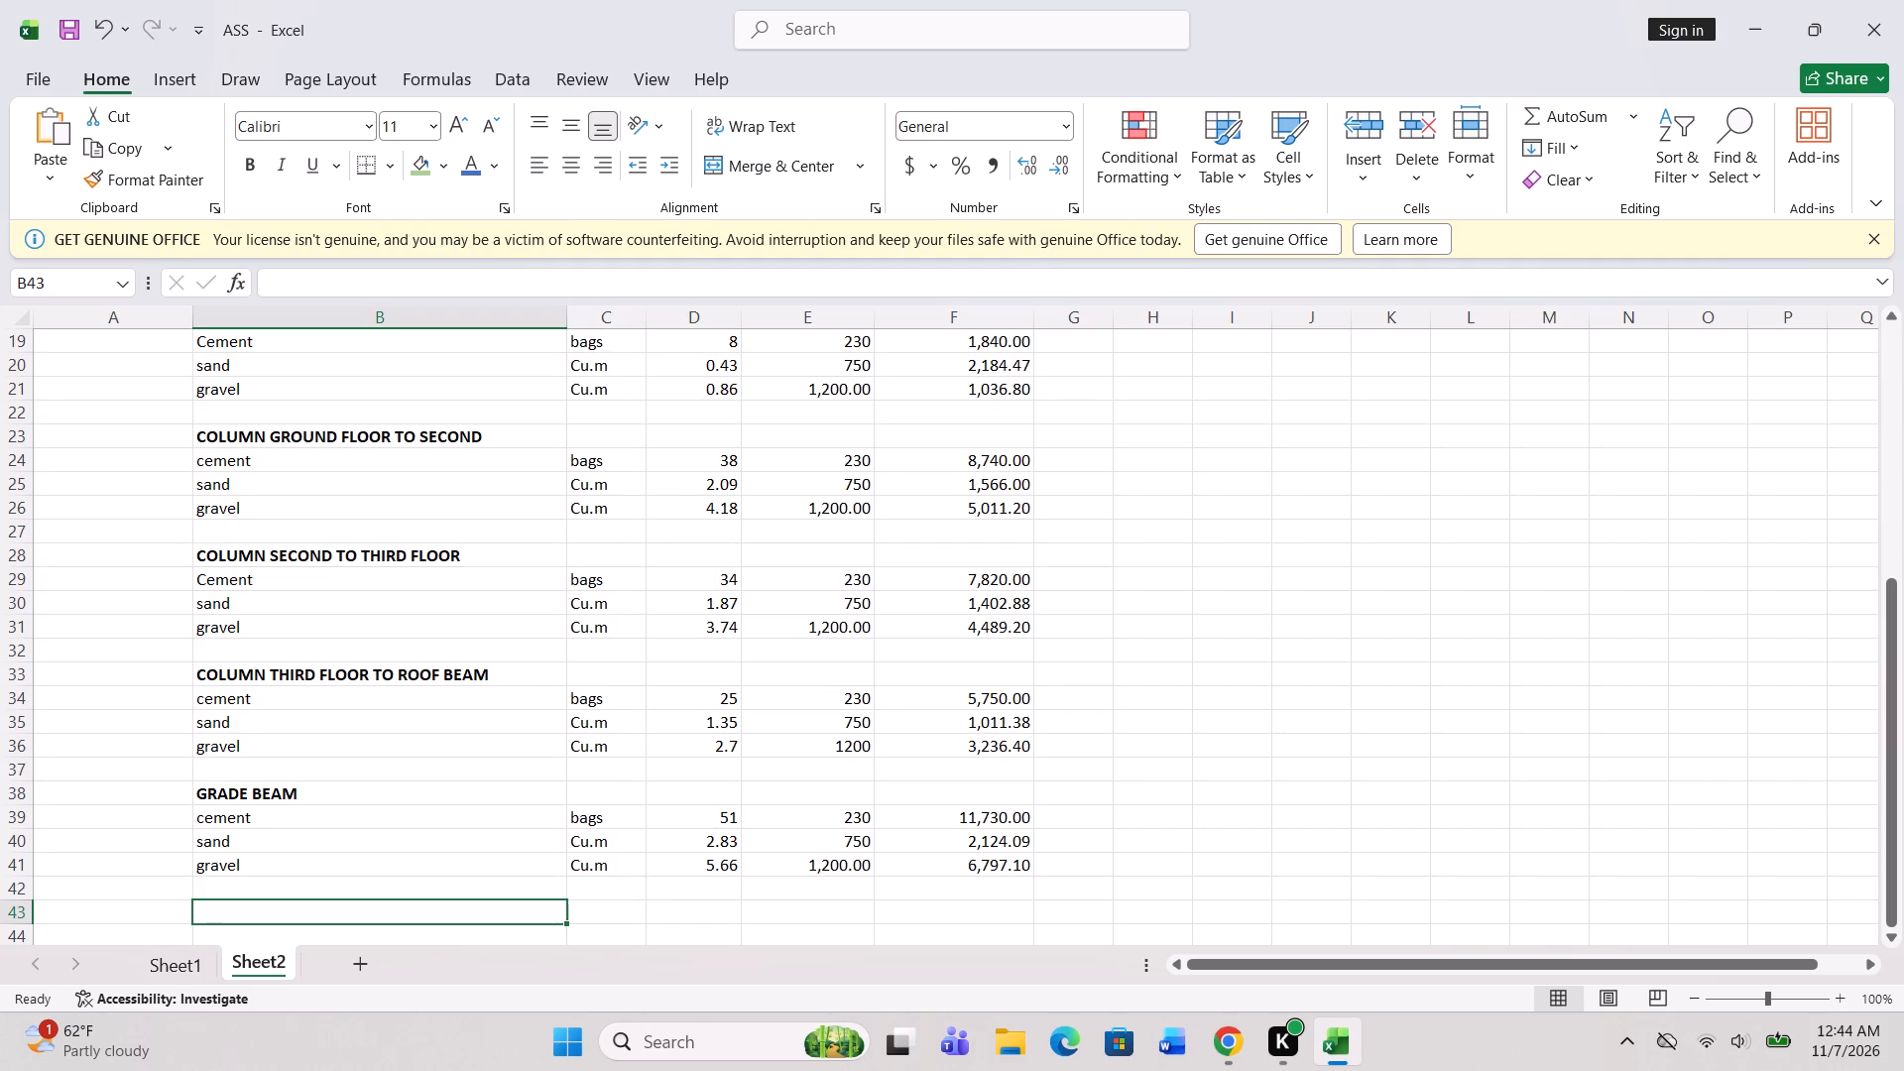
pyautogui.press('c')
pyautogui.write('OLUMN')
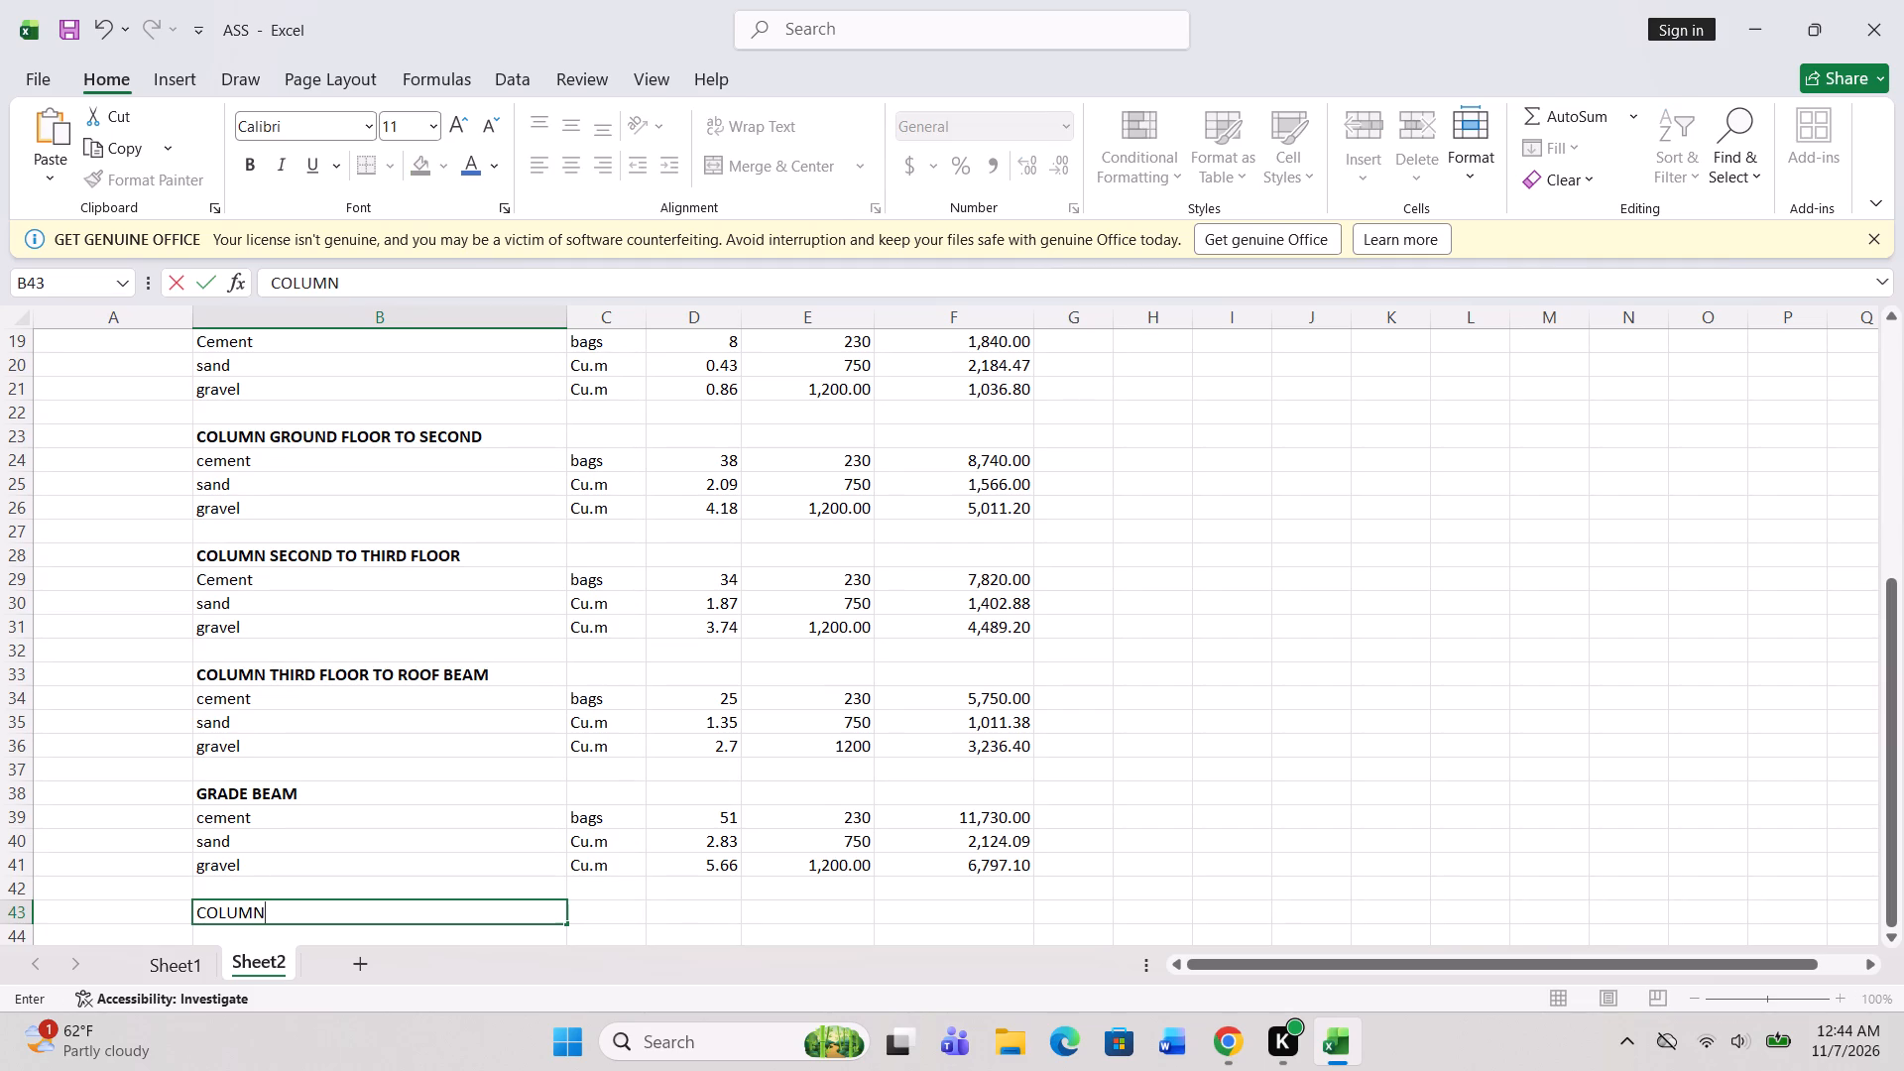
pyautogui.press('space')
pyautogui.write('THIRD T')
pyautogui.press('o')
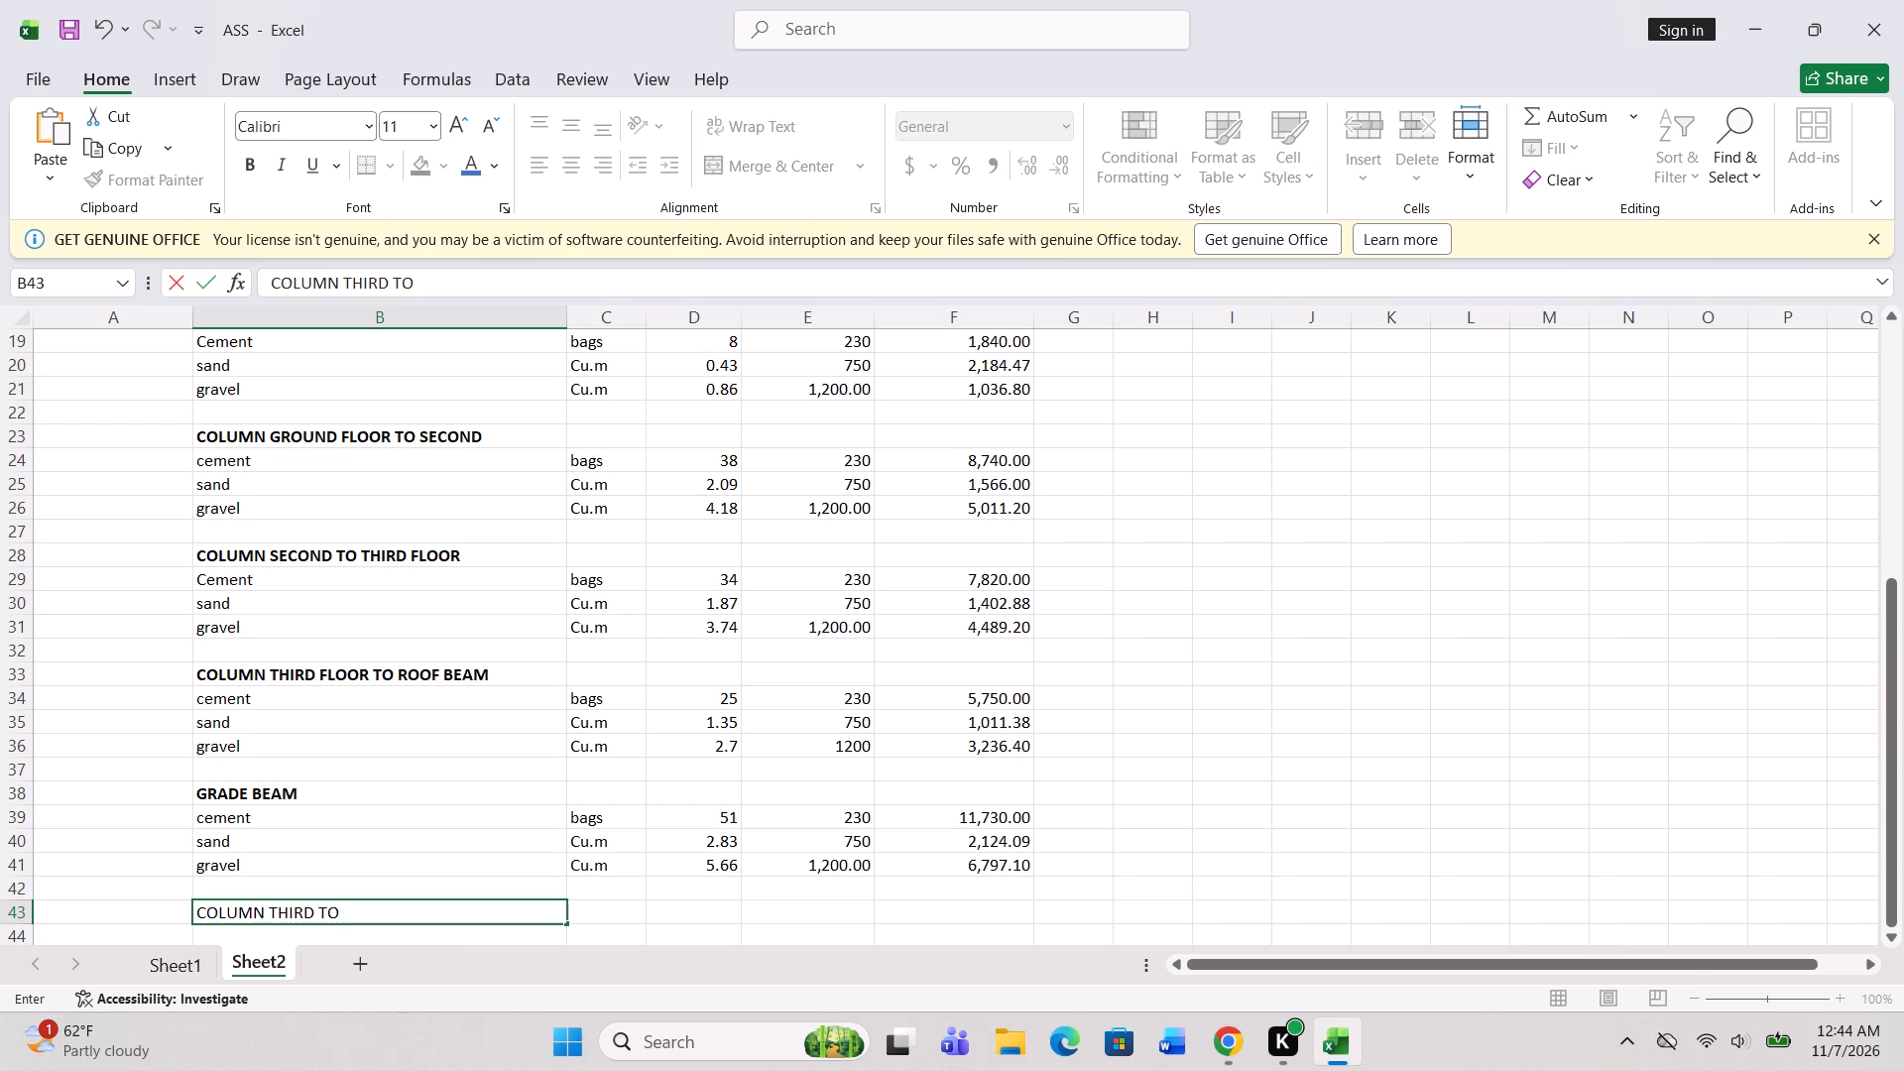
pyautogui.write('ROO')
pyautogui.press('f')
pyautogui.press('space')
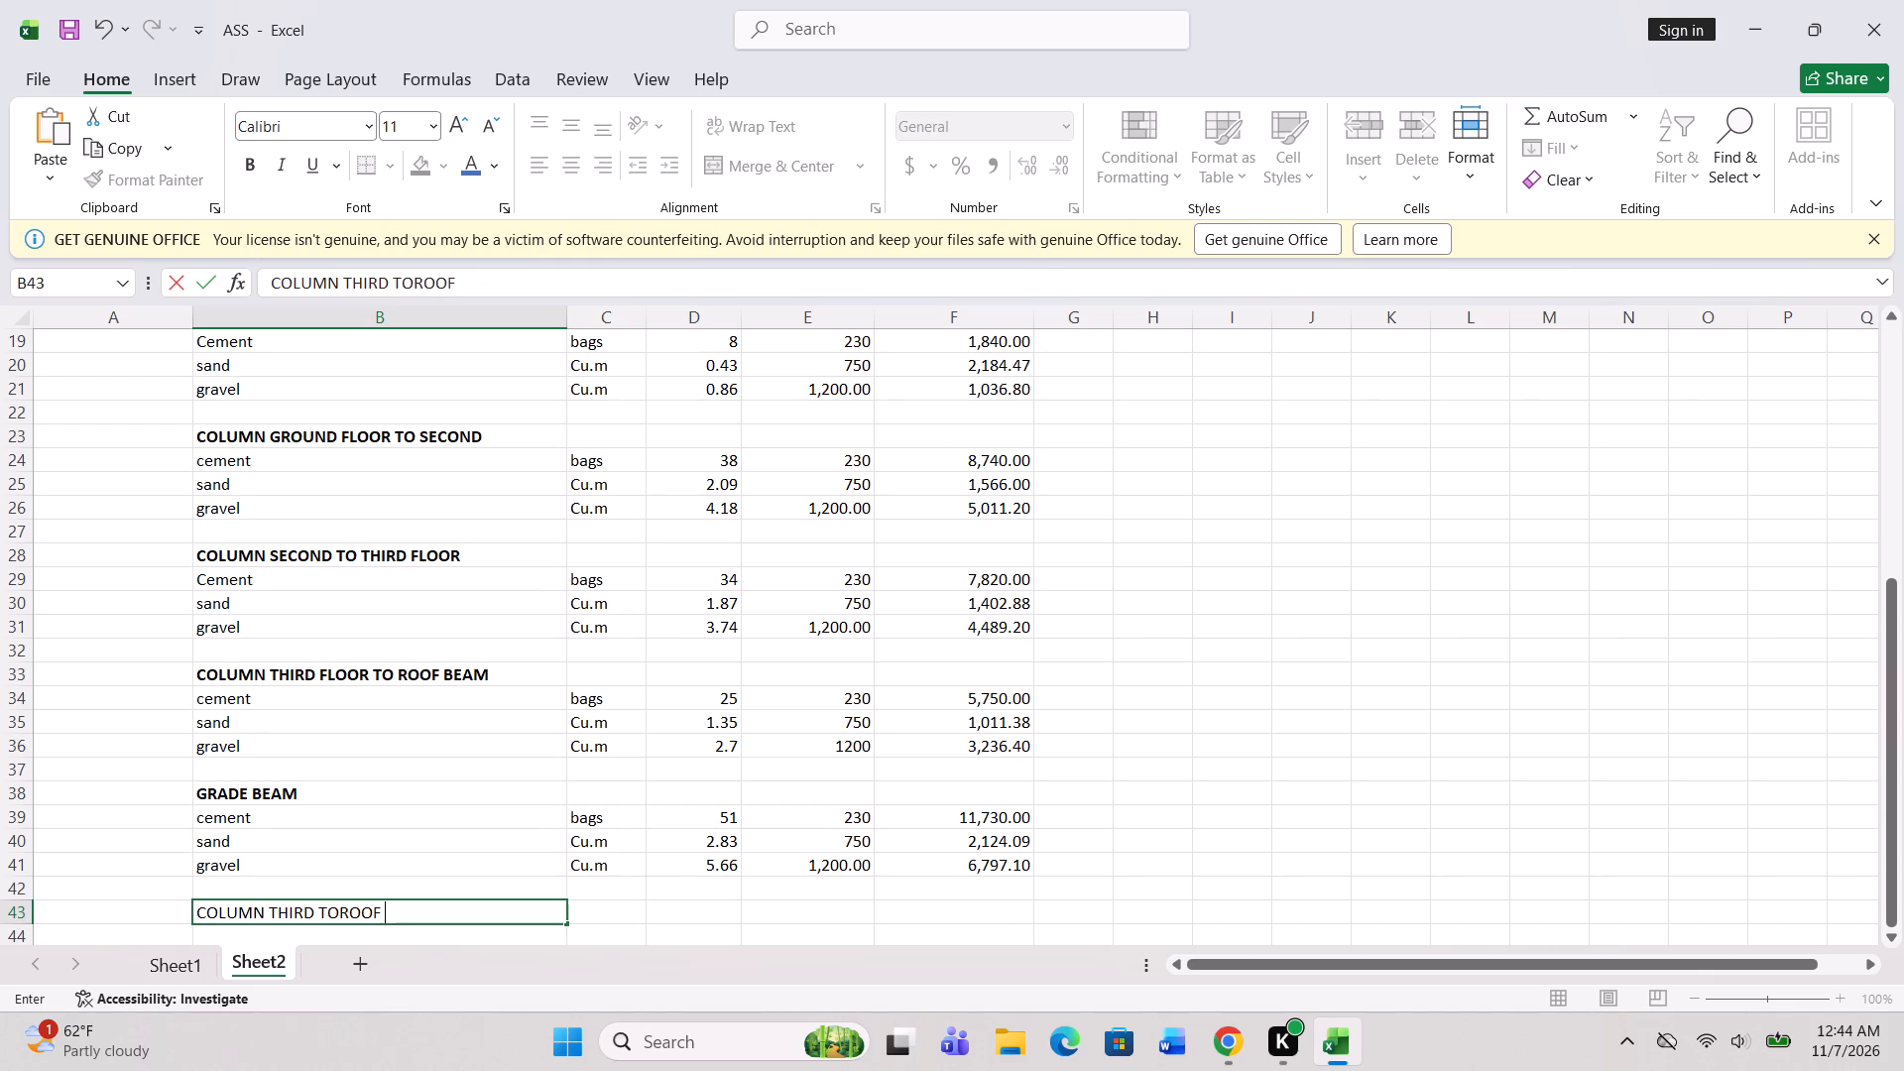
pyautogui.write('BEAM')
pyautogui.click(337, 912)
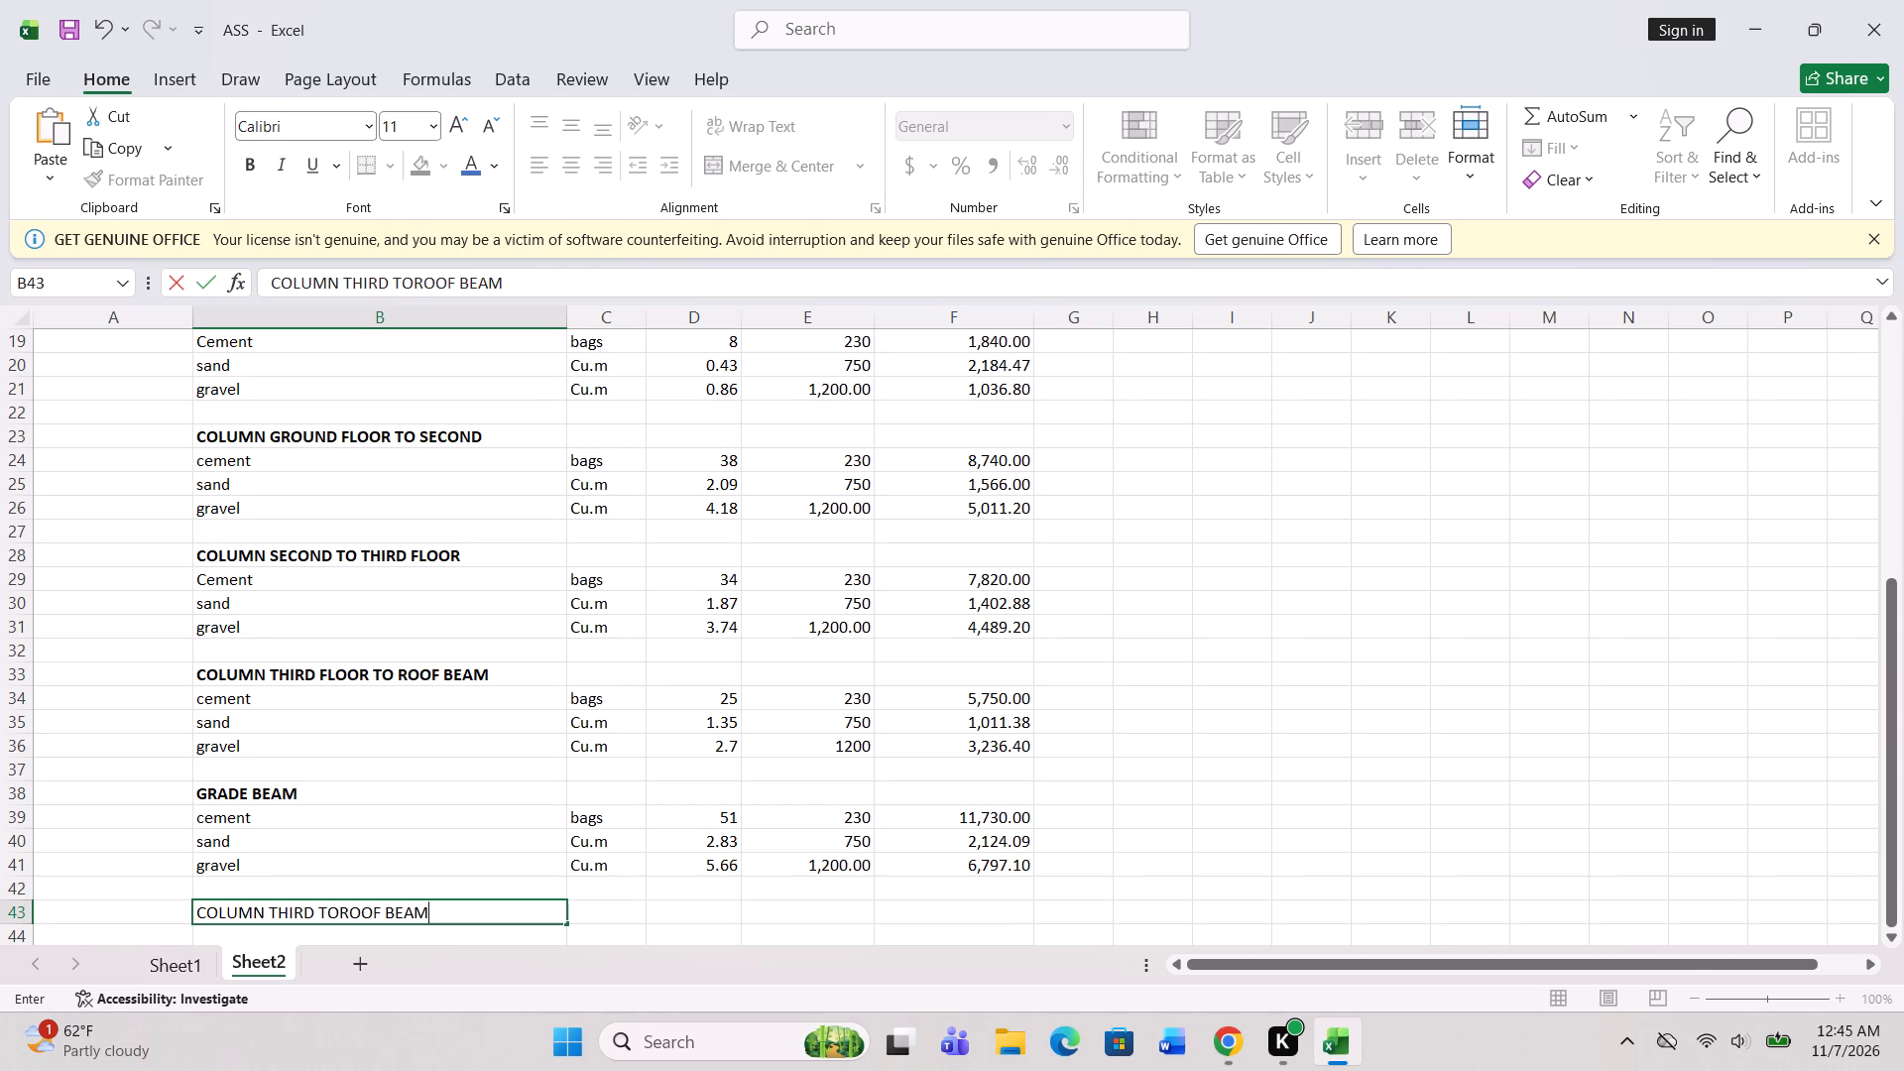
pyautogui.press('space')
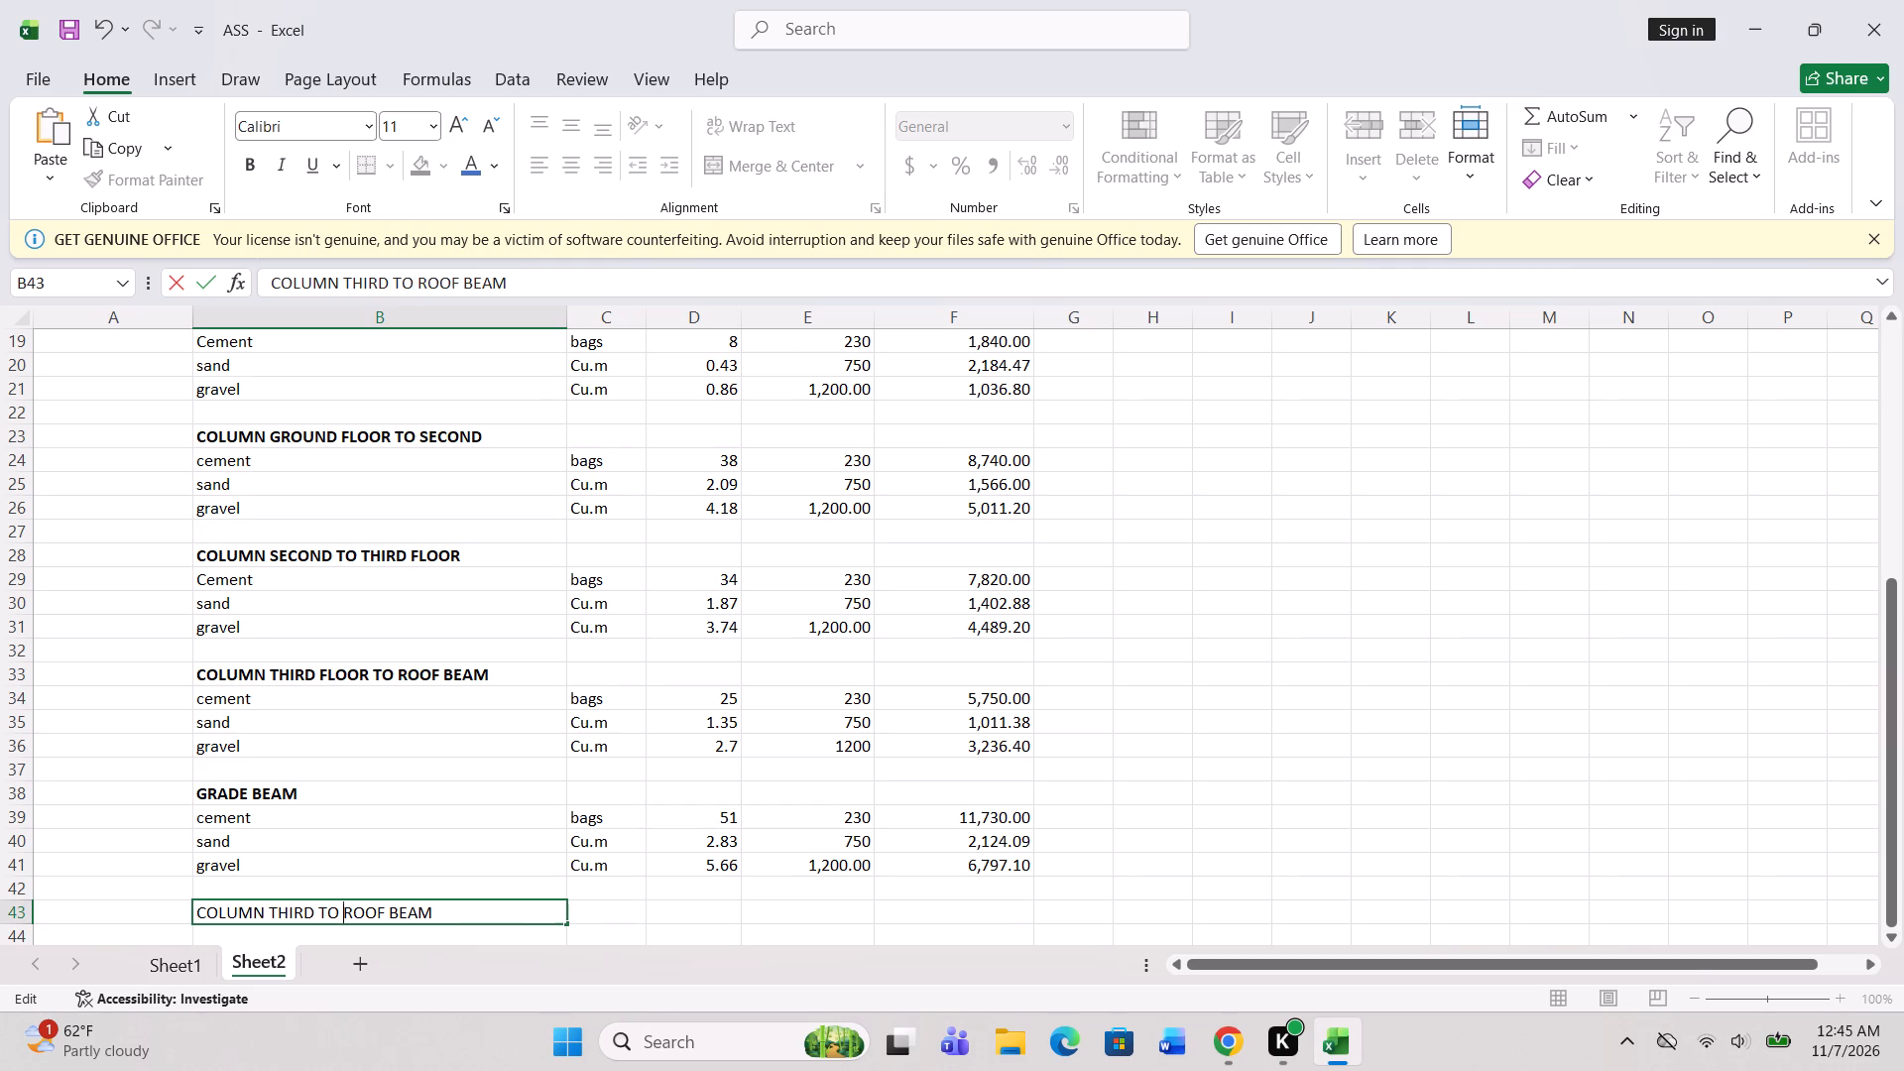
pyautogui.click(598, 913)
pyautogui.click(458, 923)
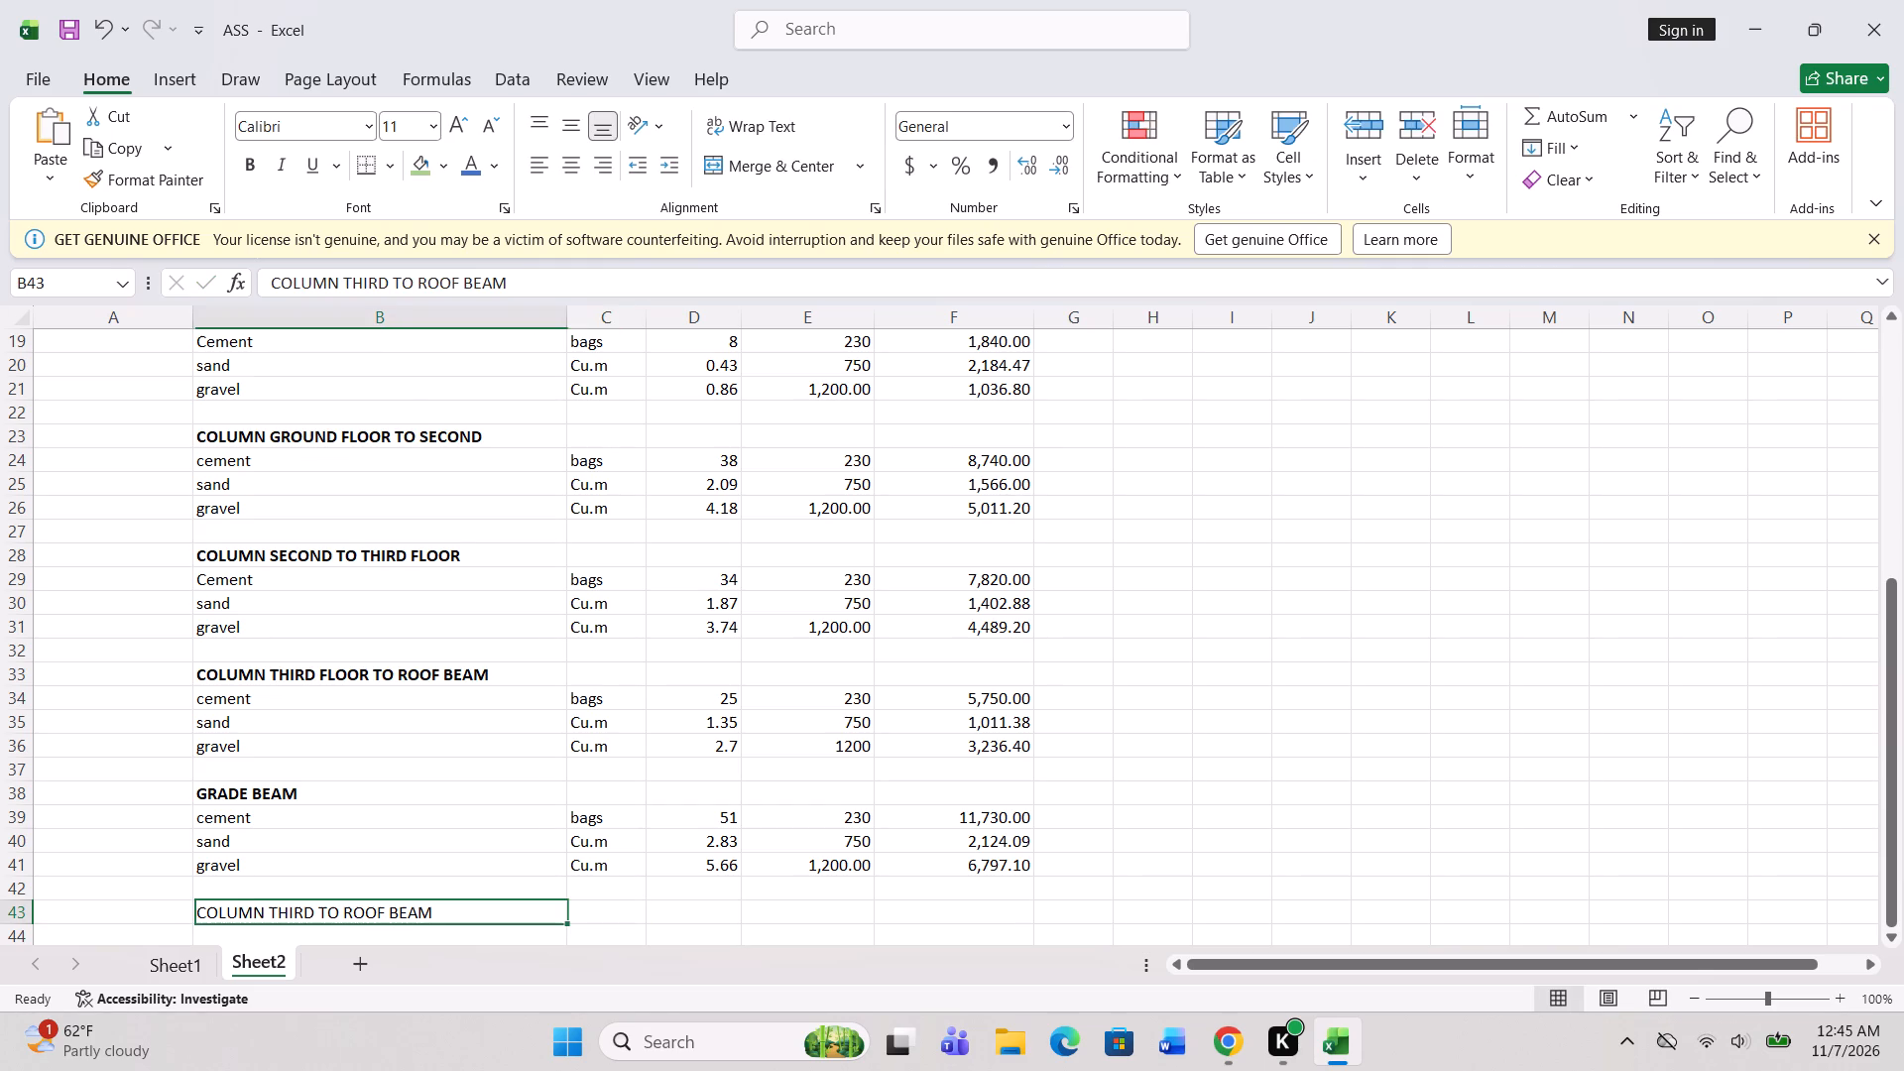
pyautogui.click(257, 169)
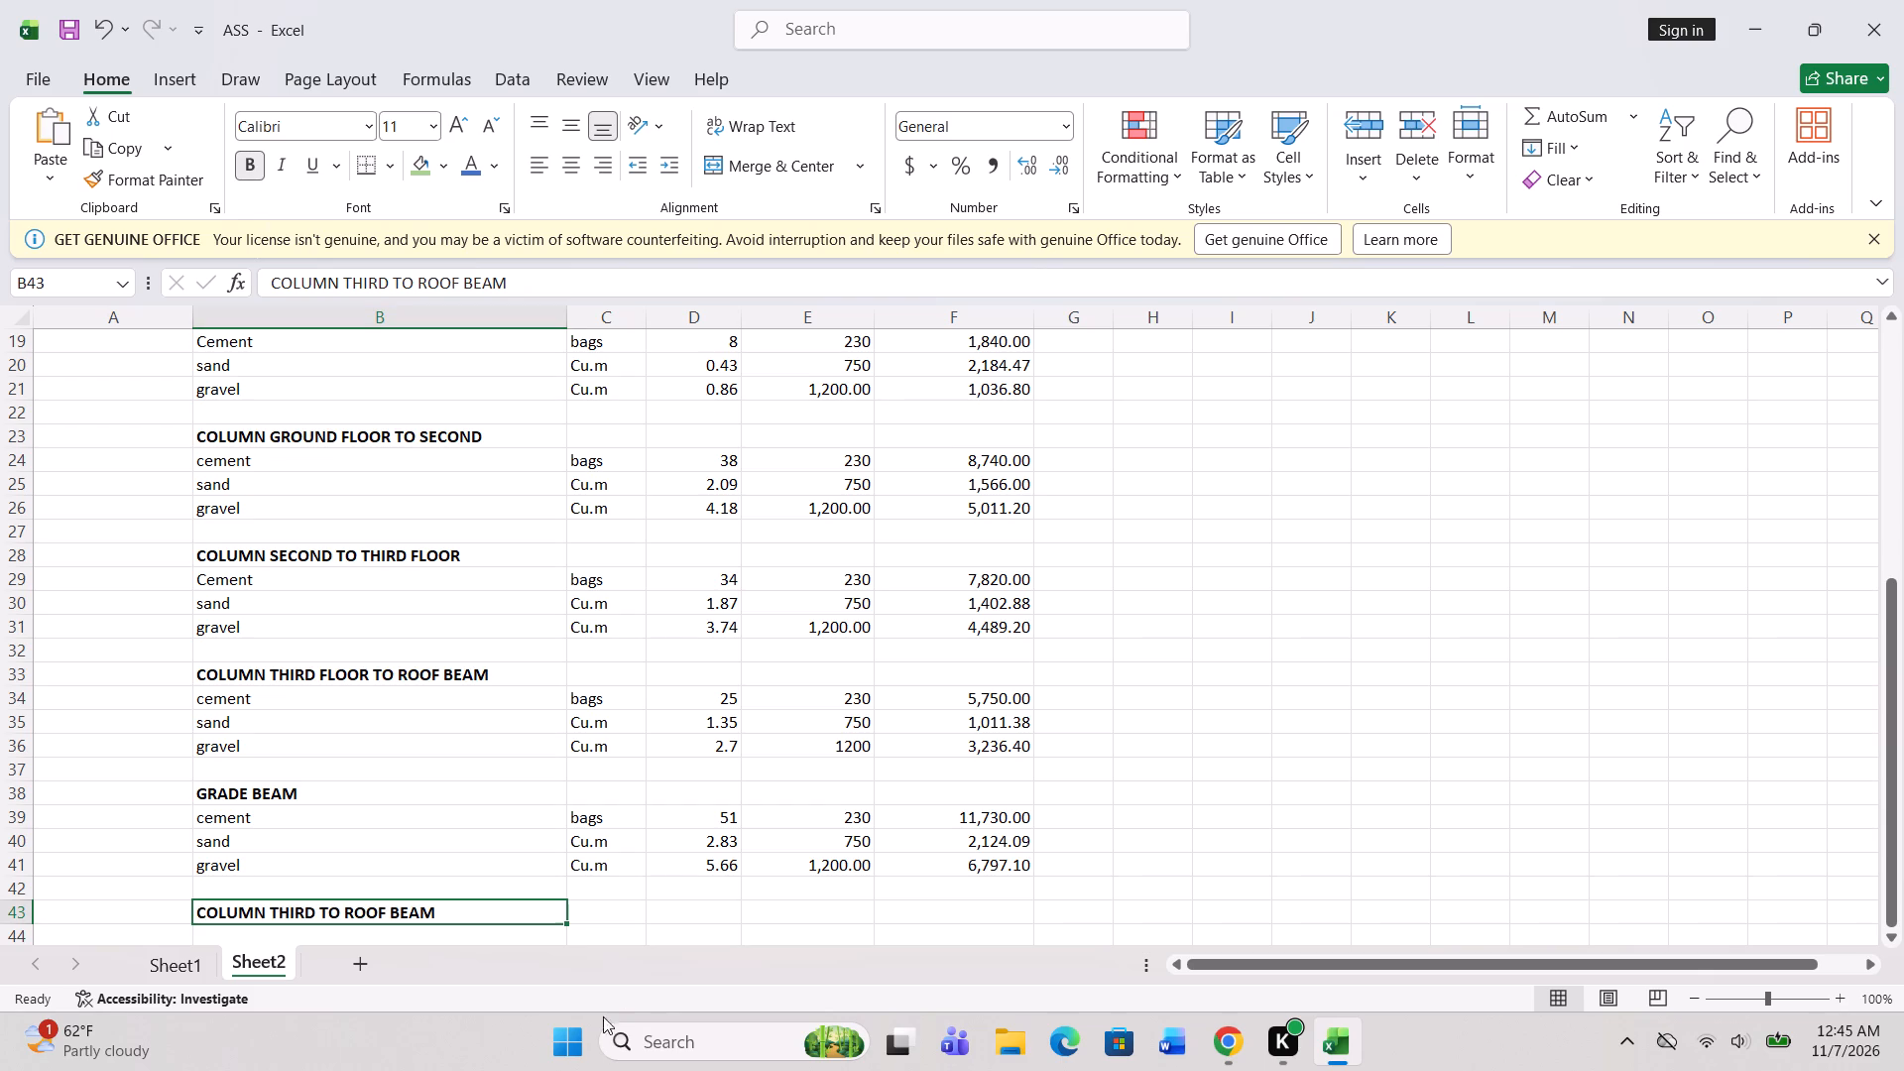
# List the materials CEMENT, SAND and GRAVEL in B44 to B46 under the COLUMN THIRD TO ROOF BEAM heading.
pyautogui.doubleClick(543, 939)
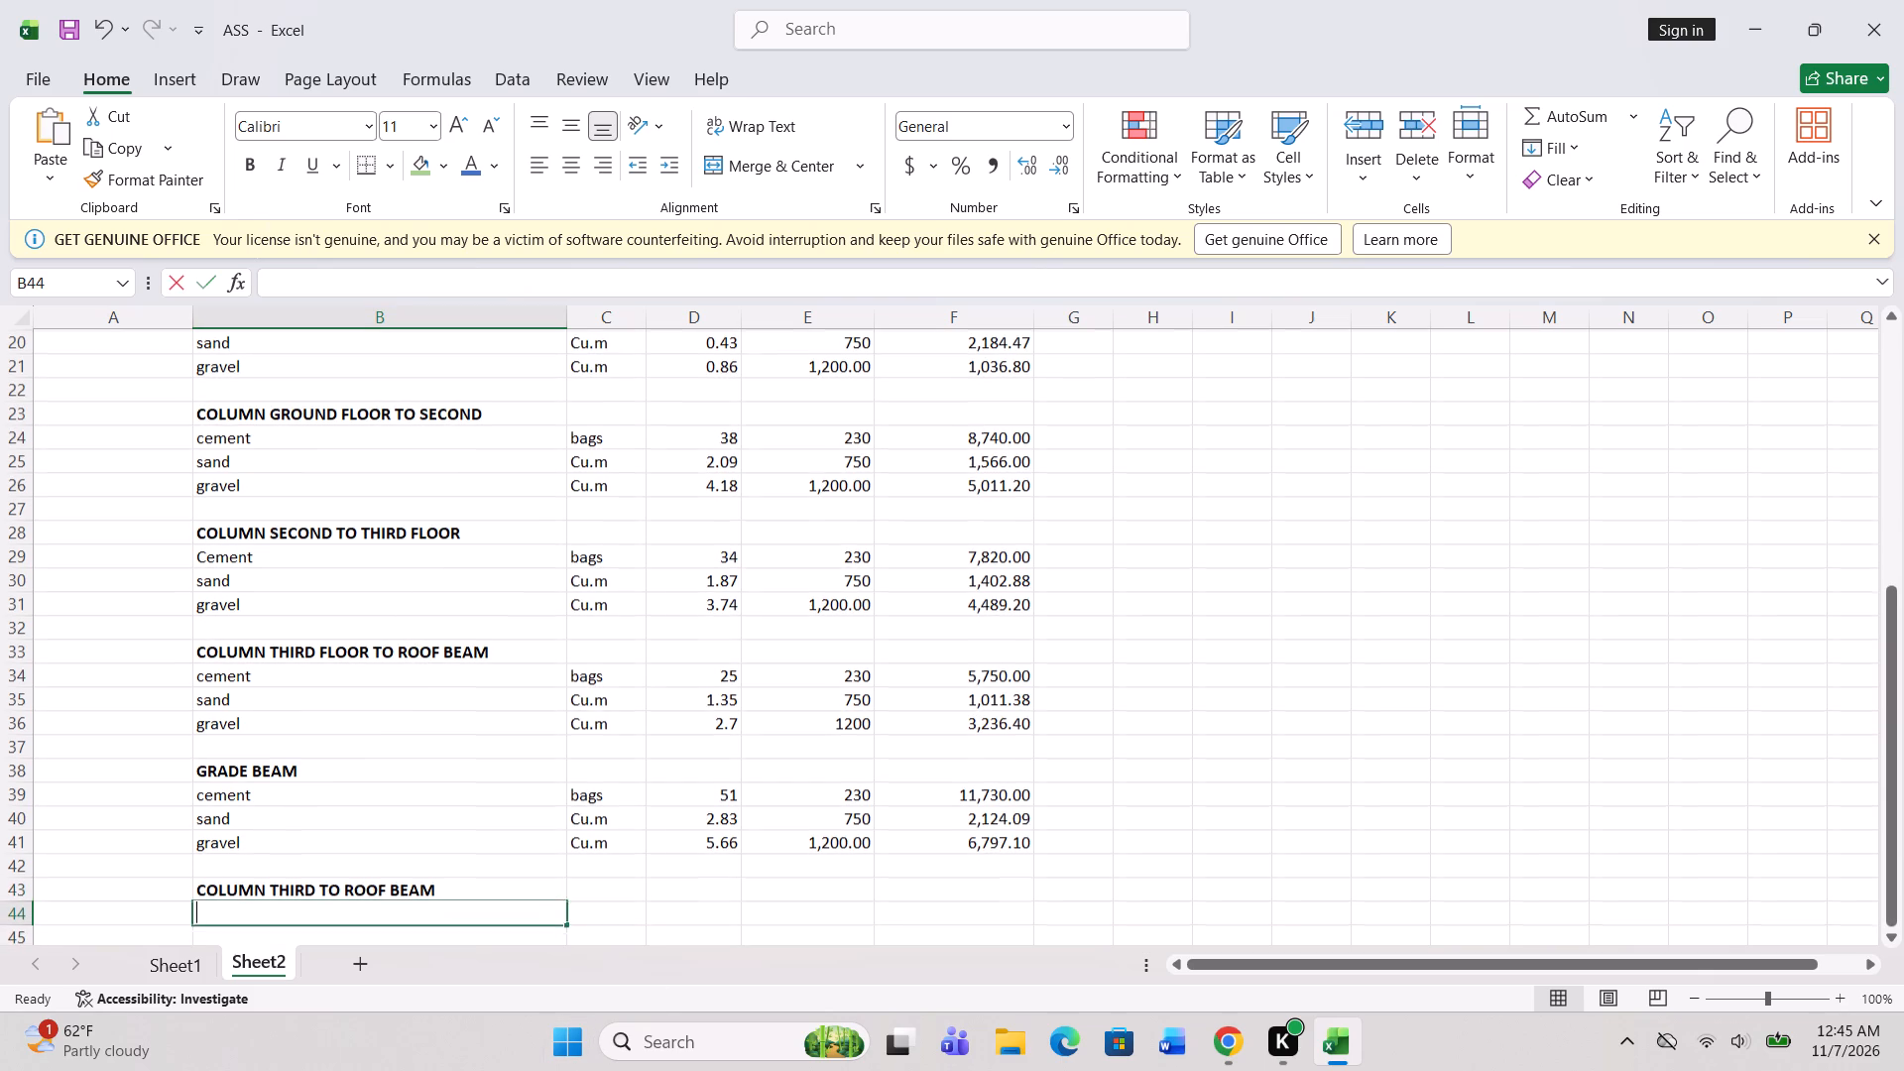
pyautogui.write('CE')
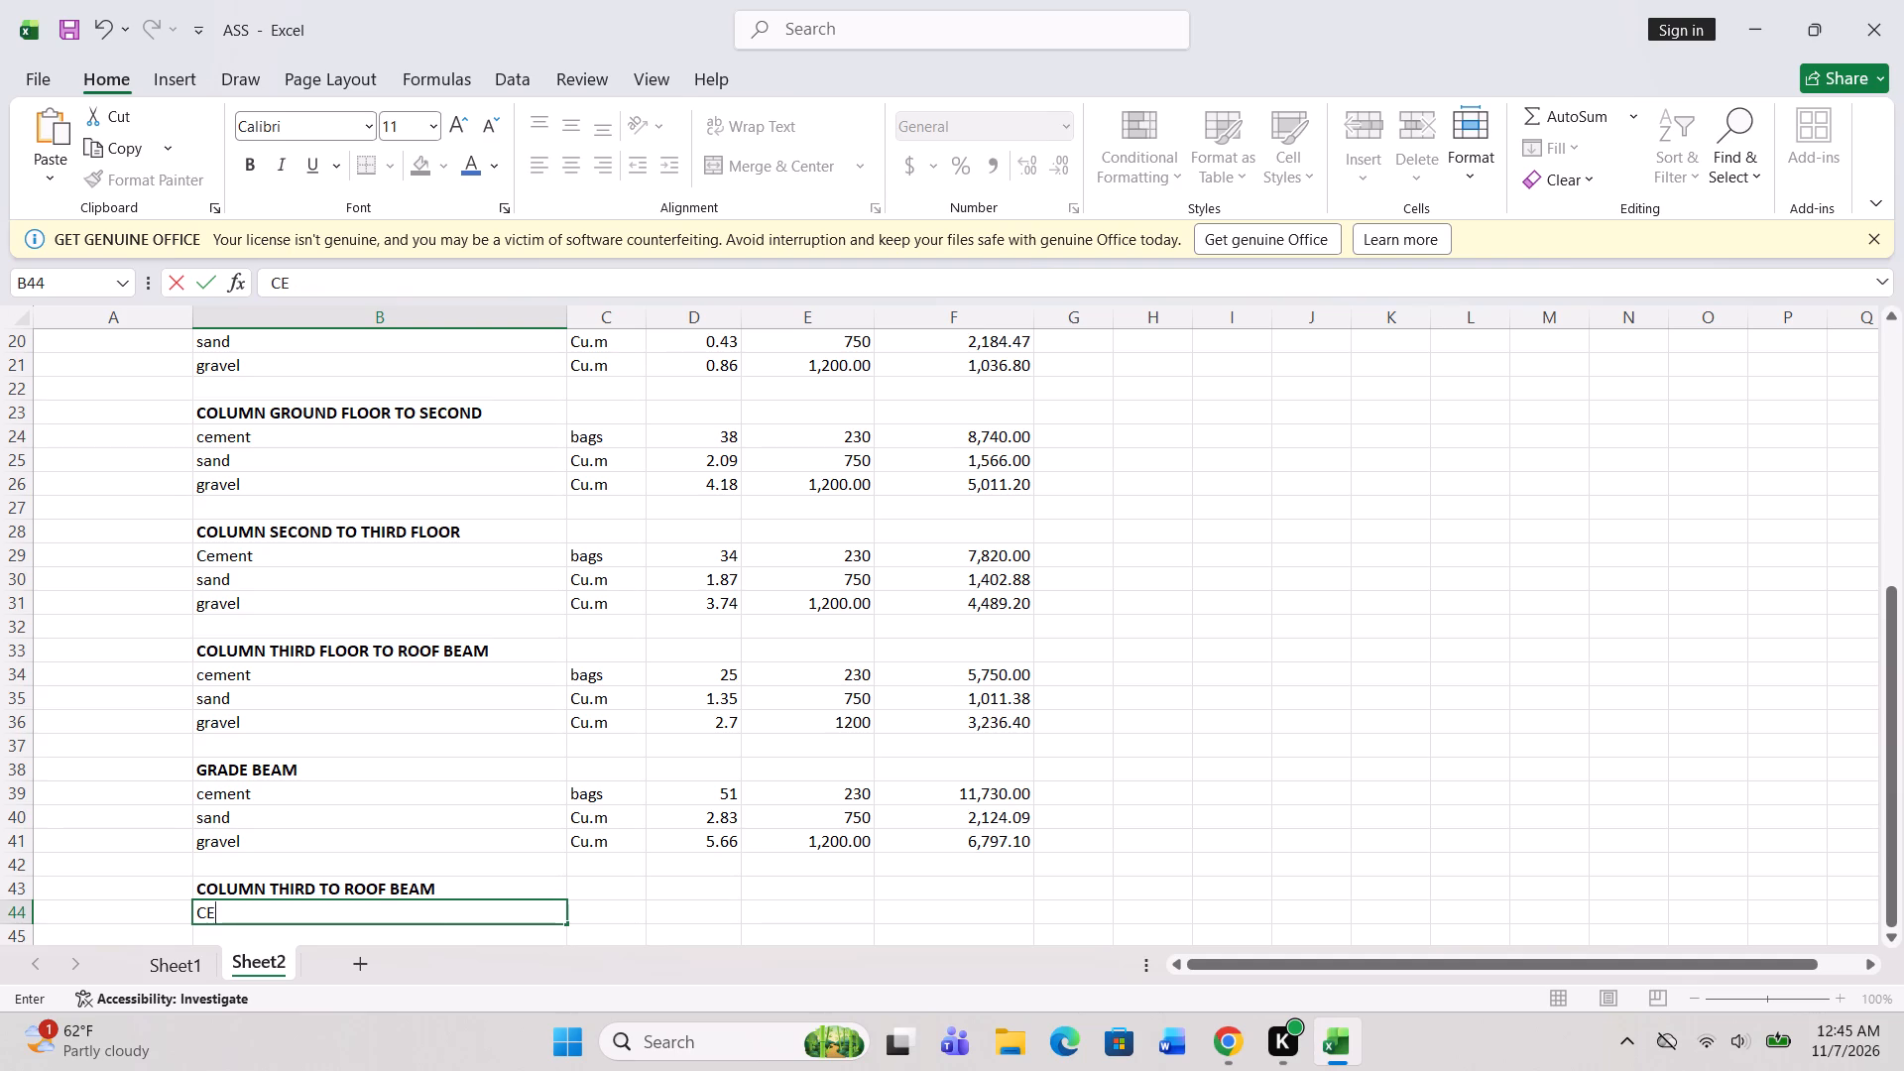
pyautogui.write('MENT')
pyautogui.press('Down')
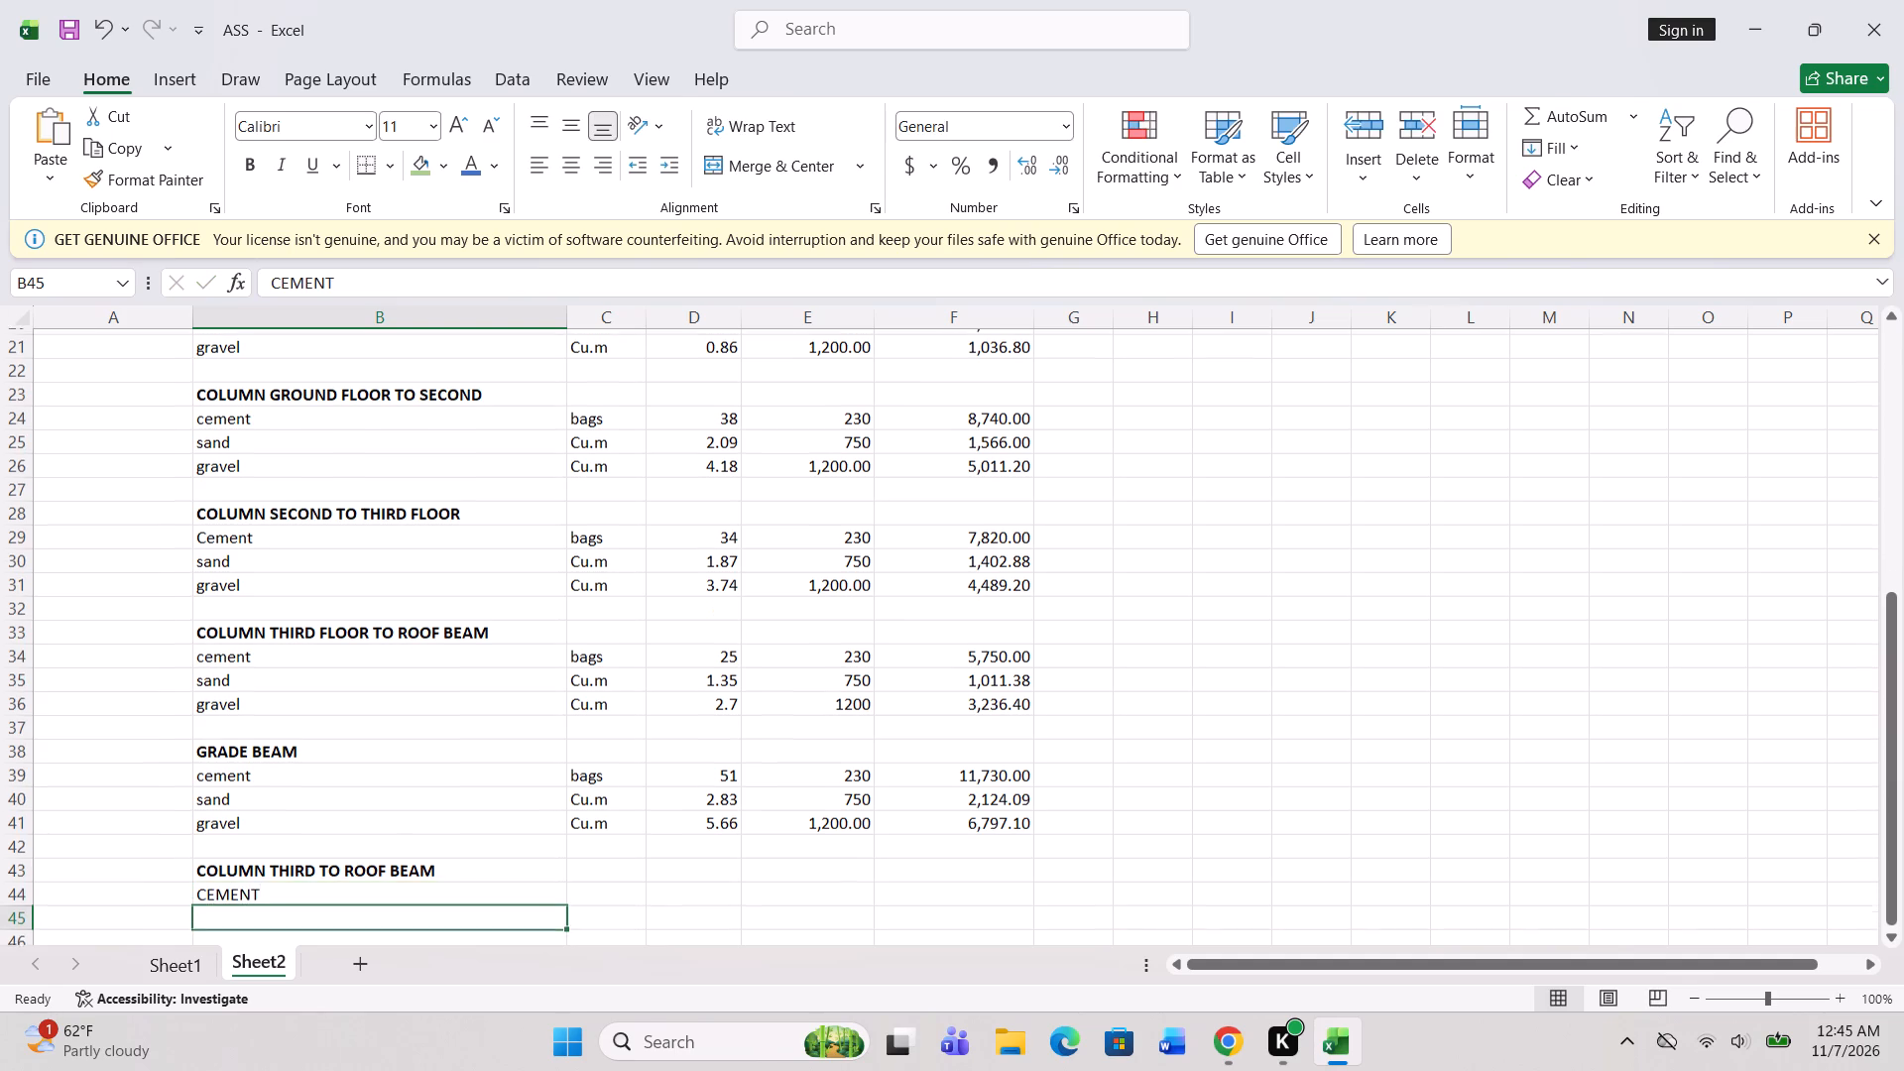
pyautogui.write('SA')
pyautogui.write('ND')
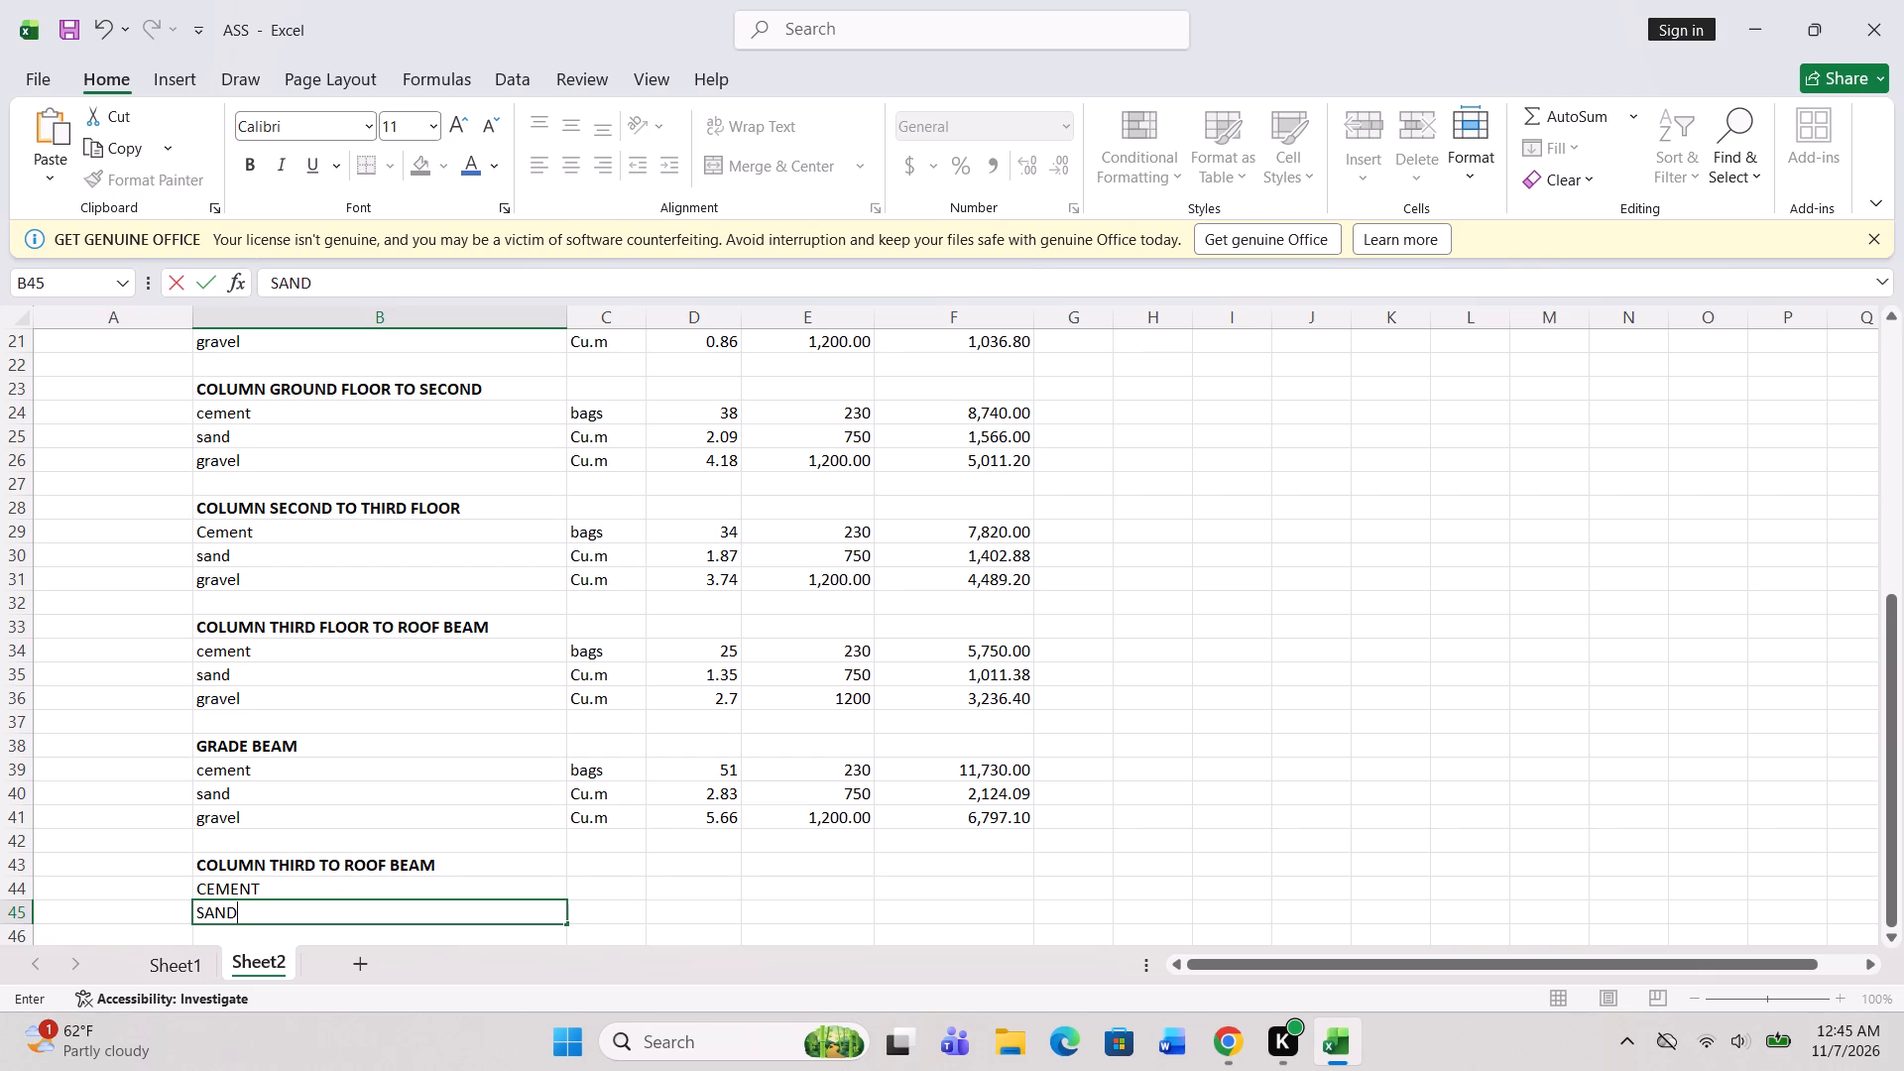
pyautogui.press('Down')
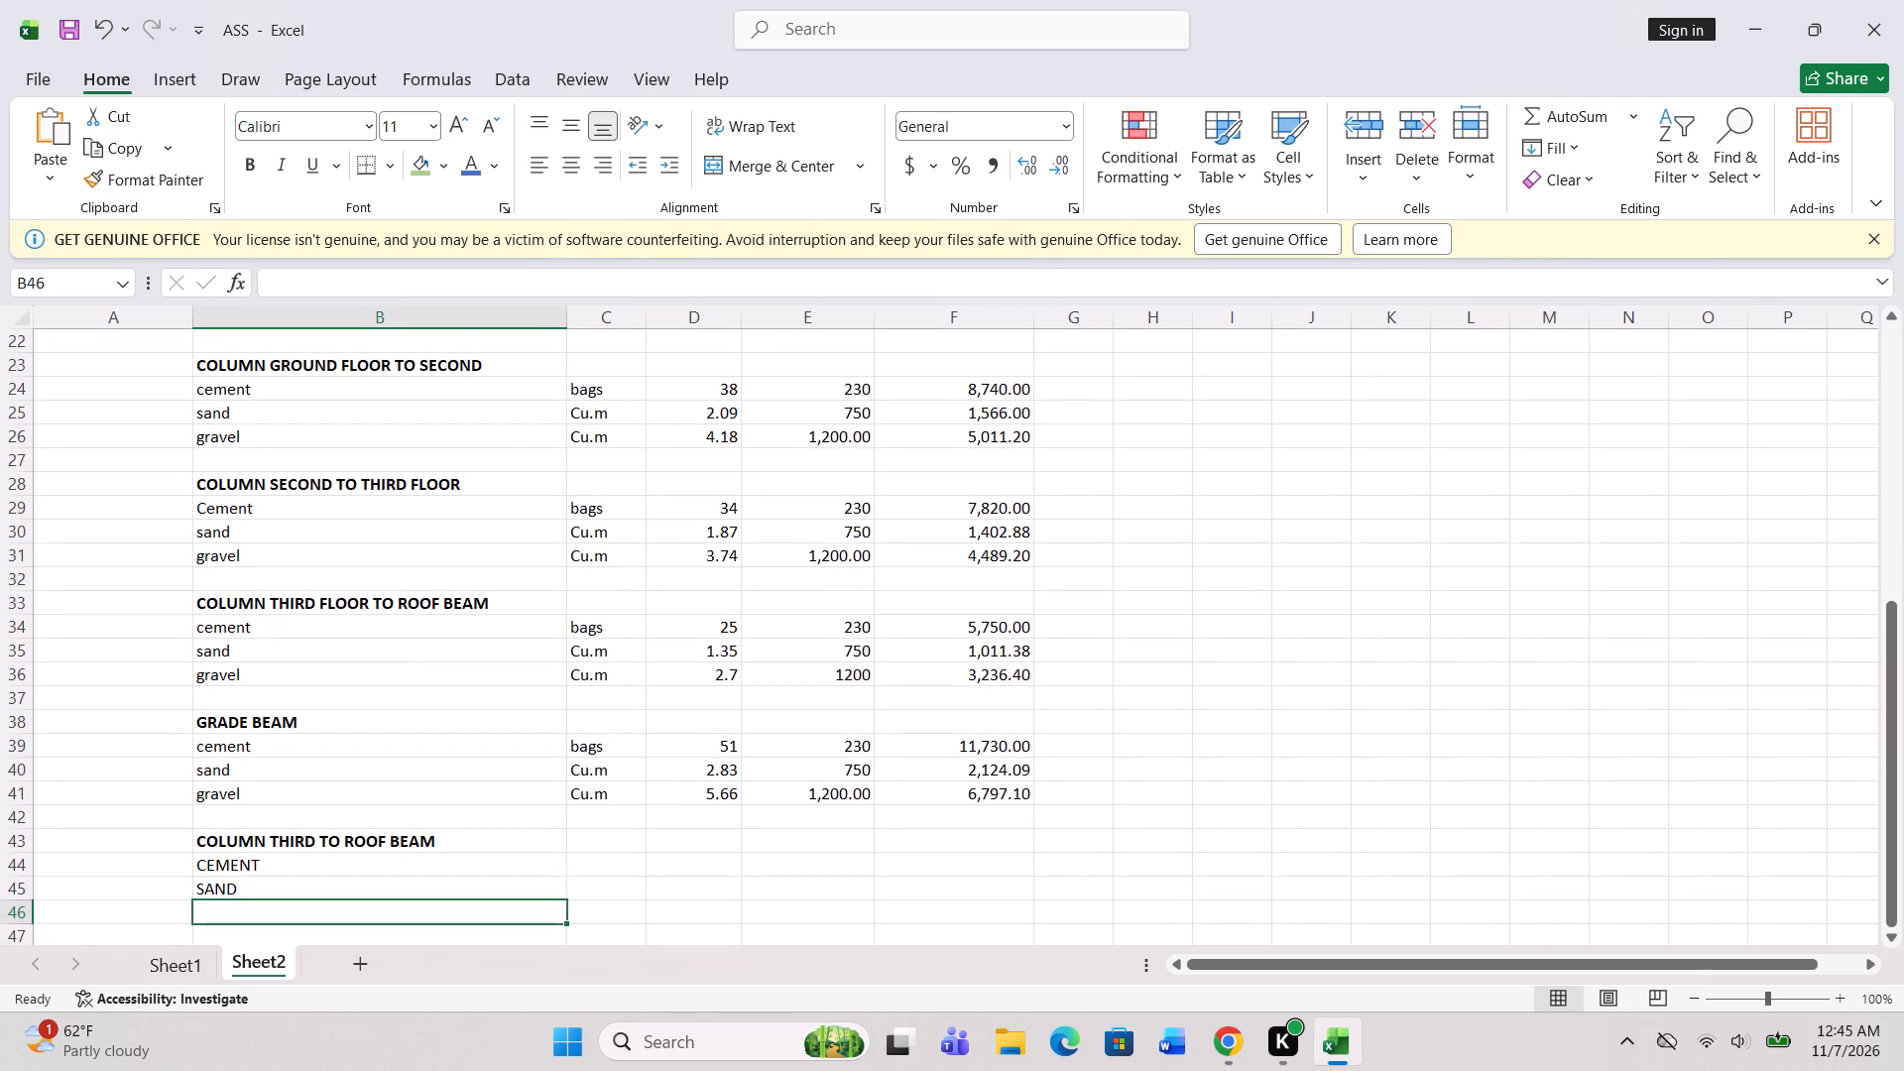
pyautogui.write('GE')
pyautogui.press('BackSpace')
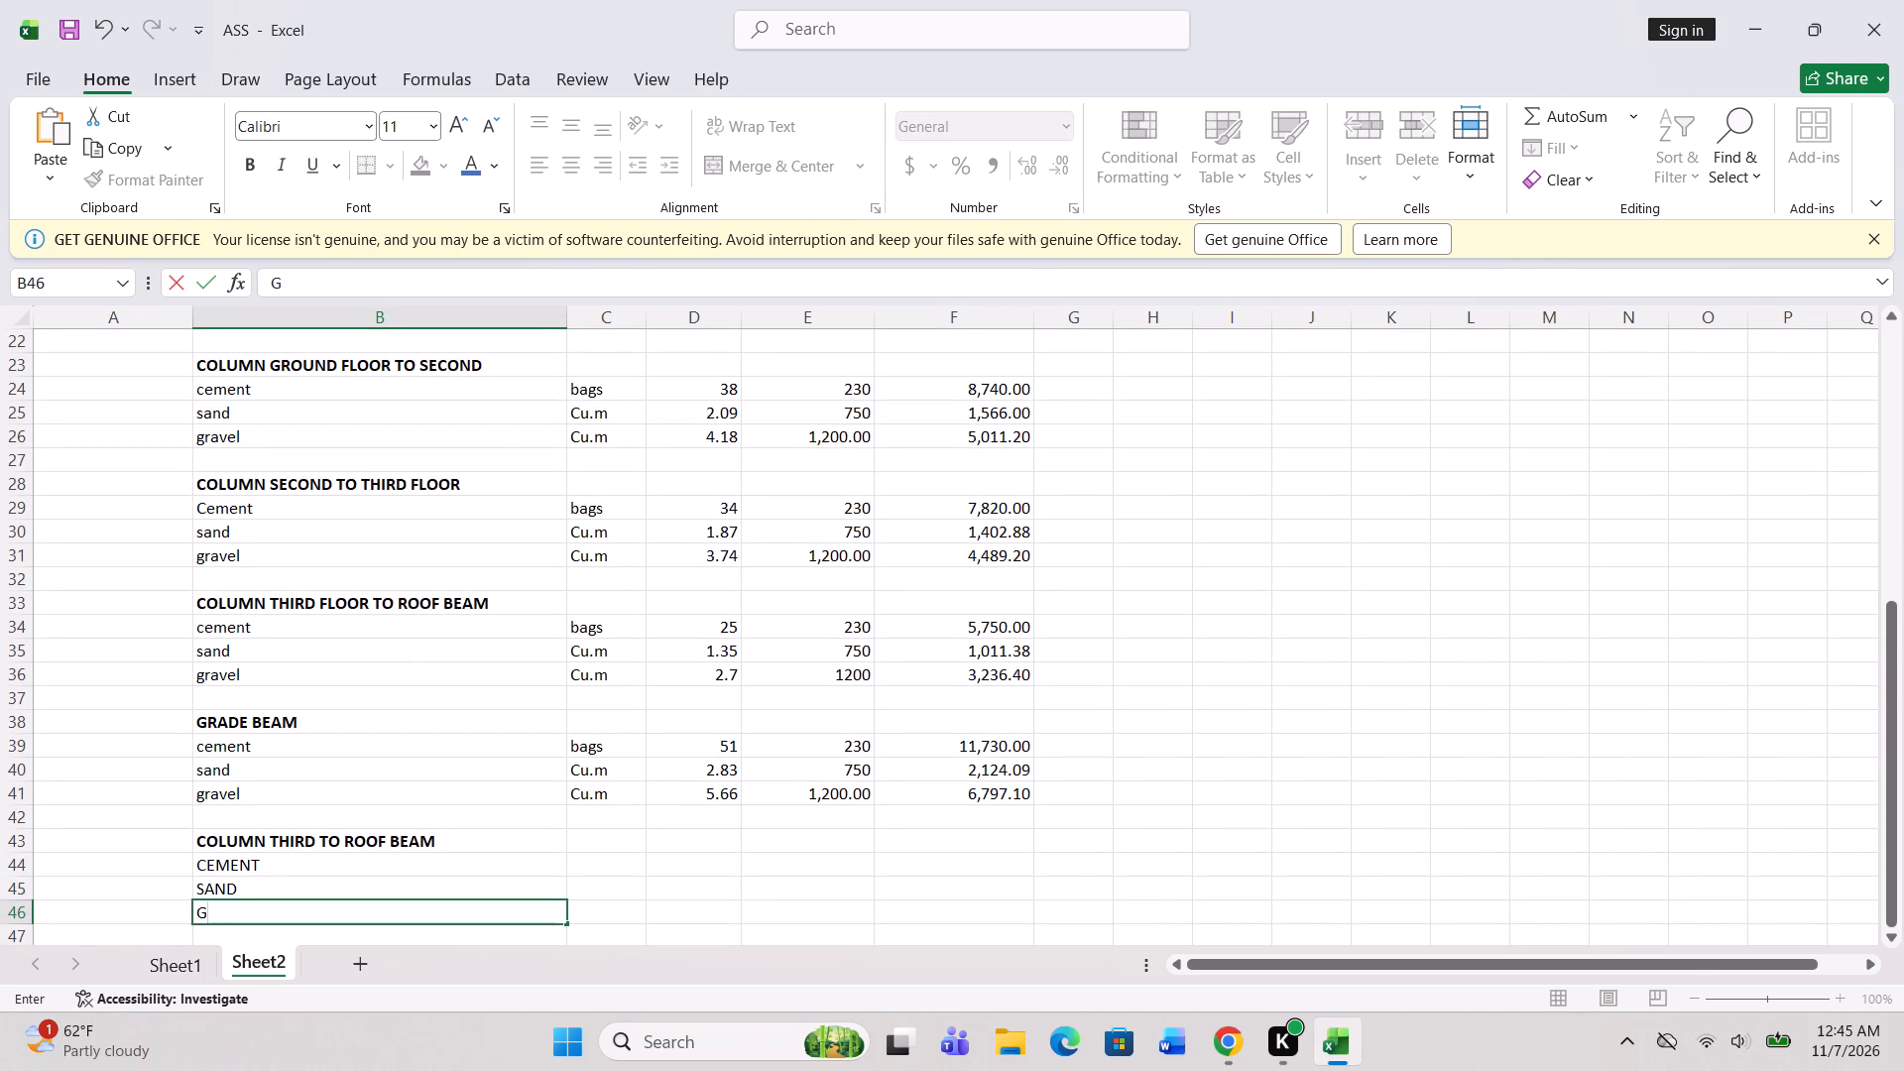
pyautogui.write('RAVEL')
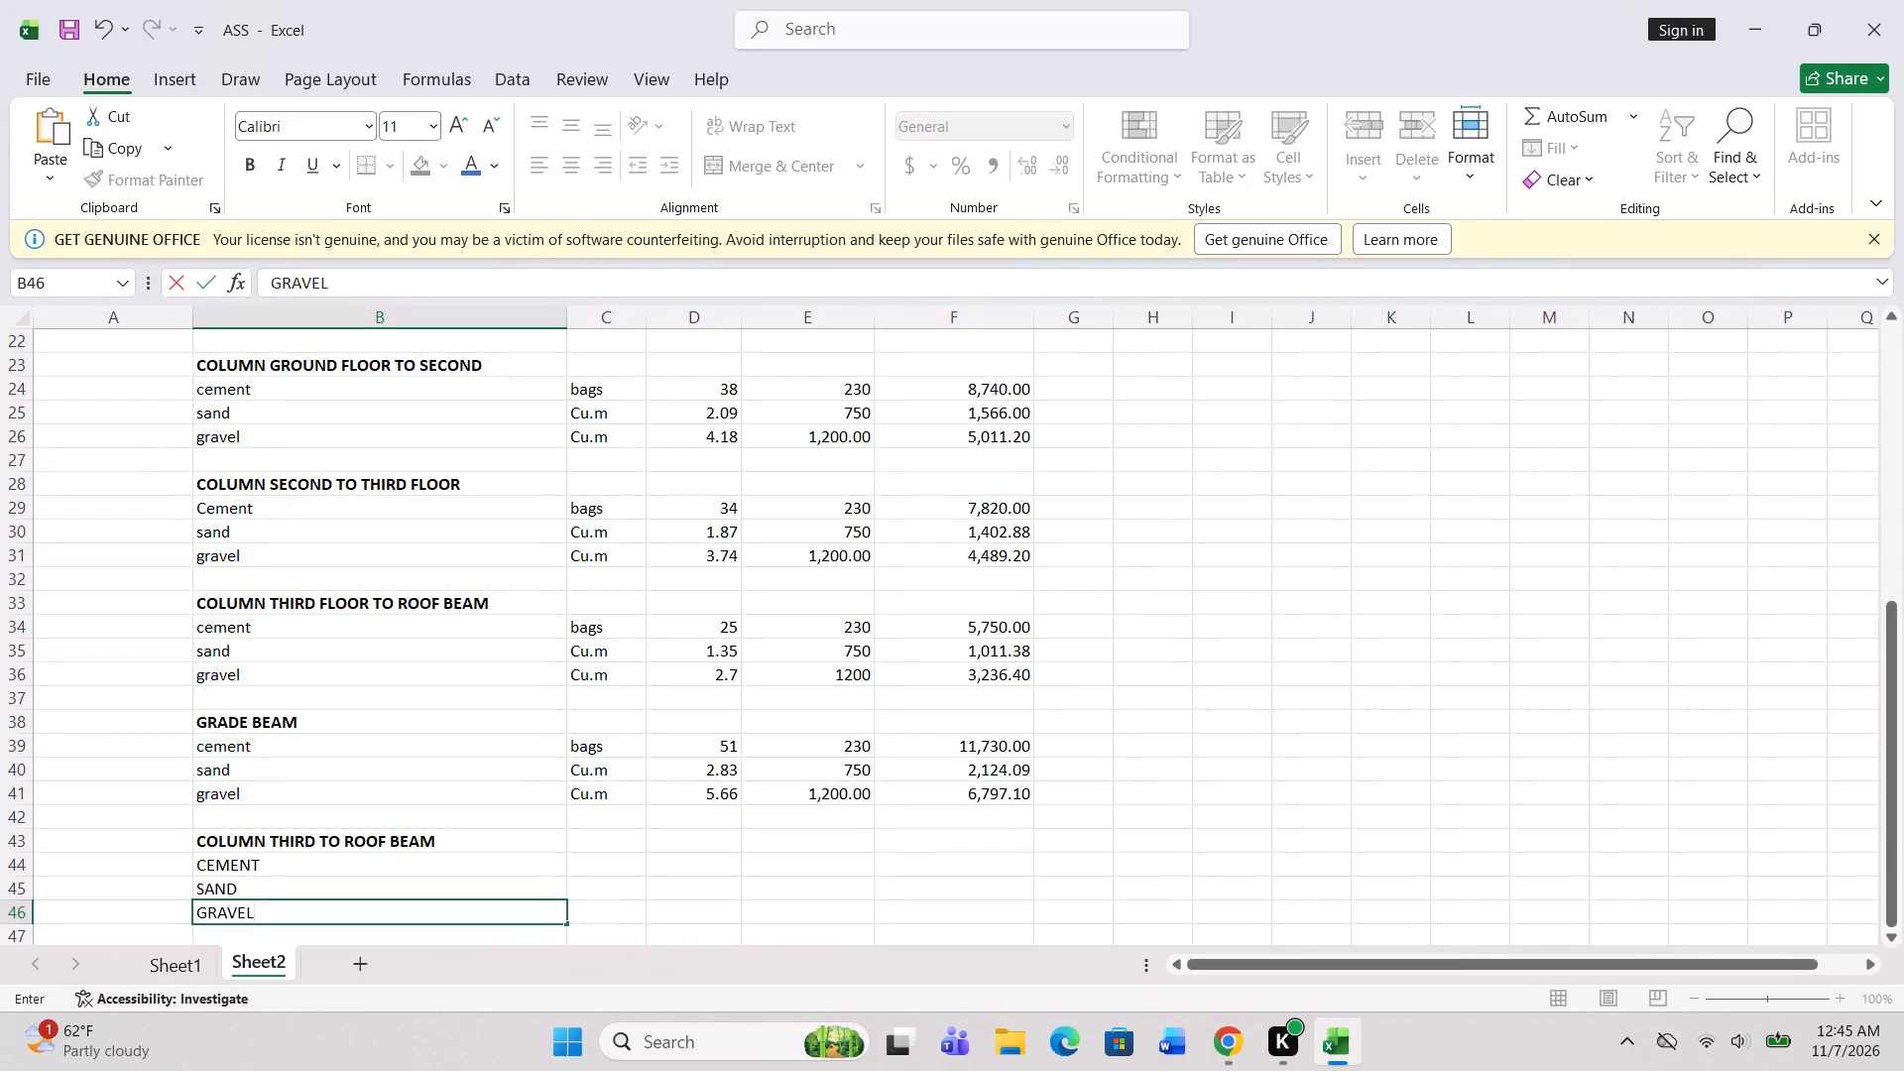